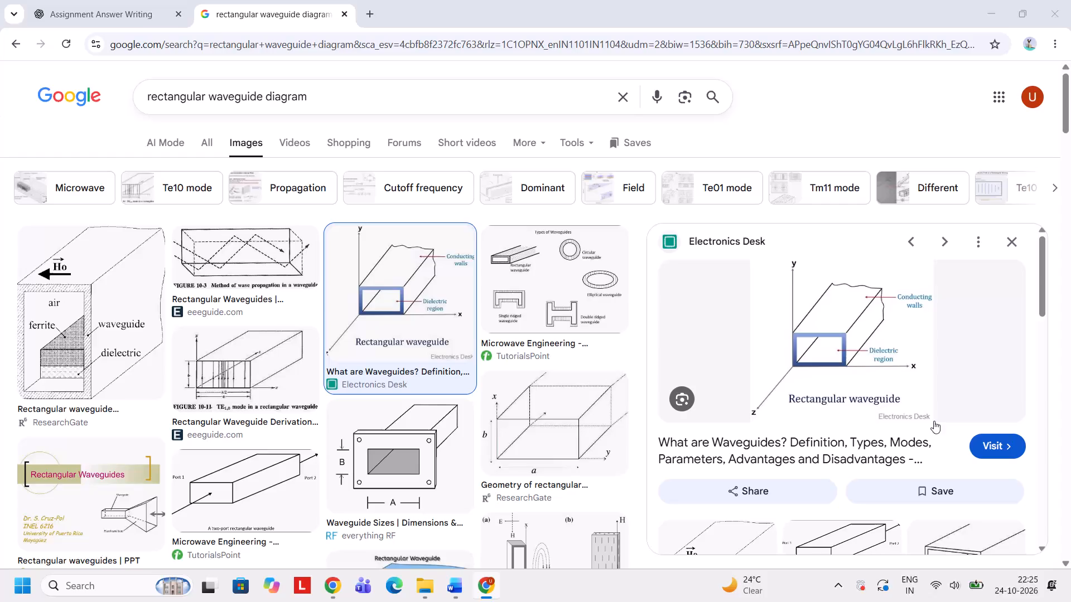
In the dsip Word document, paste the copied rectangular waveguide diagram above the closing microwave circulator paragraph and indent it with spaces.
left_click(465, 582)
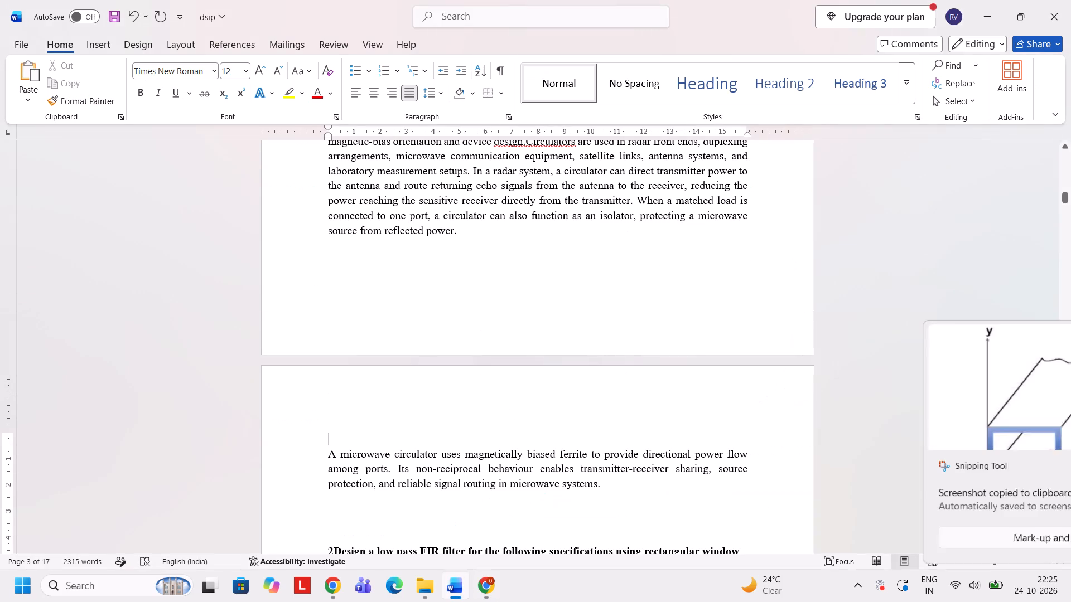
key("space")
key("space")
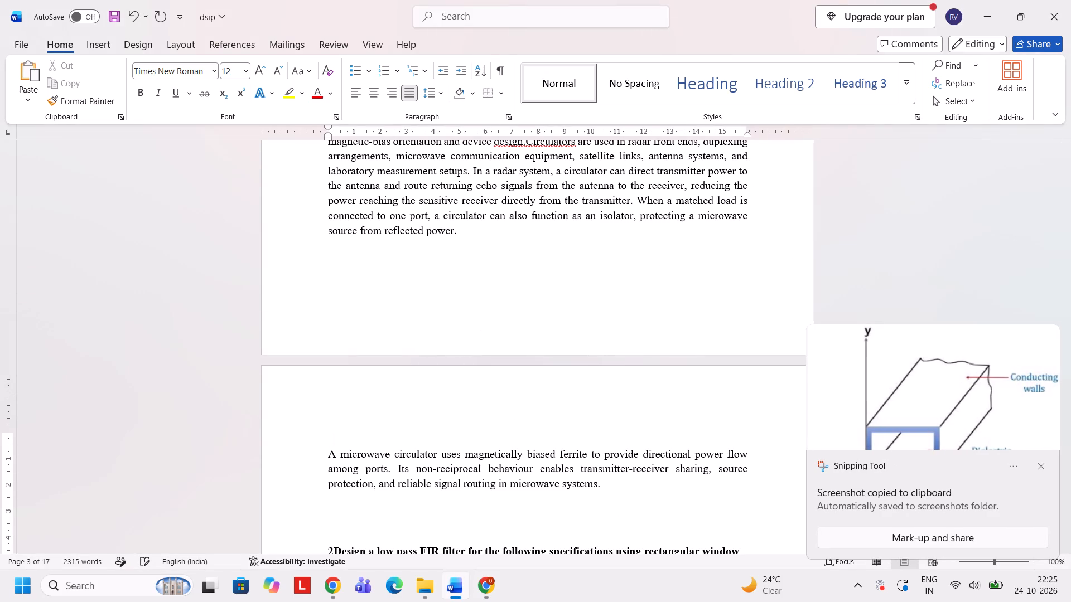
key("ctrl+v")
left_click_drag(525, 463, 566, 463)
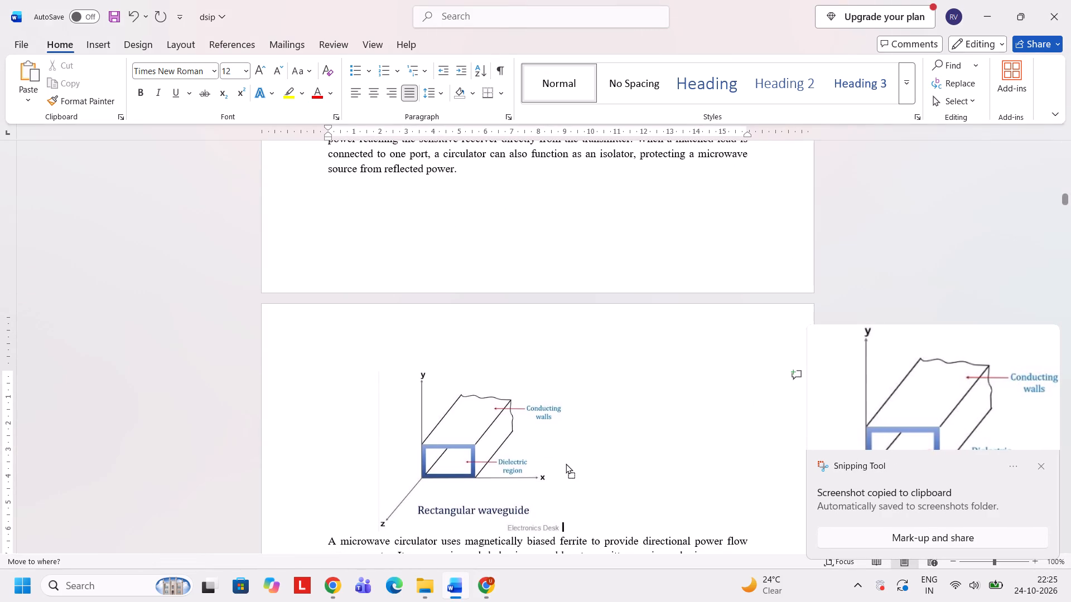
left_click_drag(566, 463, 566, 463)
left_click(376, 499)
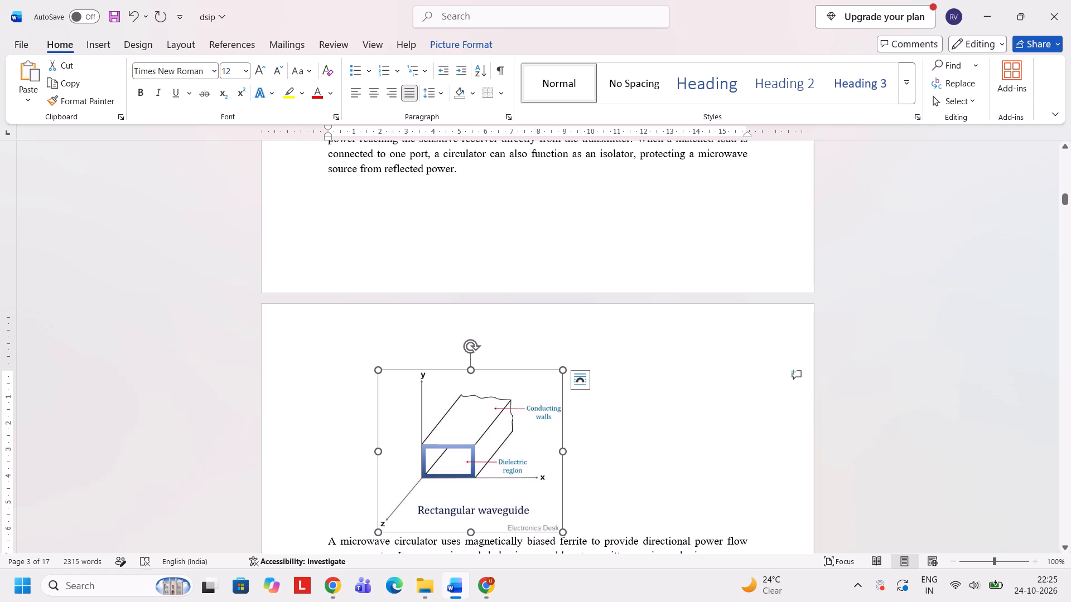
double_click(363, 524)
left_click(363, 524)
key("space")
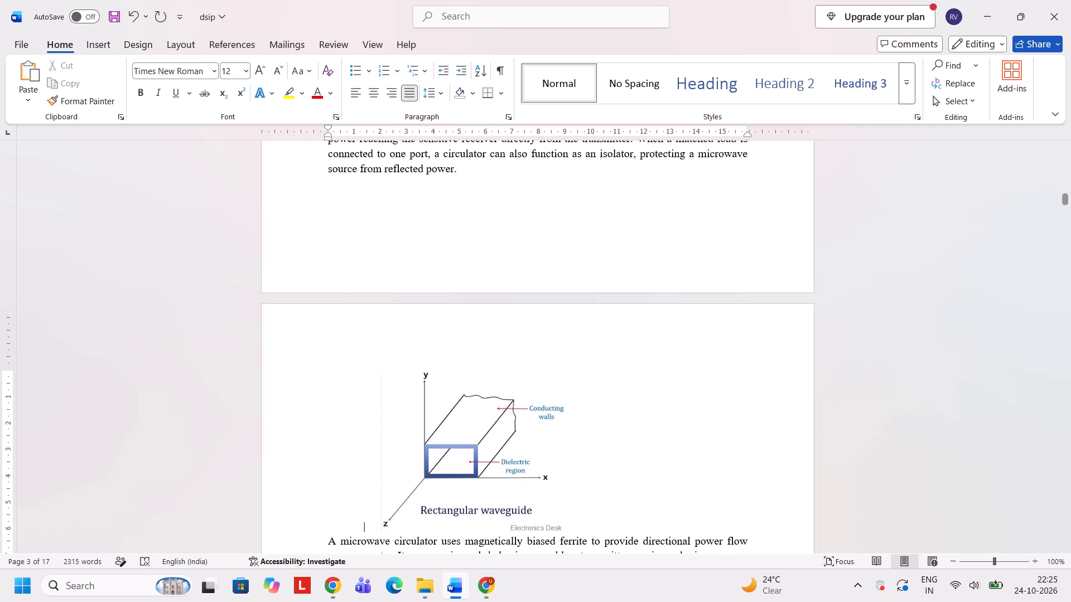
key("space")
Add a period after the number 2 in the low pass FIR filter question heading.
scroll(524, 485, "down", 6)
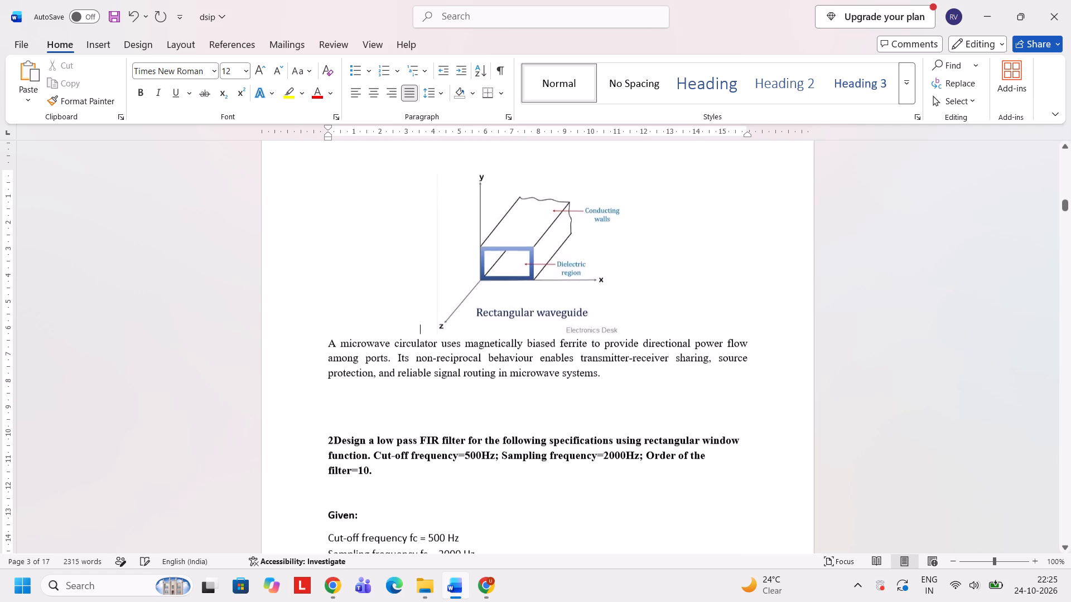
left_click(334, 436)
key("period")
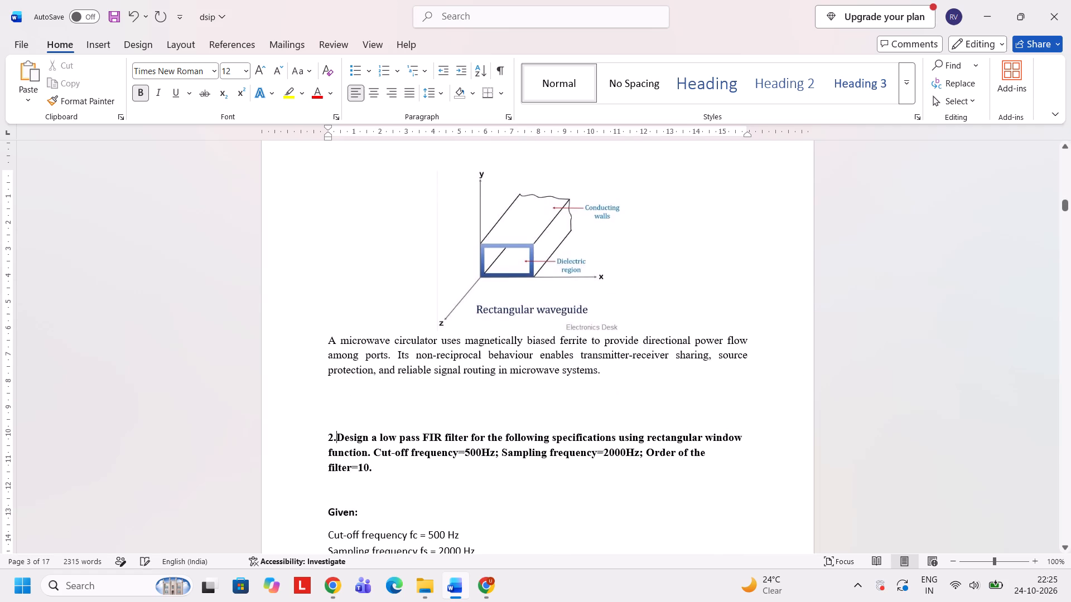
scroll(412, 468, "down", 6)
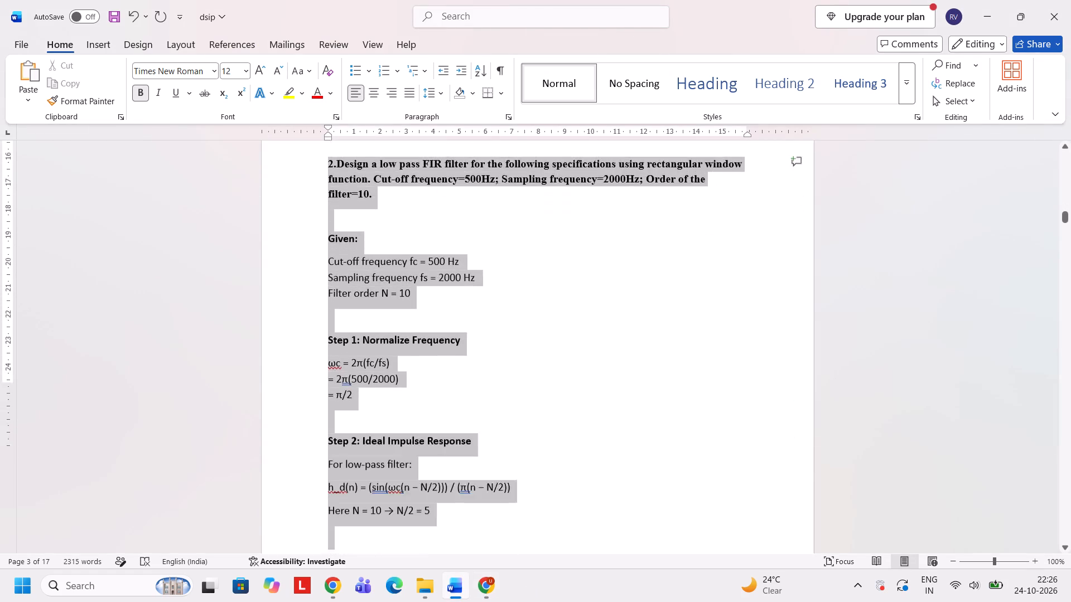
scroll(371, 462, "down", 5)
left_click_drag(371, 462, 425, 601)
key("ctrl+v")
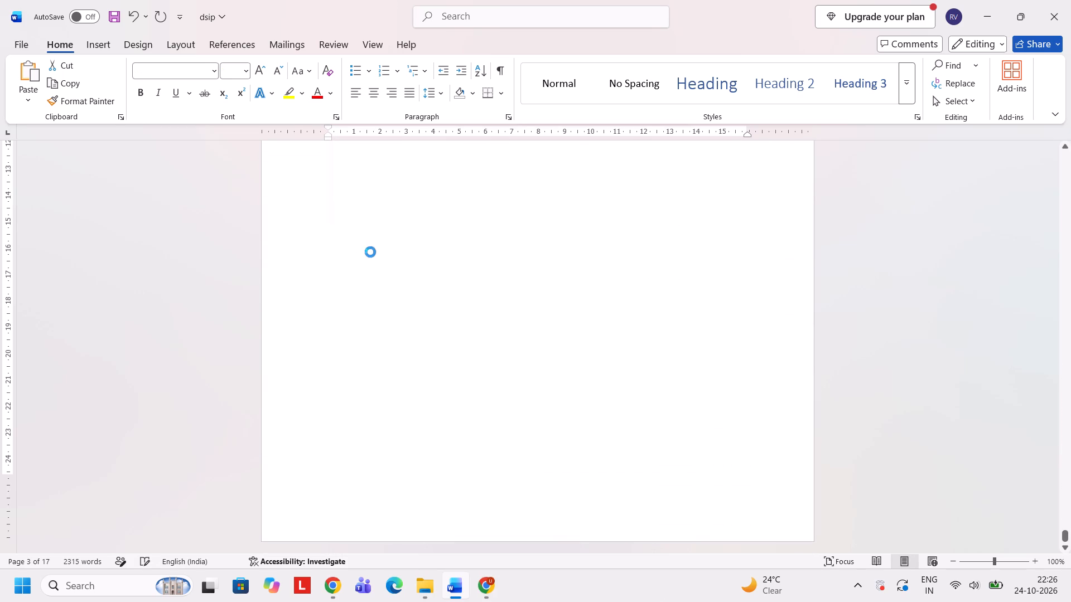
Look back through the pasted answers from the end of question 10 up to the question 9 Hull cut-off derivation.
scroll(370, 252, "up", 5)
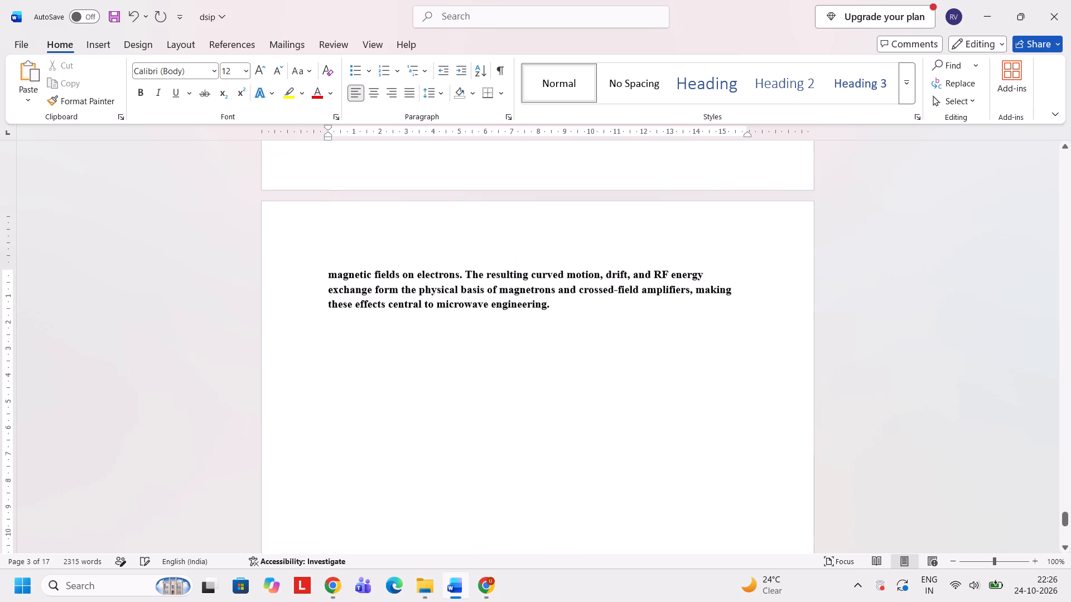
scroll(370, 252, "up", 14)
scroll(370, 252, "up", 14)
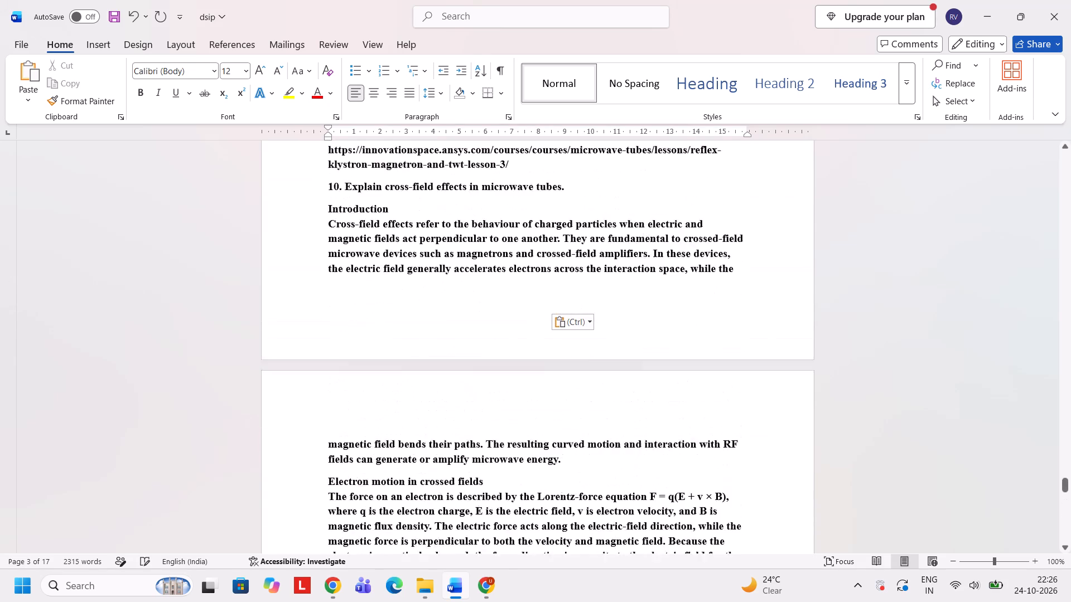
scroll(370, 252, "up", 5)
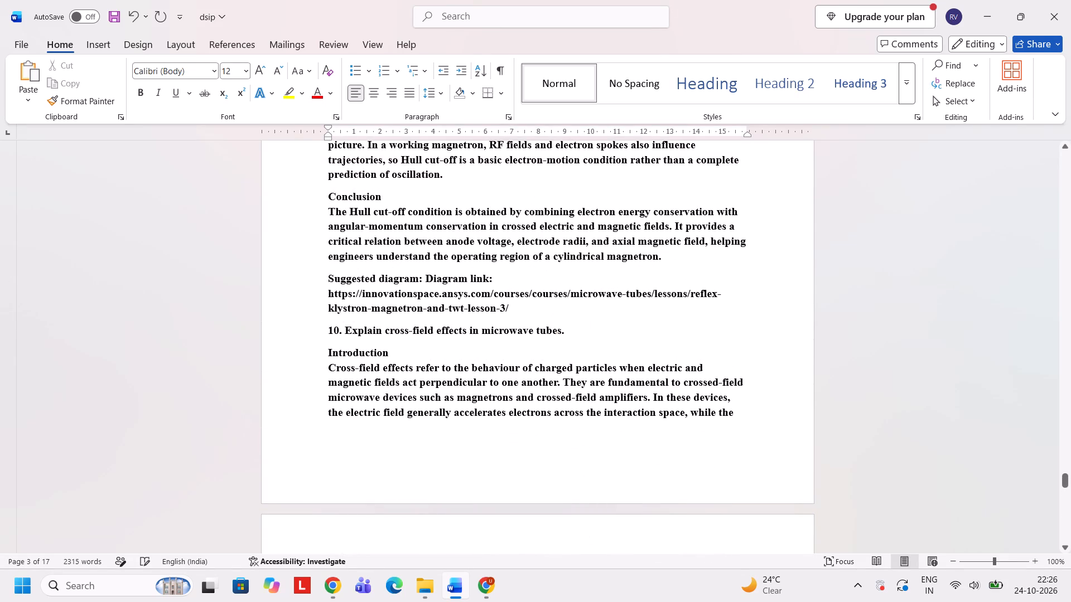
scroll(561, 412, "up", 20)
scroll(561, 412, "up", 3)
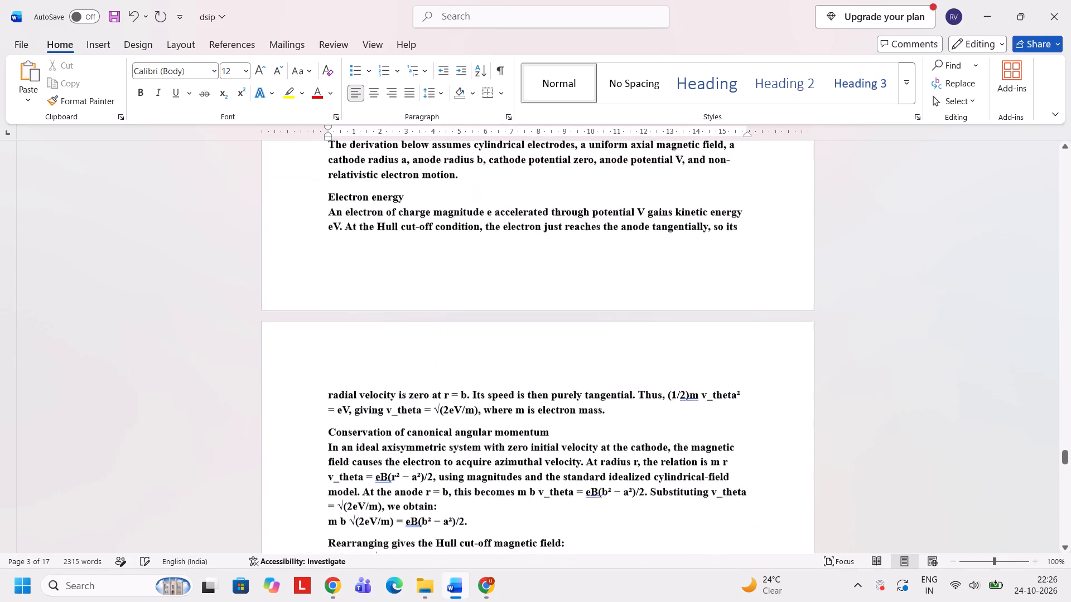
scroll(568, 400, "up", 4)
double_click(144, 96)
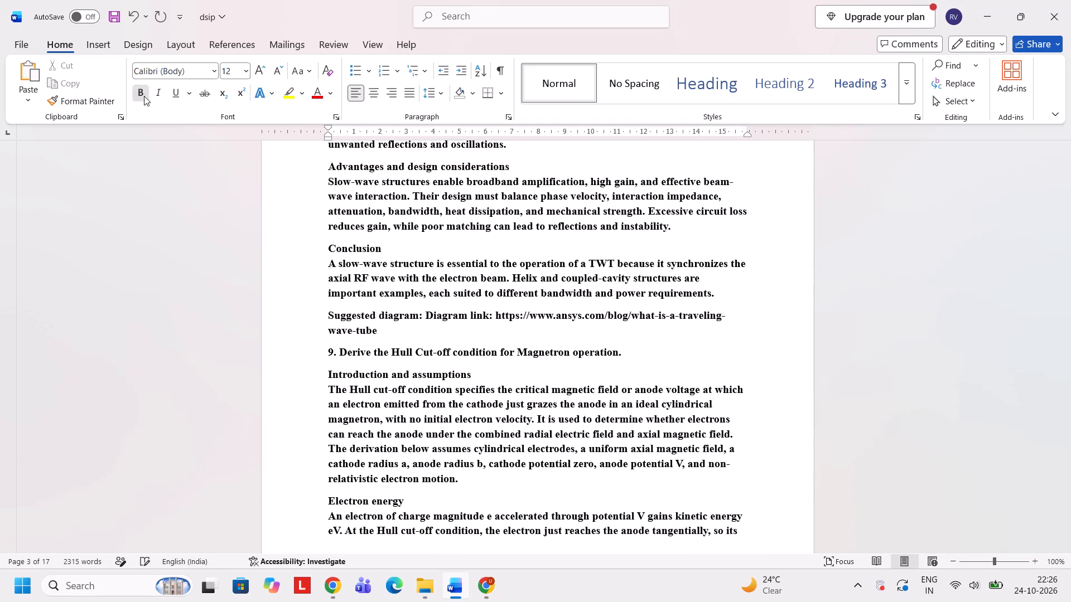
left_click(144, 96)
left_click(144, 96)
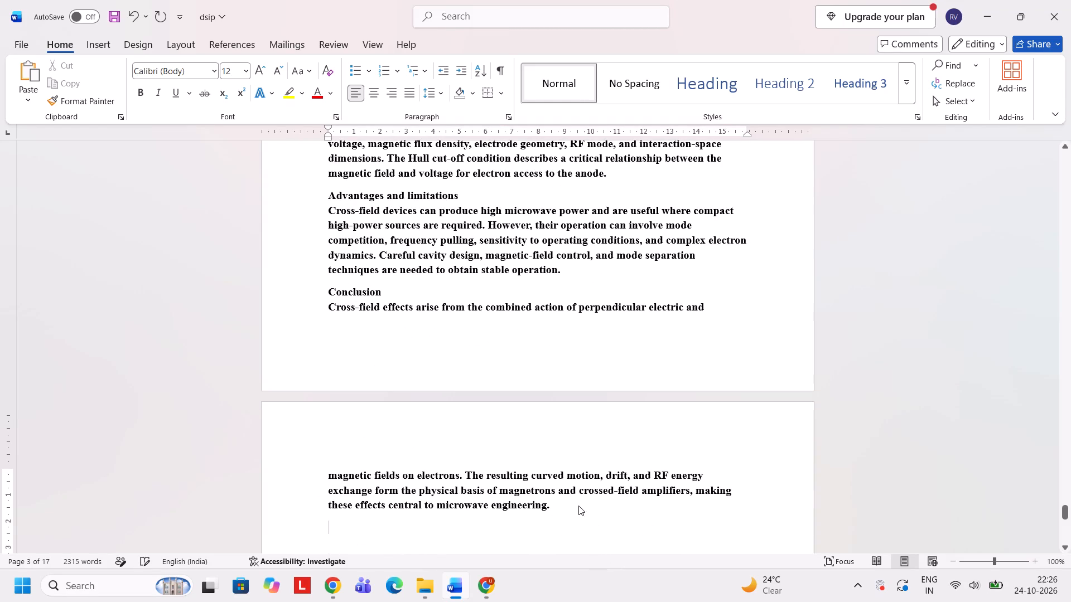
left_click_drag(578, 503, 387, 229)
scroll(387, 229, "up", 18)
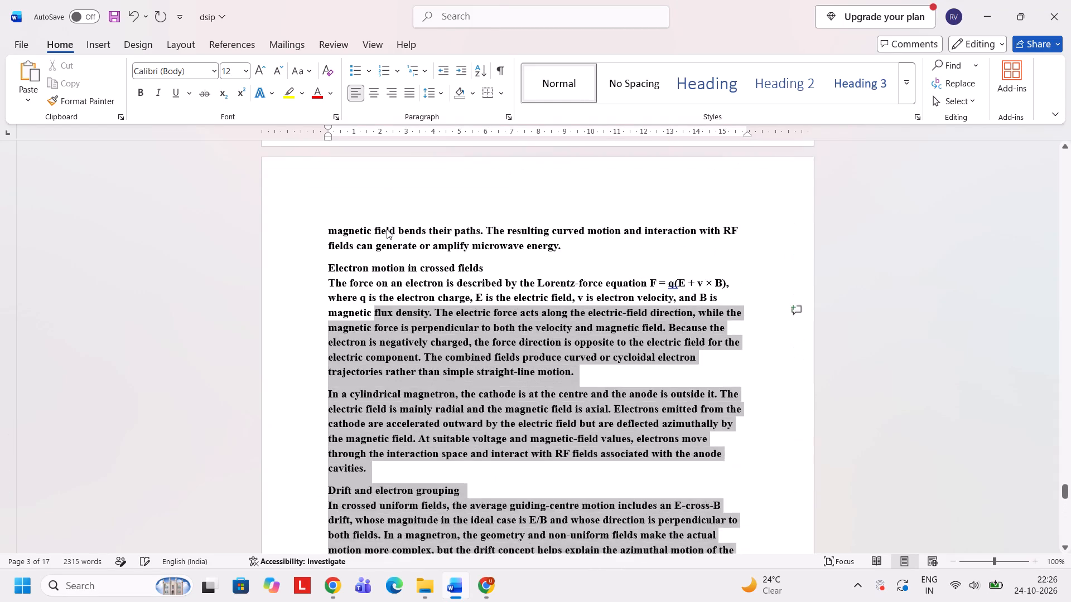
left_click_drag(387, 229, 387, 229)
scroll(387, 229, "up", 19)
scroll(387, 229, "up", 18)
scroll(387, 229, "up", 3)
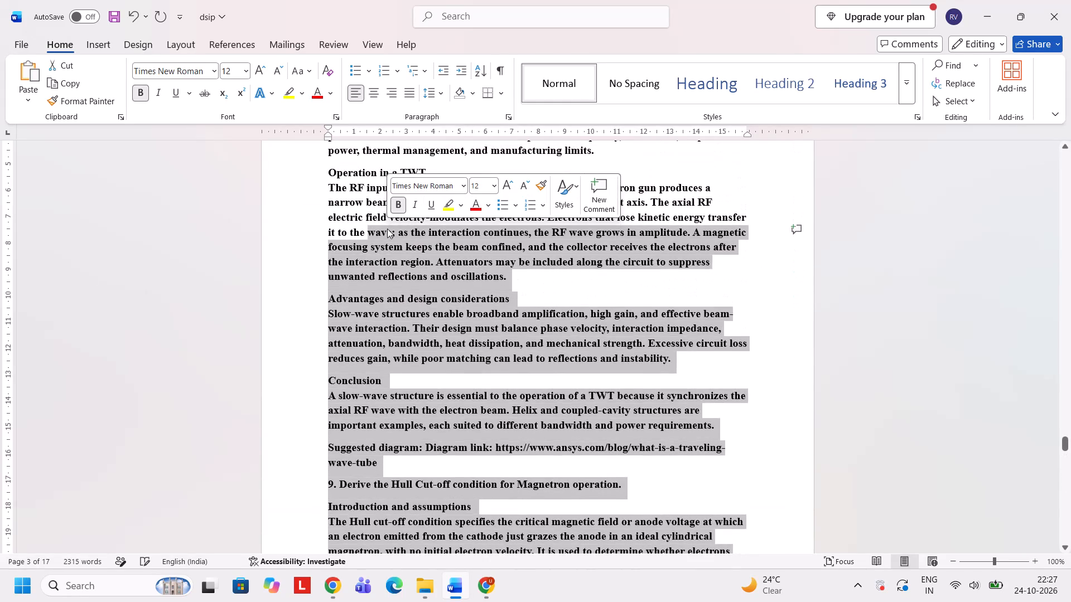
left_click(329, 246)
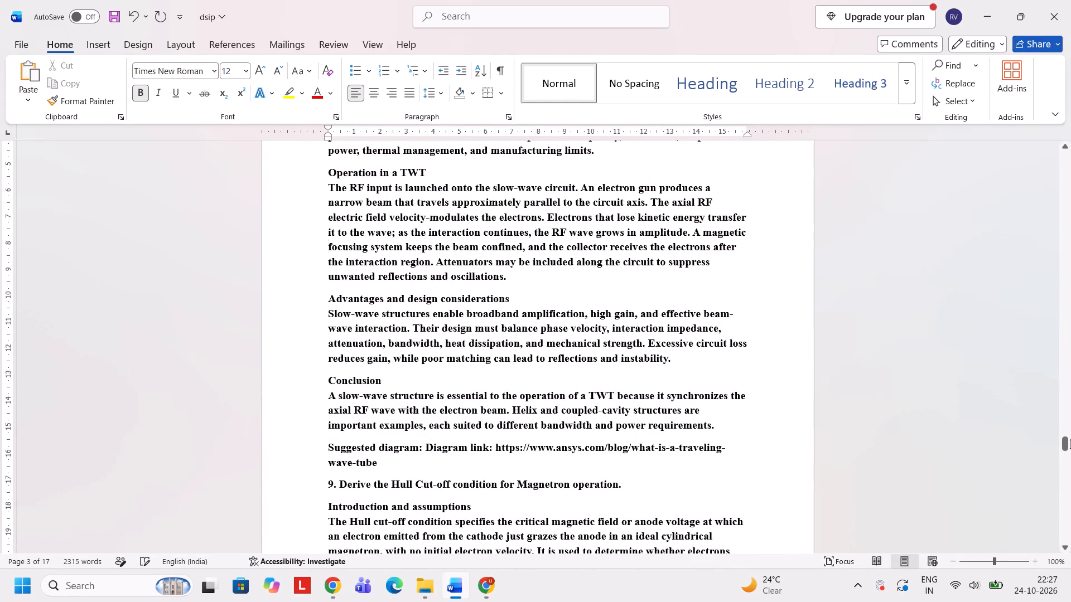
Review the document's opening pages, from the cover and question 1 answer with its waveguide diagram to the question 2 heading.
left_click_drag(1069, 452, 1055, 228)
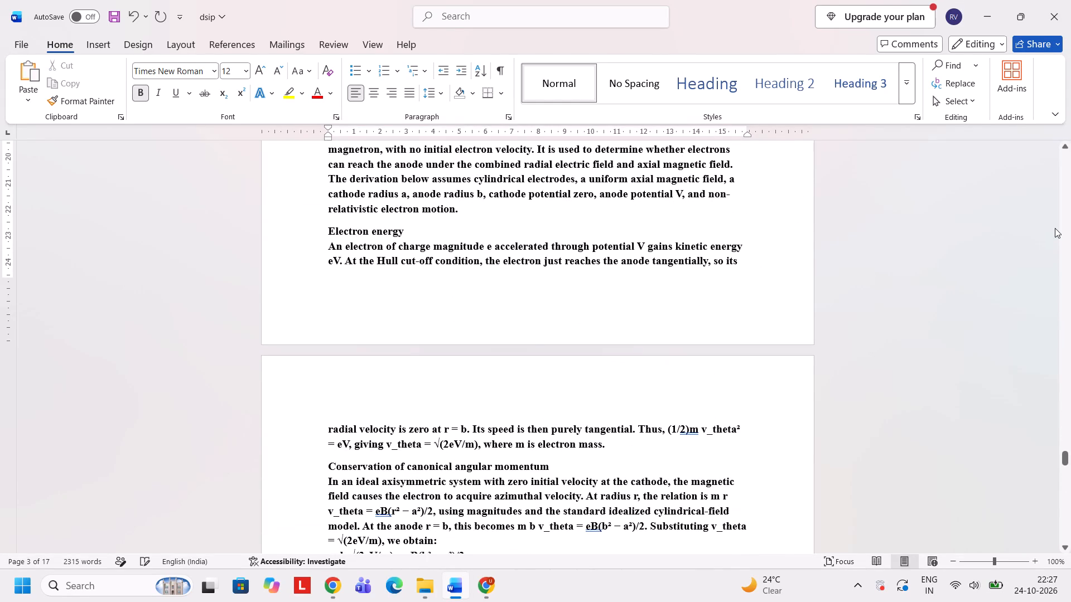
left_click_drag(1055, 228, 1065, 110)
left_click_drag(1063, 459, 1046, 381)
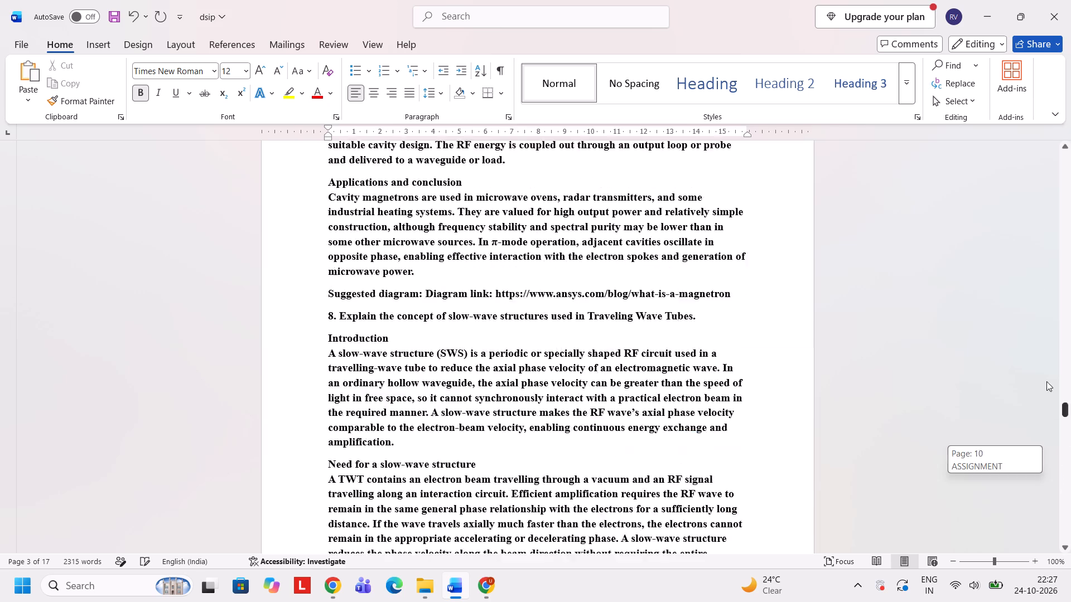
left_click_drag(1046, 381, 1036, 69)
scroll(707, 376, "down", 18)
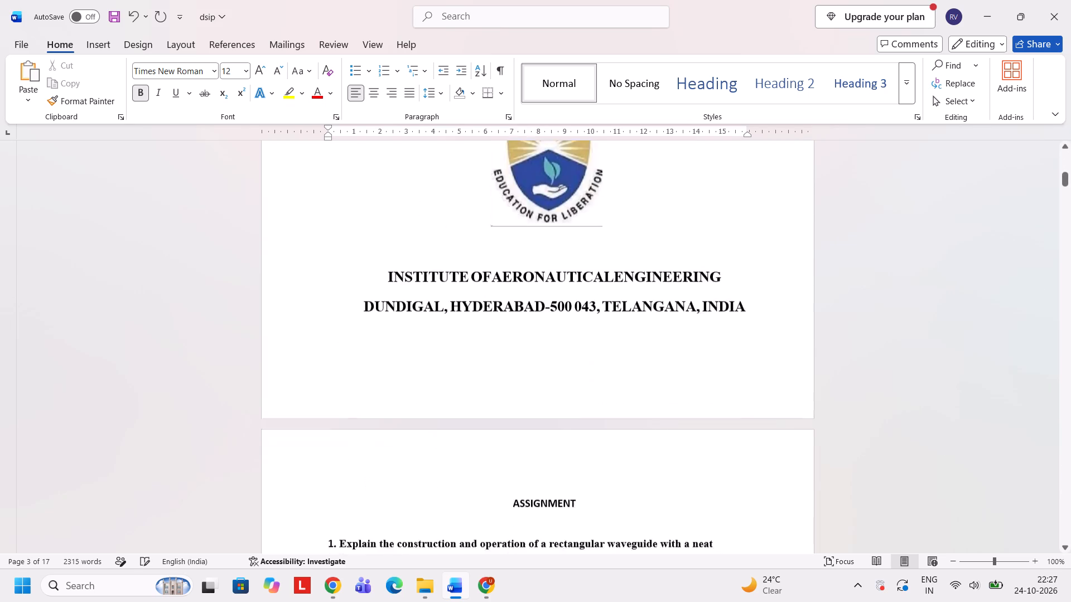
scroll(707, 376, "down", 11)
scroll(707, 376, "up", 4)
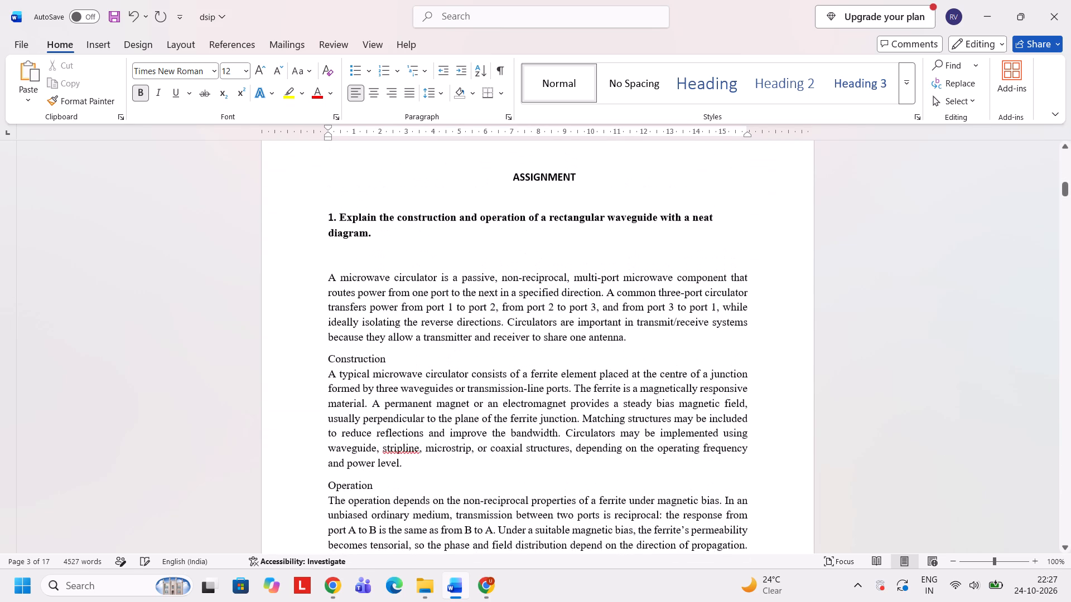
left_click(519, 227)
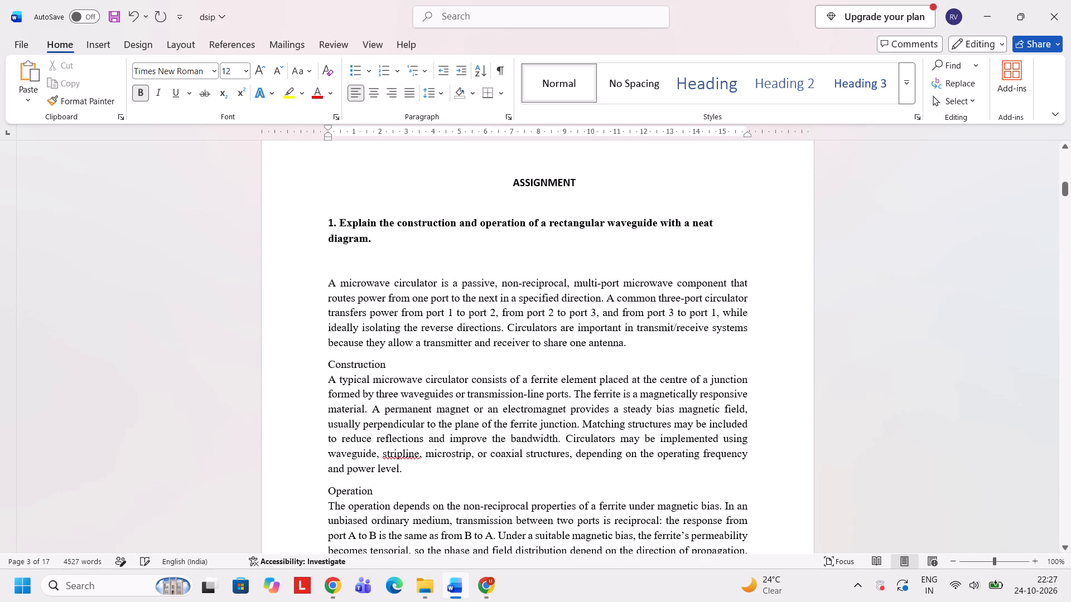
left_click(540, 226)
left_click(551, 309)
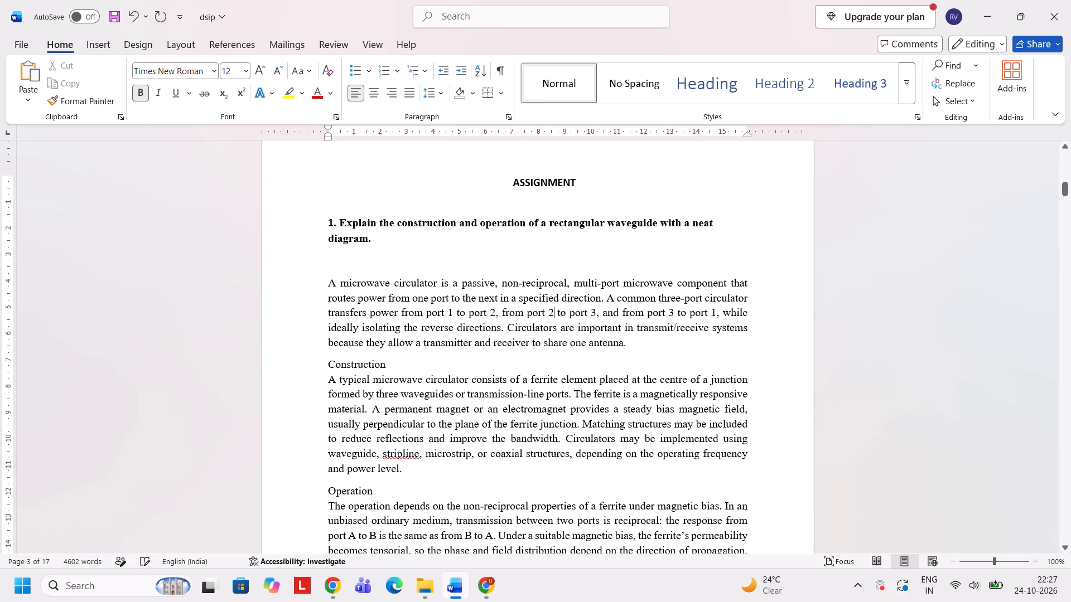
scroll(551, 309, "down", 20)
scroll(551, 309, "down", 6)
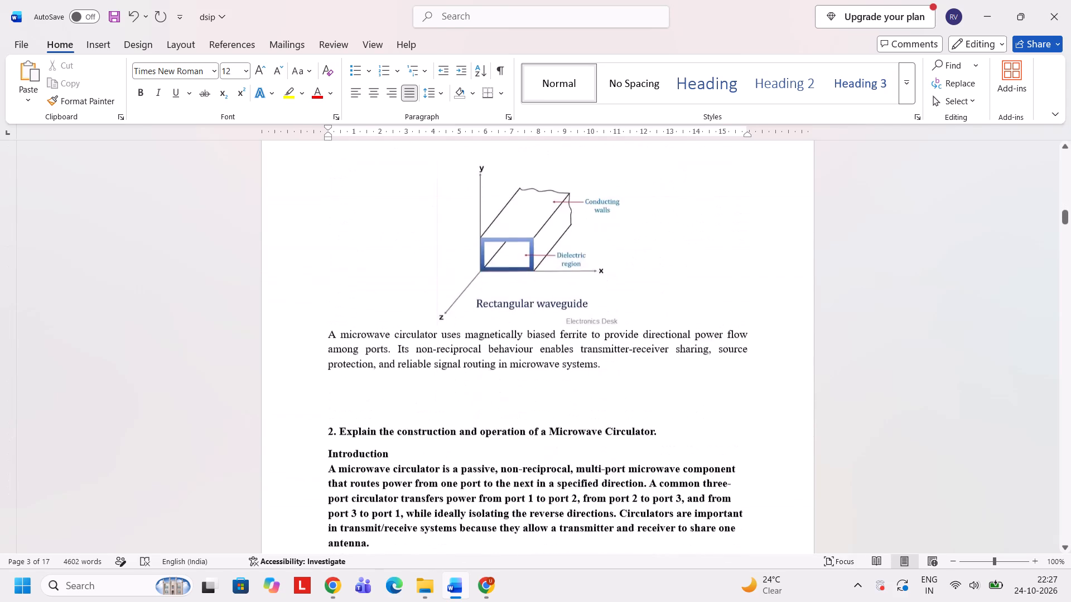
scroll(551, 309, "down", 4)
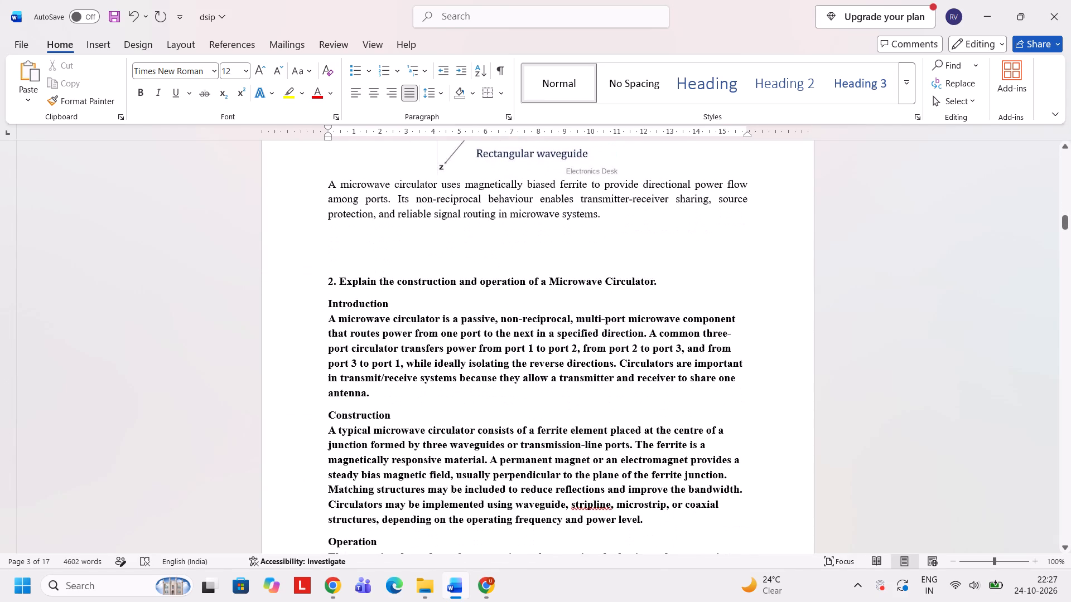
Remove the bold formatting from the question 2 Microwave Circulator answer, from its Introduction heading through the end of its Conclusion.
left_click(633, 282)
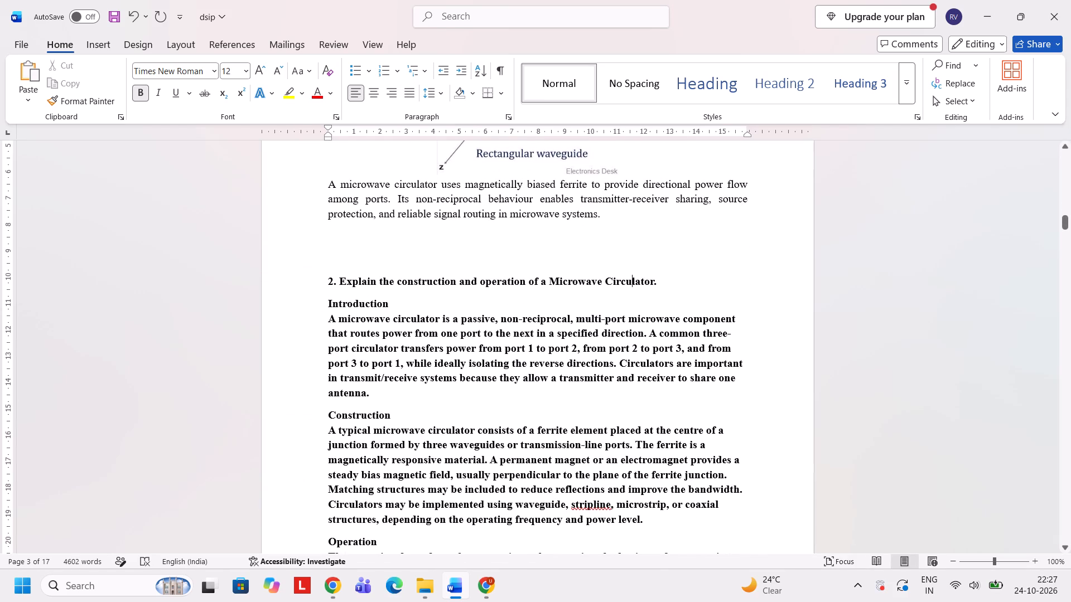
left_click_drag(327, 304, 395, 395)
scroll(379, 381, "down", 6)
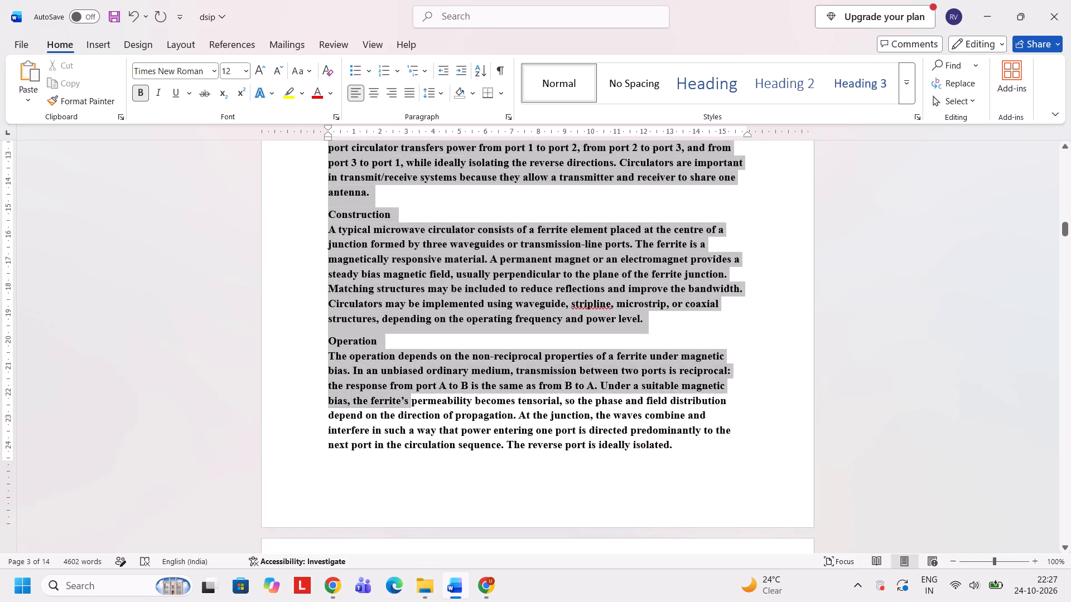
left_click_drag(395, 395, 469, 410)
scroll(395, 395, "down", 11)
scroll(469, 410, "down", 2)
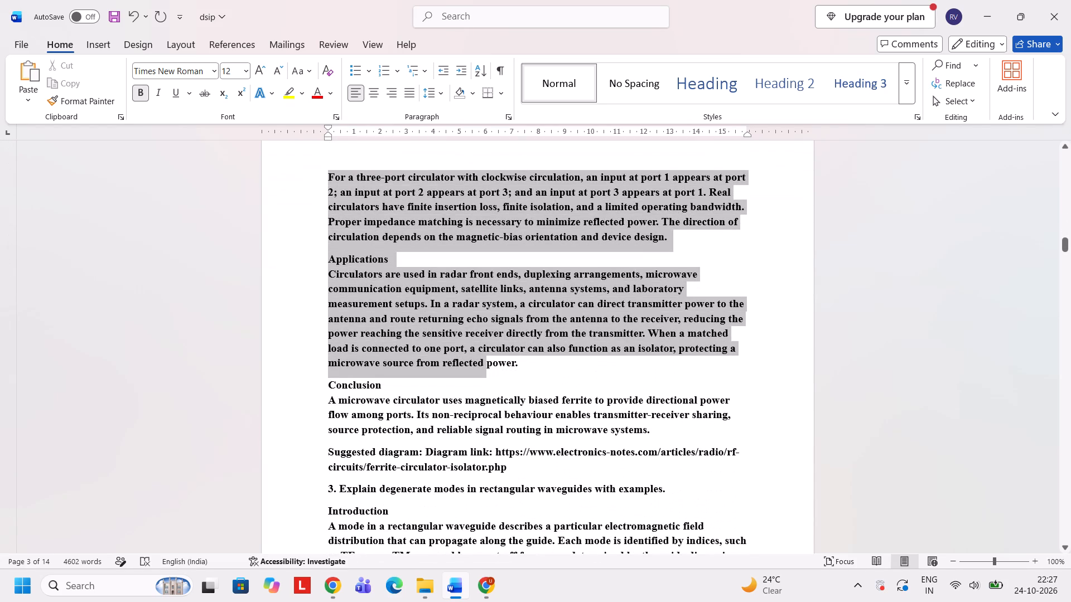
left_click_drag(469, 410, 635, 430)
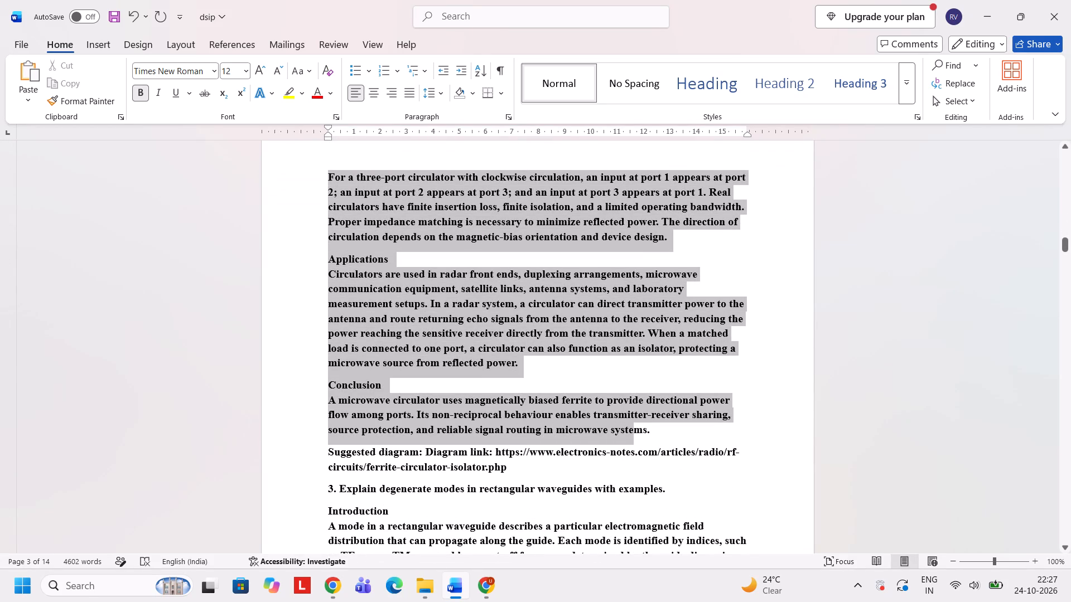
left_click_drag(635, 430, 652, 429)
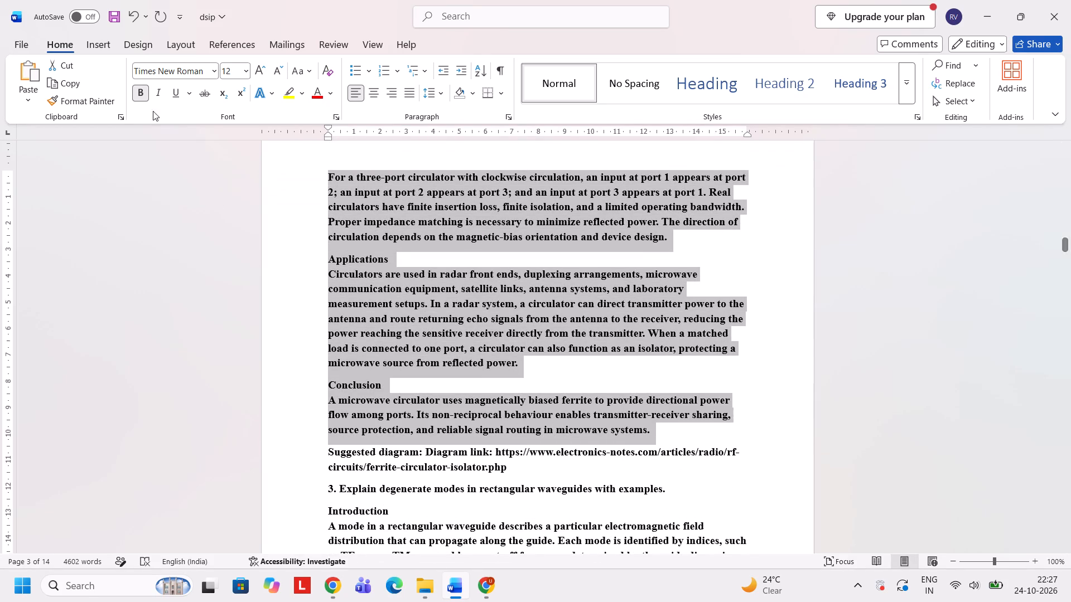
left_click(144, 90)
Delete the suggested diagram link below question 2's conclusion and leave one blank line before the question 3 heading.
left_click_drag(519, 458, 338, 420)
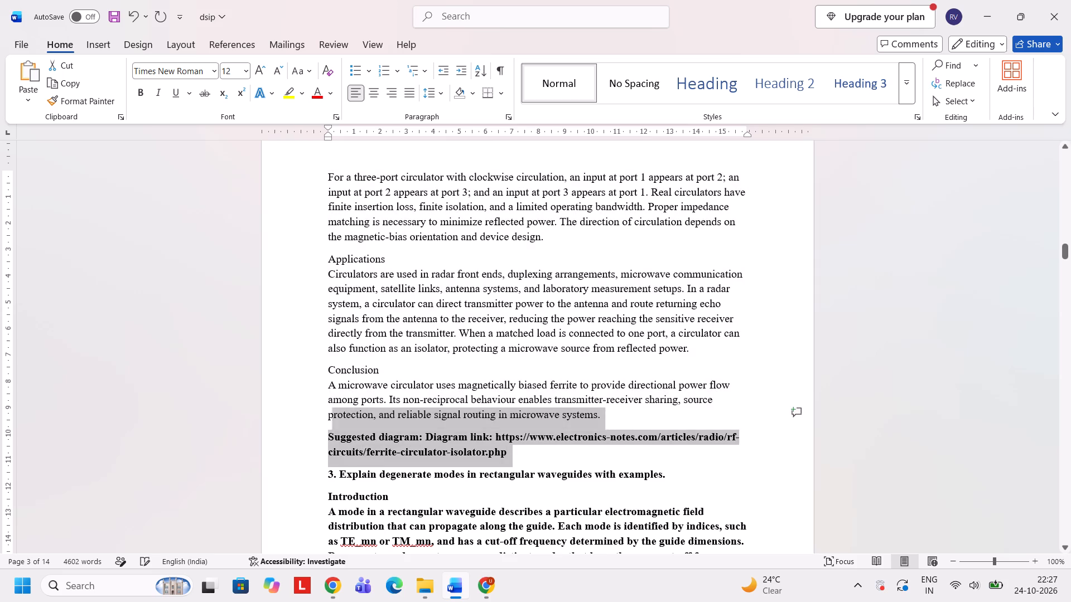
left_click_drag(338, 420, 327, 446)
key("BackSpace")
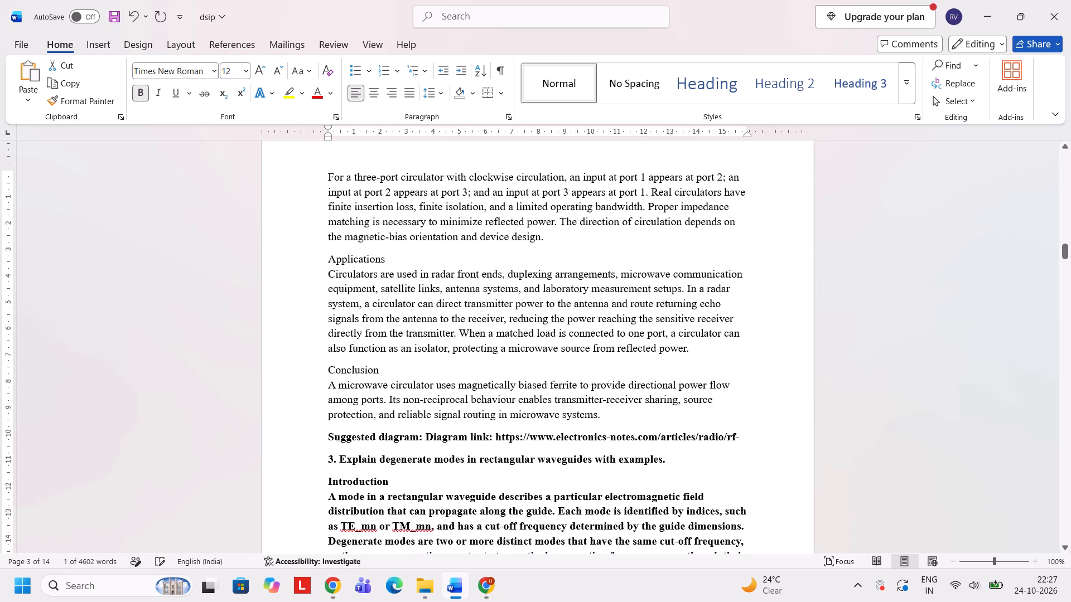
left_click_drag(763, 425, 509, 452)
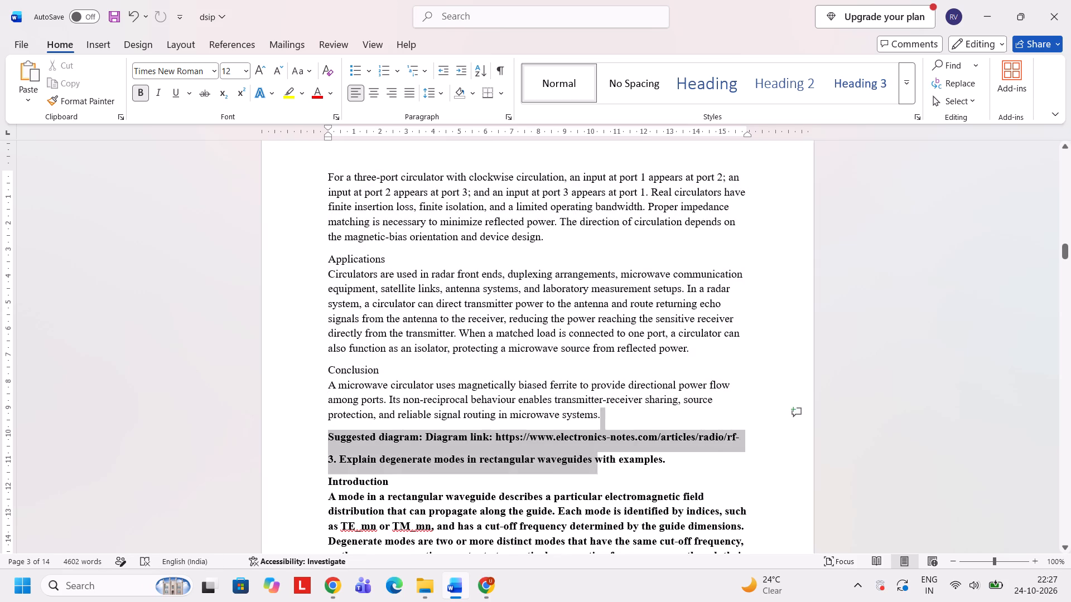
left_click_drag(509, 452, 364, 429)
left_click(427, 457)
left_click(735, 439)
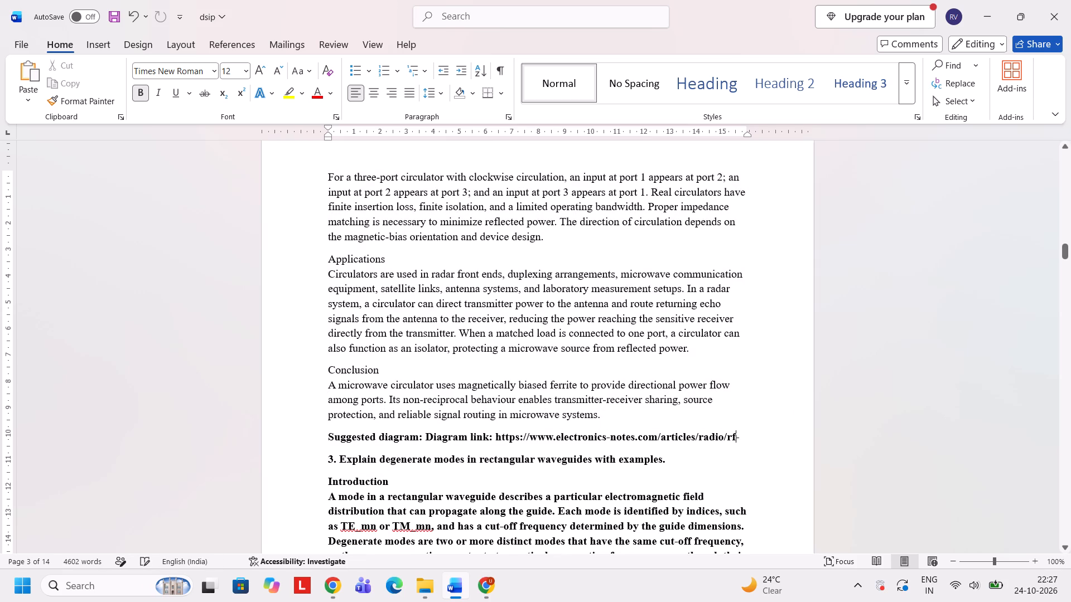
left_click(736, 438)
left_click_drag(739, 438, 351, 430)
key("BackSpace")
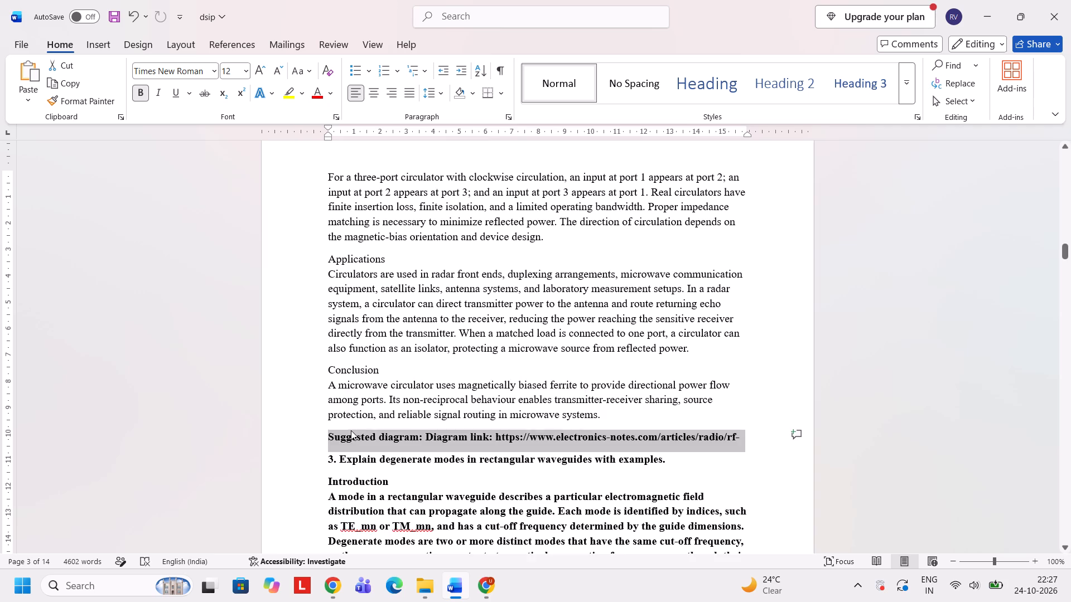
left_click(635, 425)
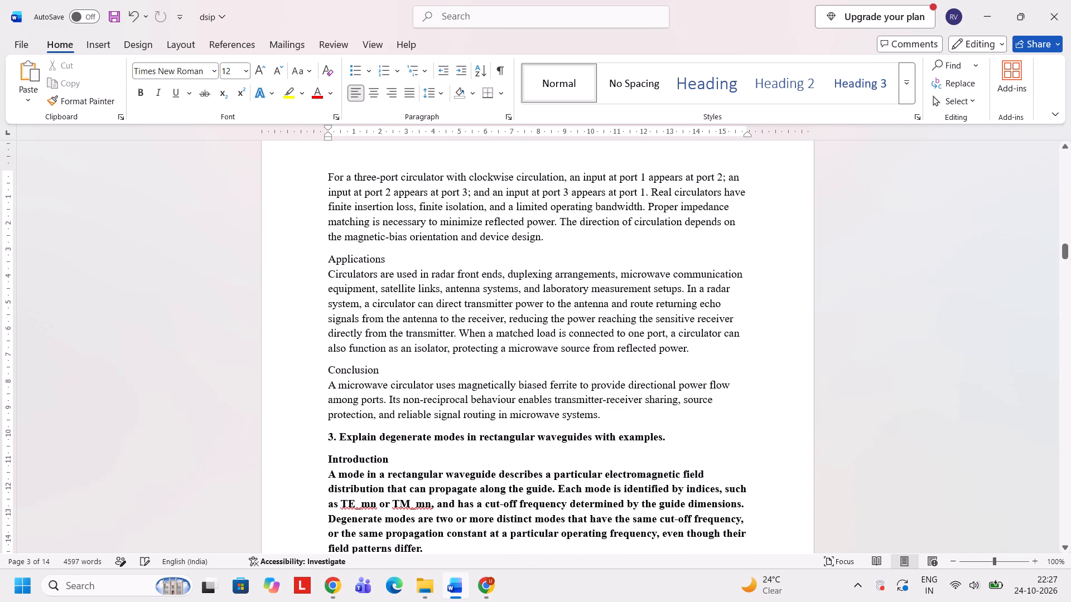
key("Return")
Delete the "Applications" subheading from the question 2 circulator answer, leaving its paragraph directly below the three-port circulator paragraph.
left_click(399, 370)
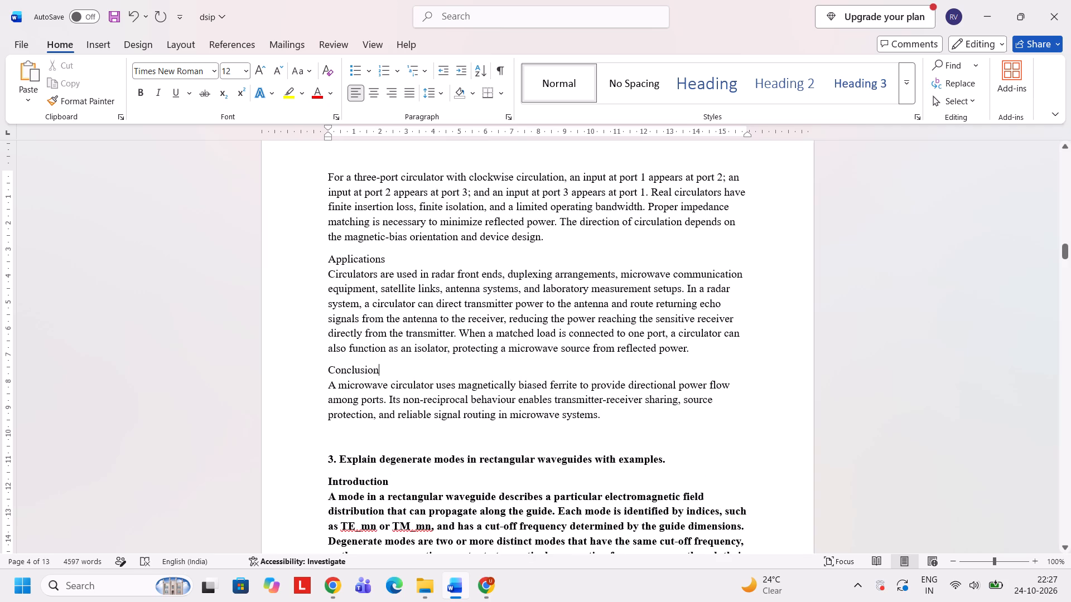
left_click(396, 269)
left_click(395, 265)
key("BackSpace")
key("BackSpace")
key("BackSpace")
key("BackSpace")
key("BackSpace")
key("BackSpace")
key("BackSpace")
key("BackSpace")
key("BackSpace")
key("BackSpace")
key("BackSpace")
key("BackSpace")
key("BackSpace")
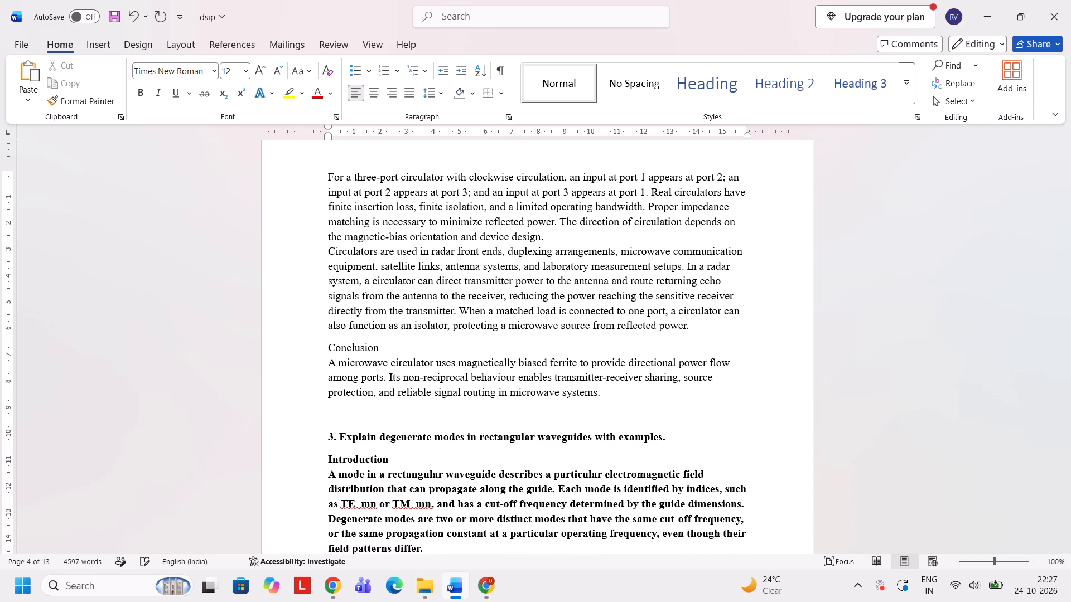
key("Return")
scroll(394, 264, "up", 5)
scroll(394, 264, "down", 2)
key("BackSpace")
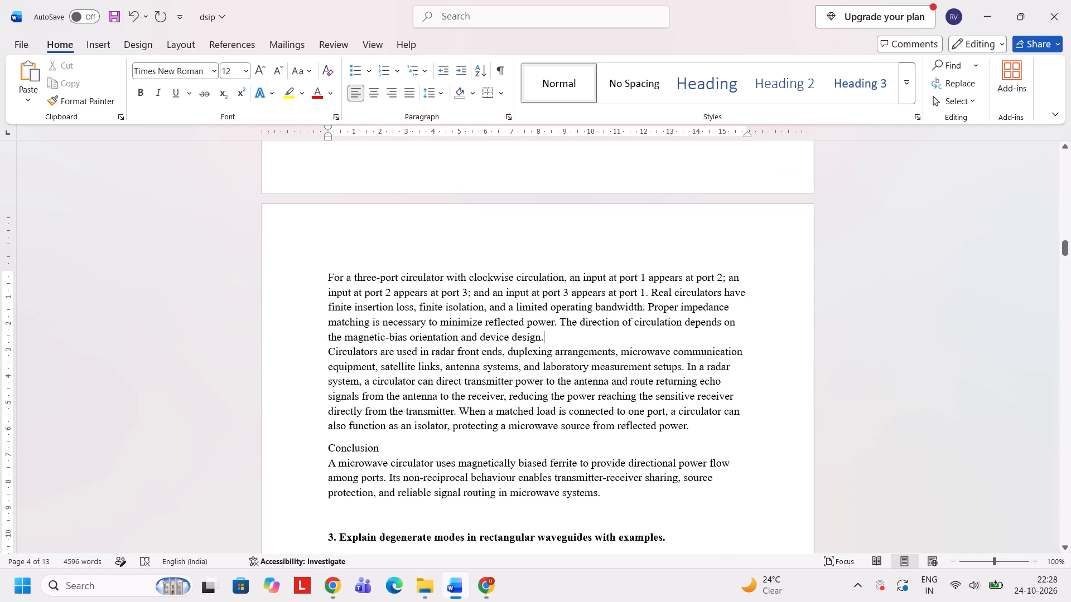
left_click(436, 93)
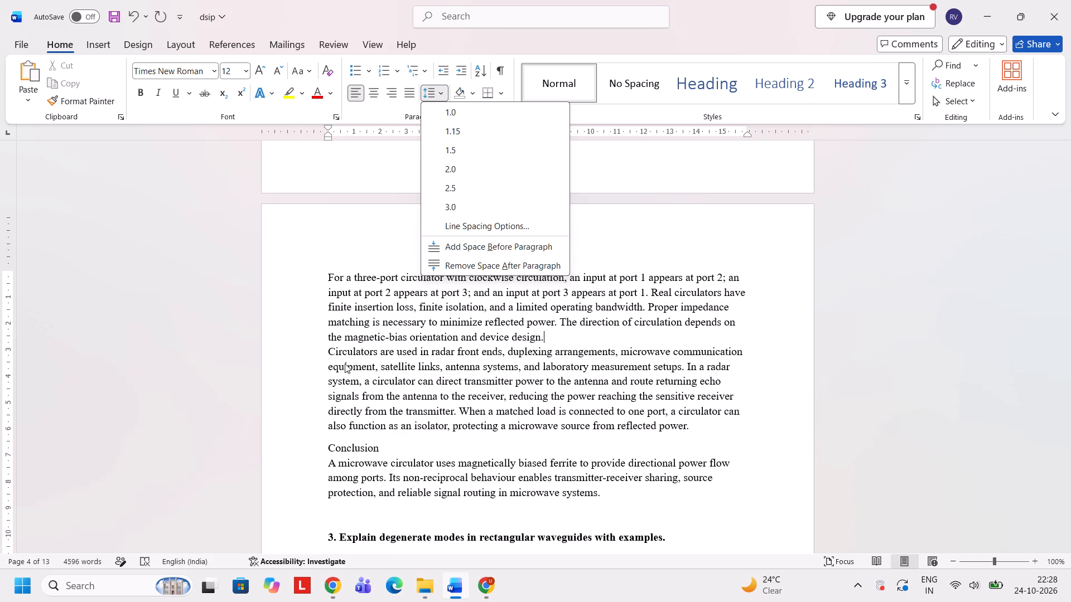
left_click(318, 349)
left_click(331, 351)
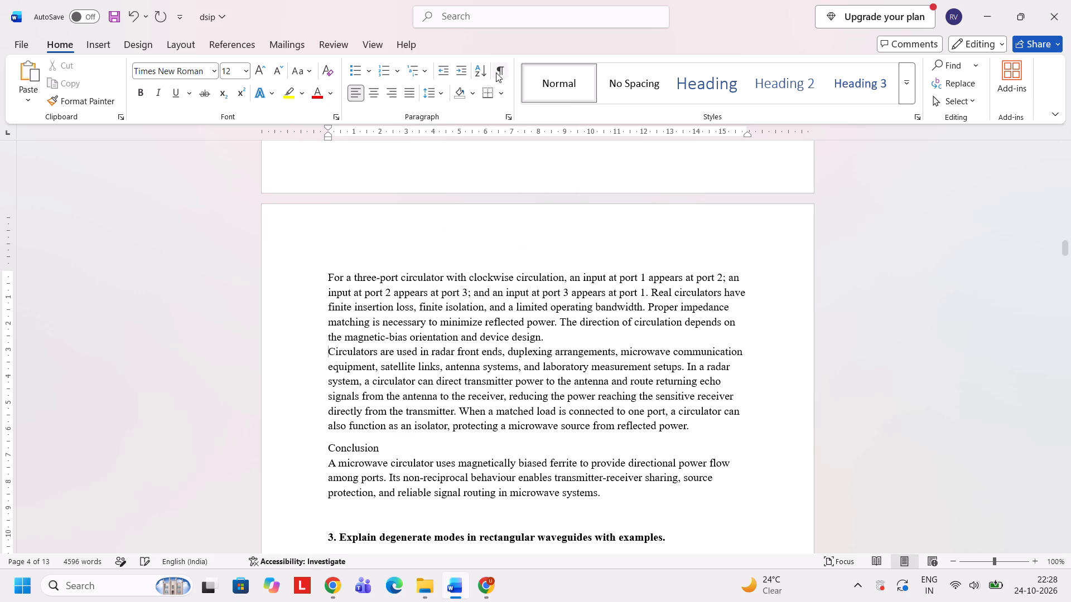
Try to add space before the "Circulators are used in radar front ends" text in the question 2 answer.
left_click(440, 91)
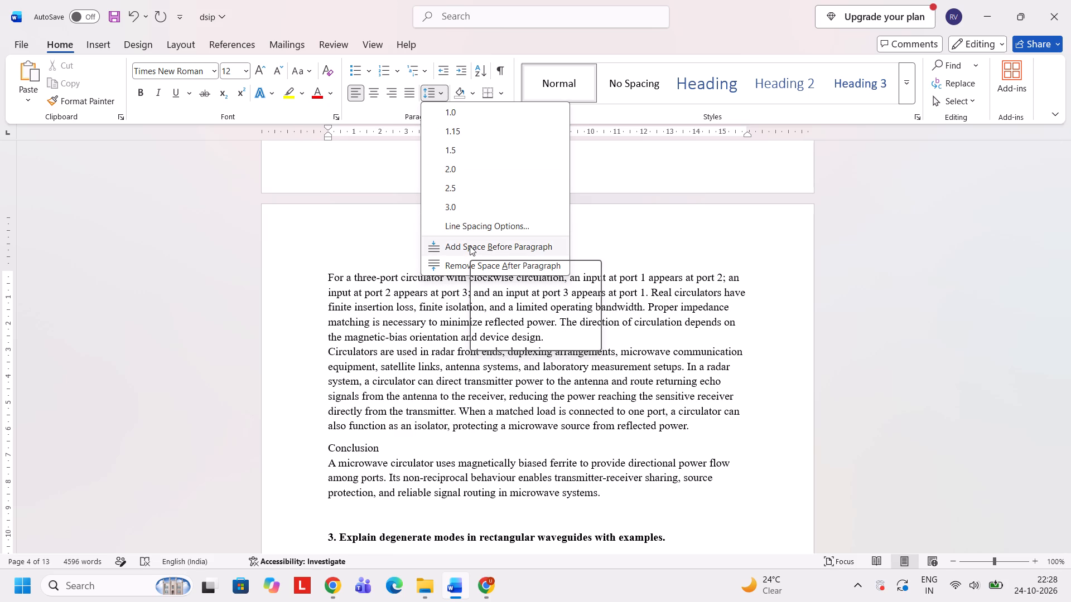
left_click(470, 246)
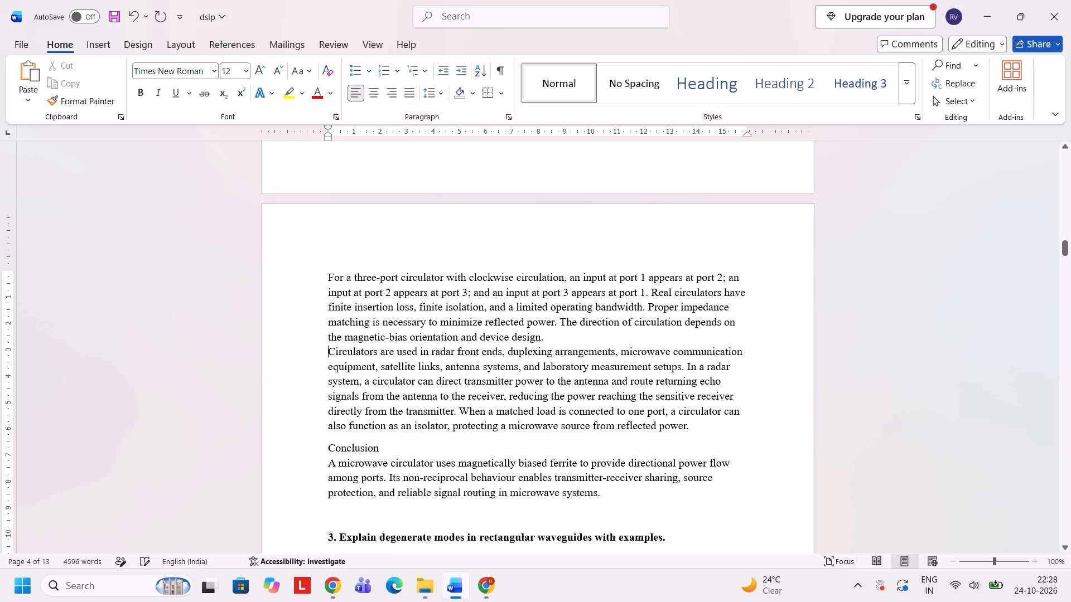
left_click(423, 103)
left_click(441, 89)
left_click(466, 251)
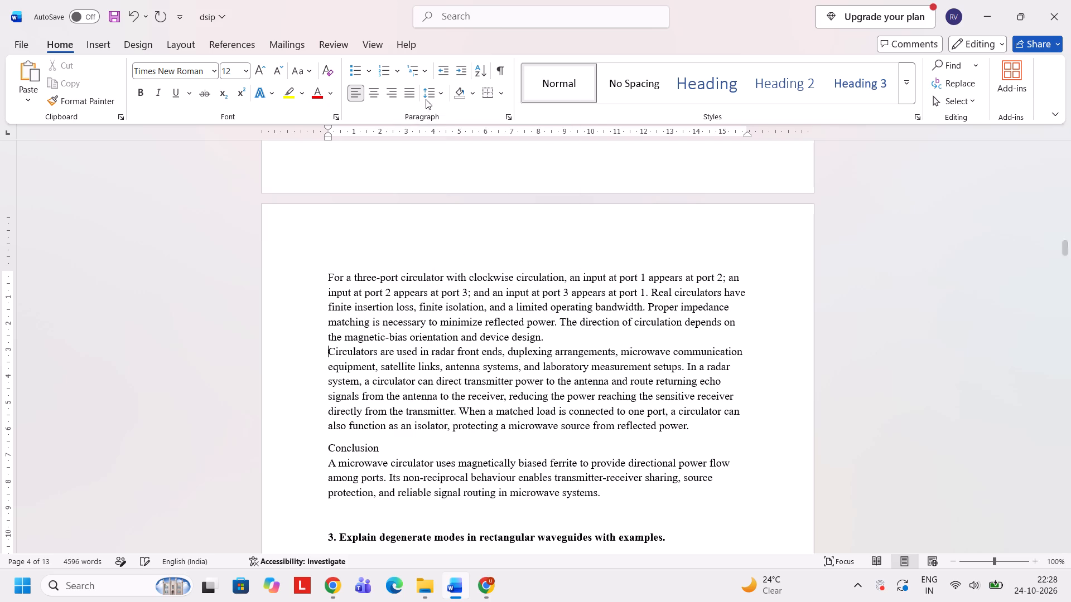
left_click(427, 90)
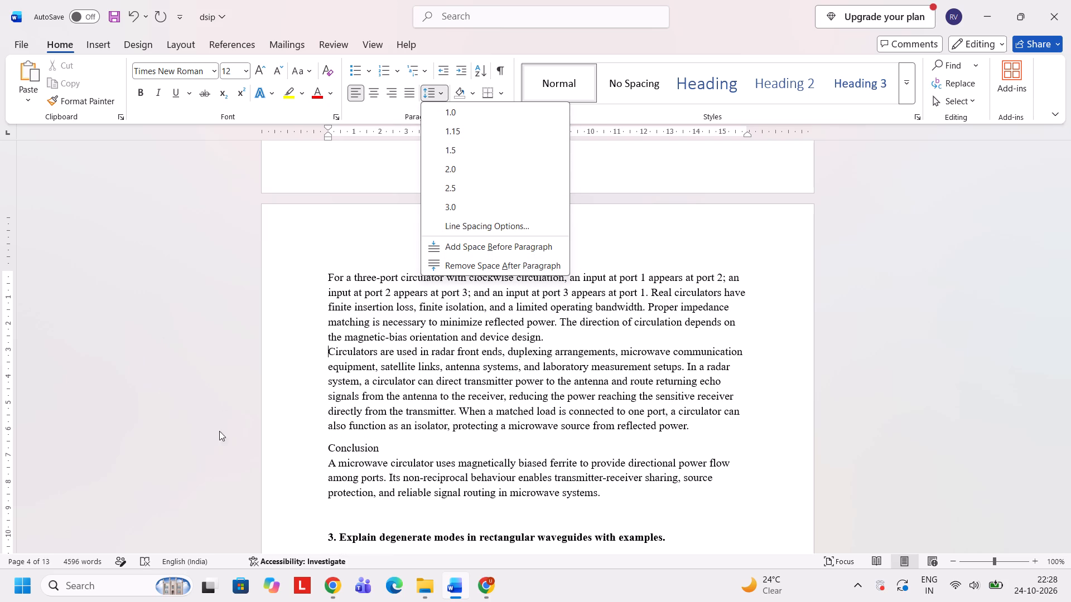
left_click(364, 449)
Justify the question 2 Microwave Circulator answer, from its Introduction subheading through the end of its Conclusion.
scroll(370, 446, "up", 12)
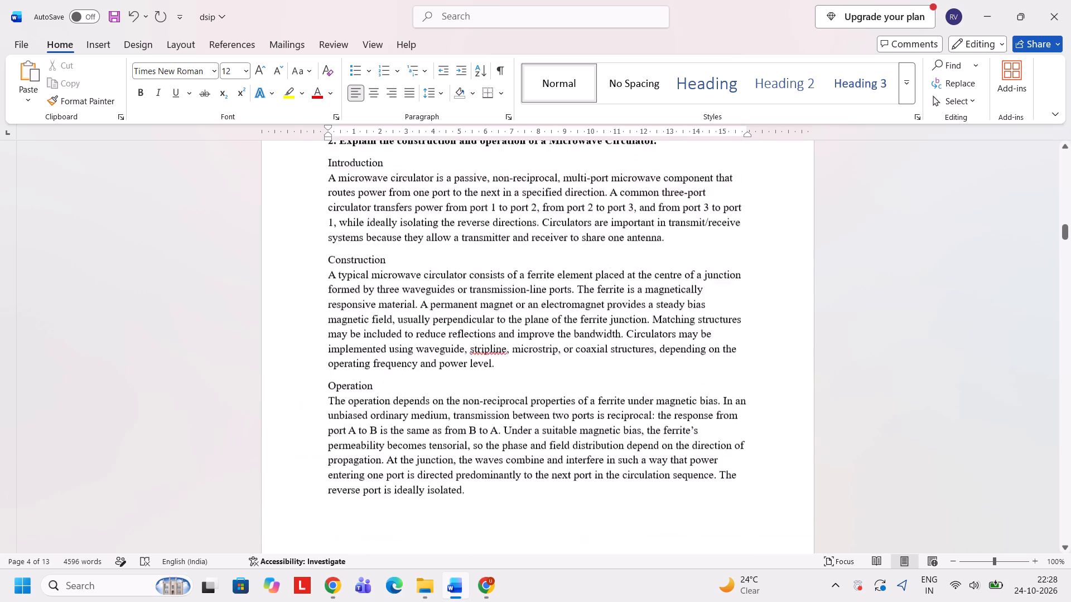
scroll(373, 439, "up", 2)
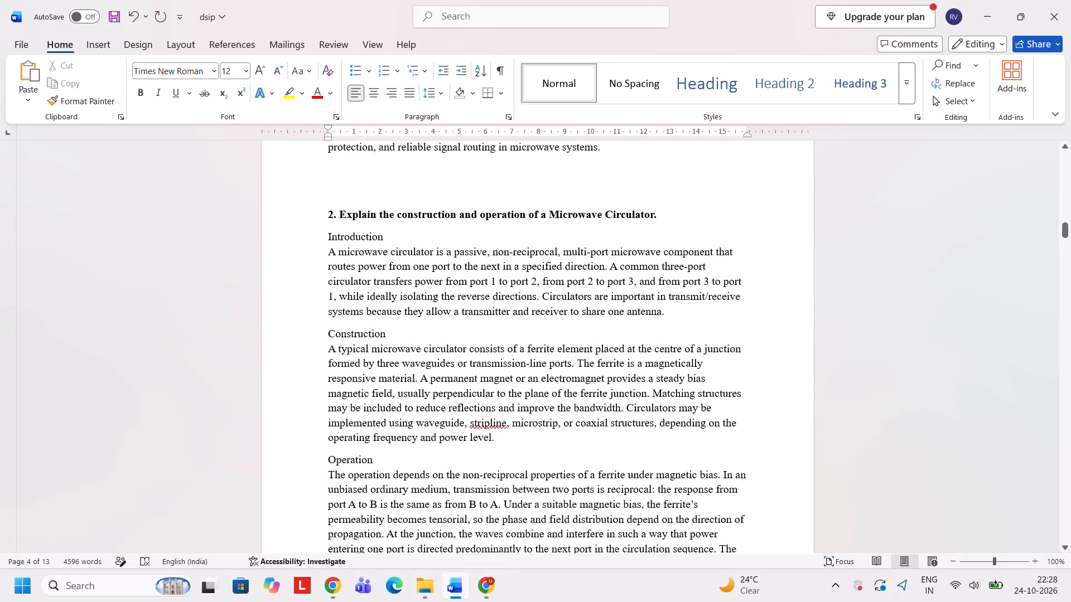
left_click_drag(324, 239, 392, 349)
scroll(389, 348, "down", 12)
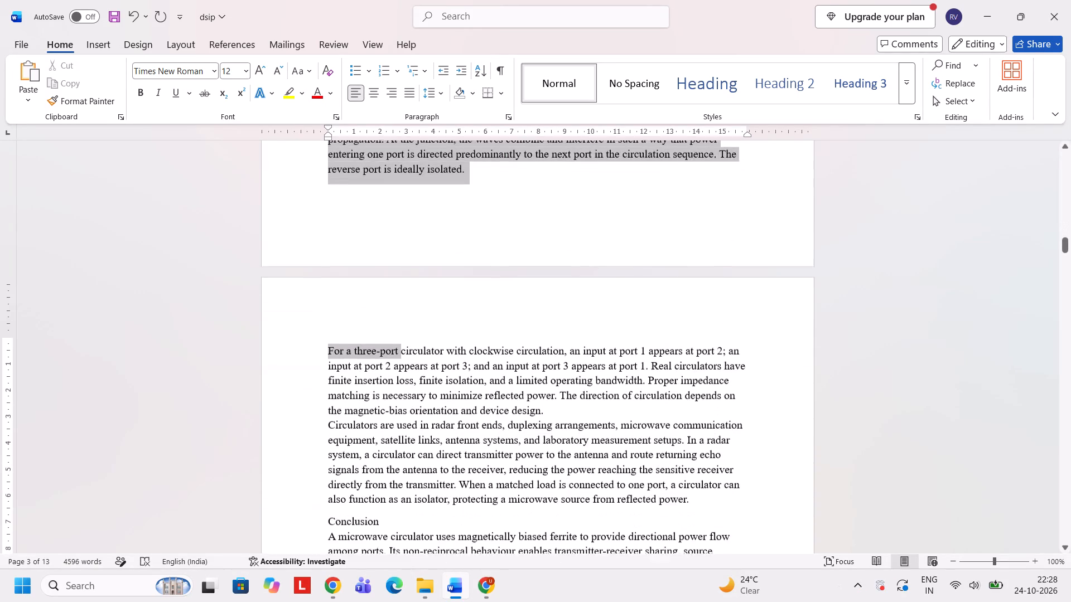
left_click_drag(392, 349, 655, 426)
scroll(392, 349, "down", 4)
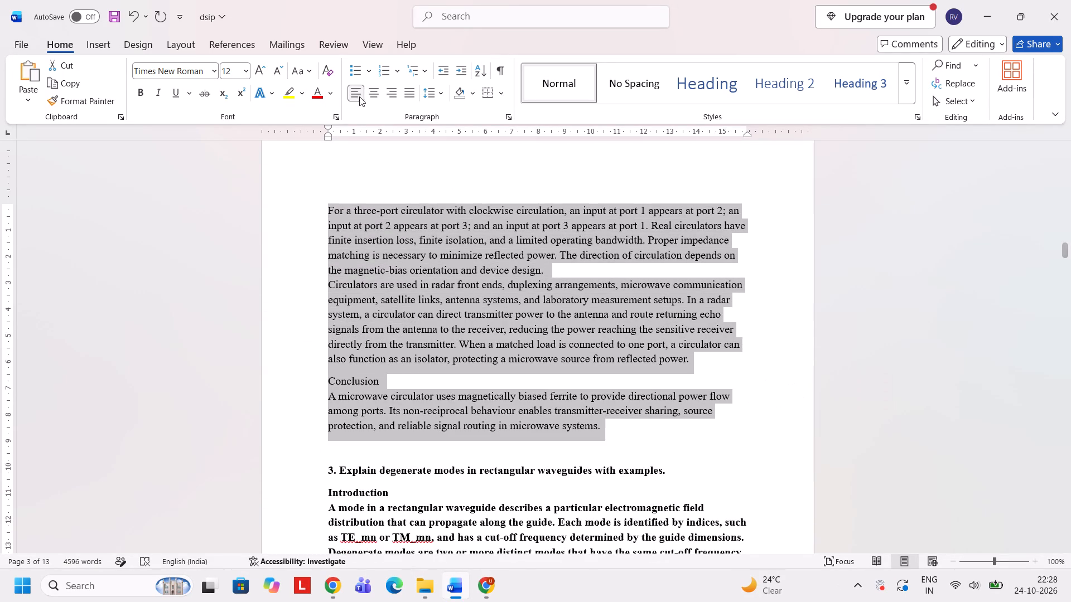
left_click(409, 93)
left_click(466, 301)
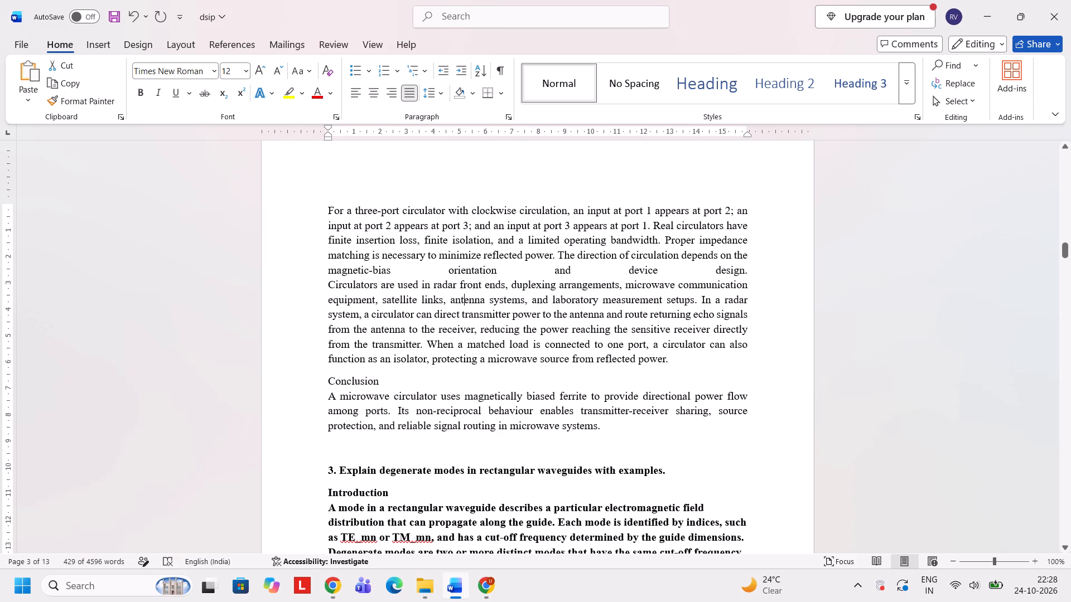
Join the "Circulators are used in radar front ends" text onto the end of the preceding three-port circulator text.
left_click(329, 281)
key("BackSpace")
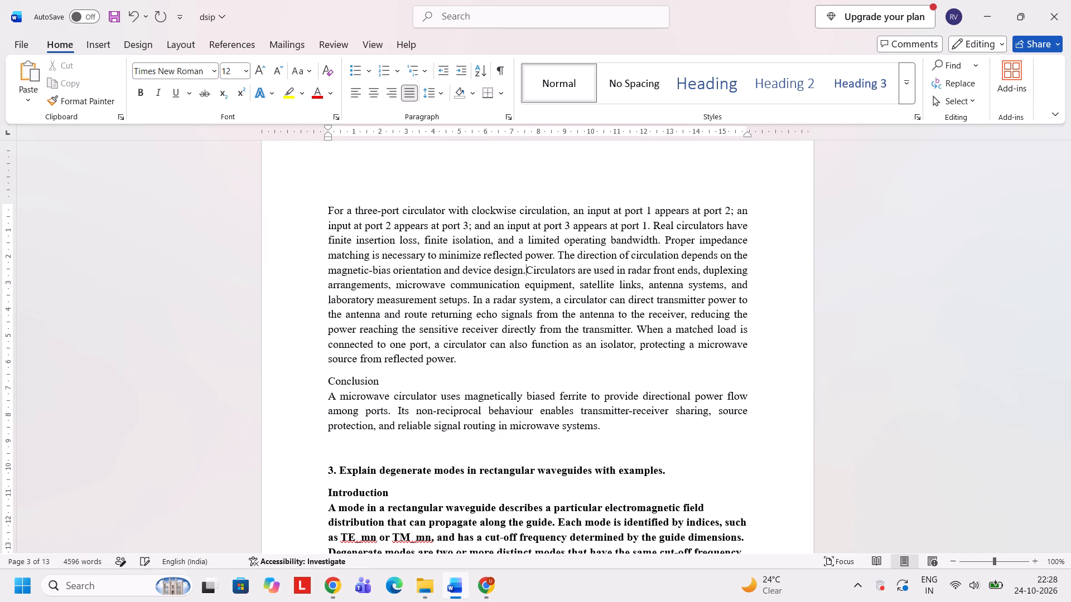
Add a colon after the "Construction" and "Operation" subheadings in the question 1 answer.
scroll(369, 324, "up", 12)
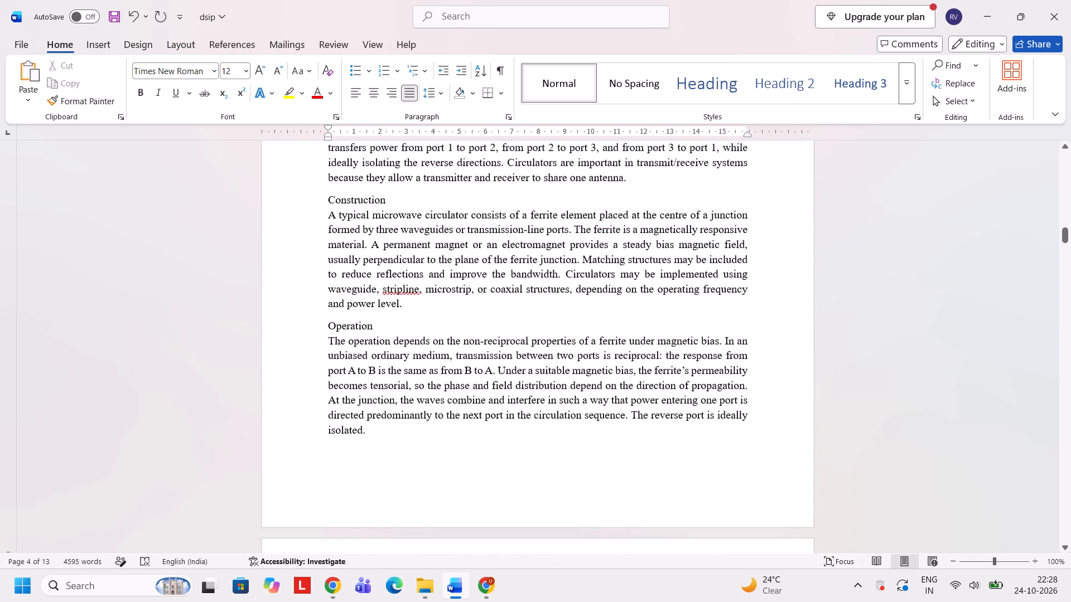
scroll(369, 324, "up", 20)
scroll(369, 324, "up", 10)
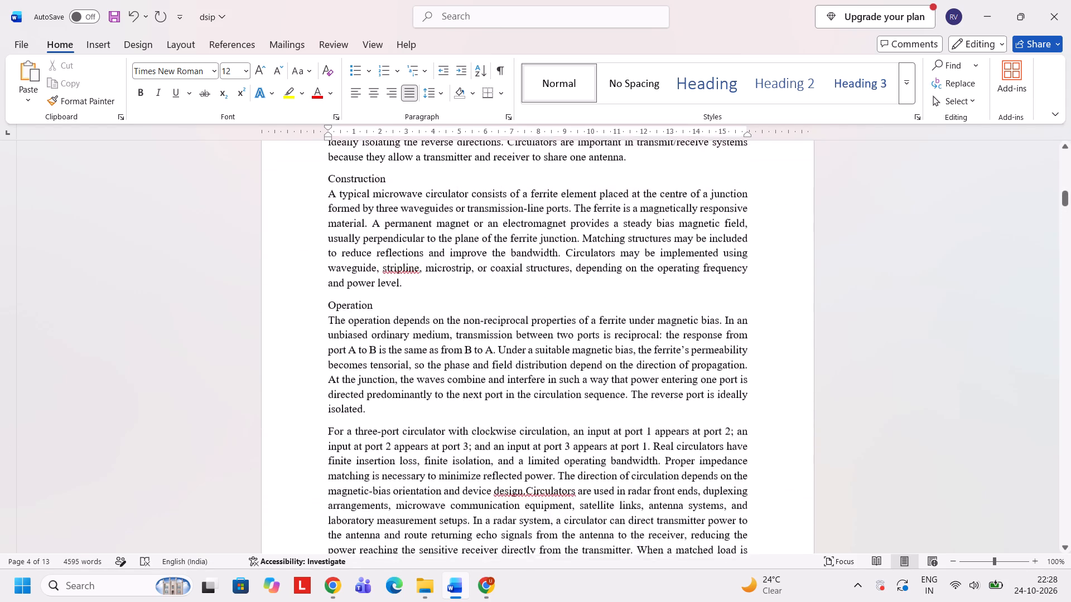
scroll(369, 324, "up", 2)
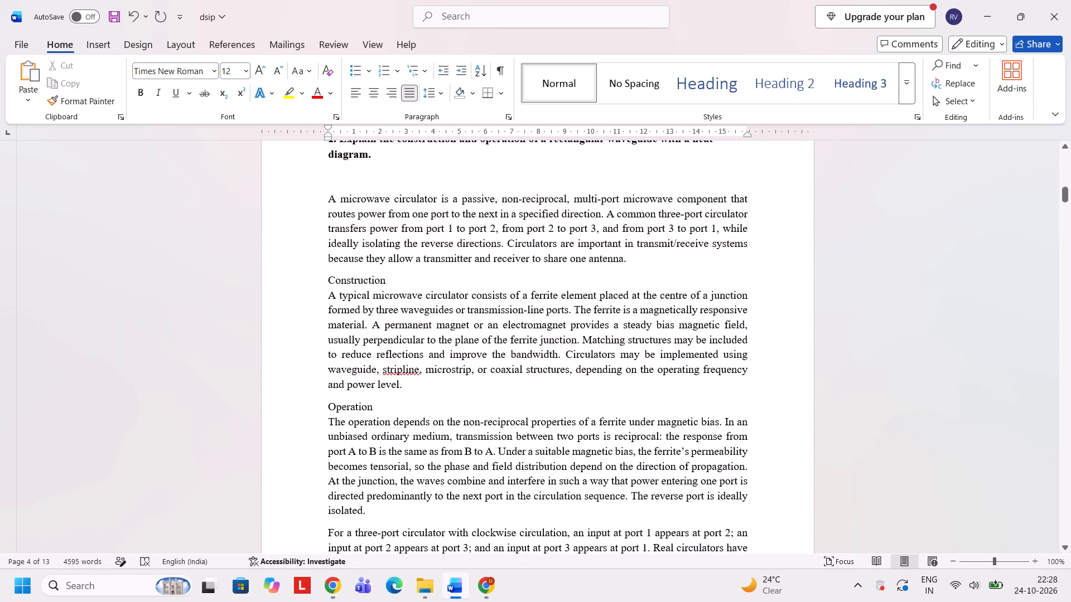
left_click(402, 288)
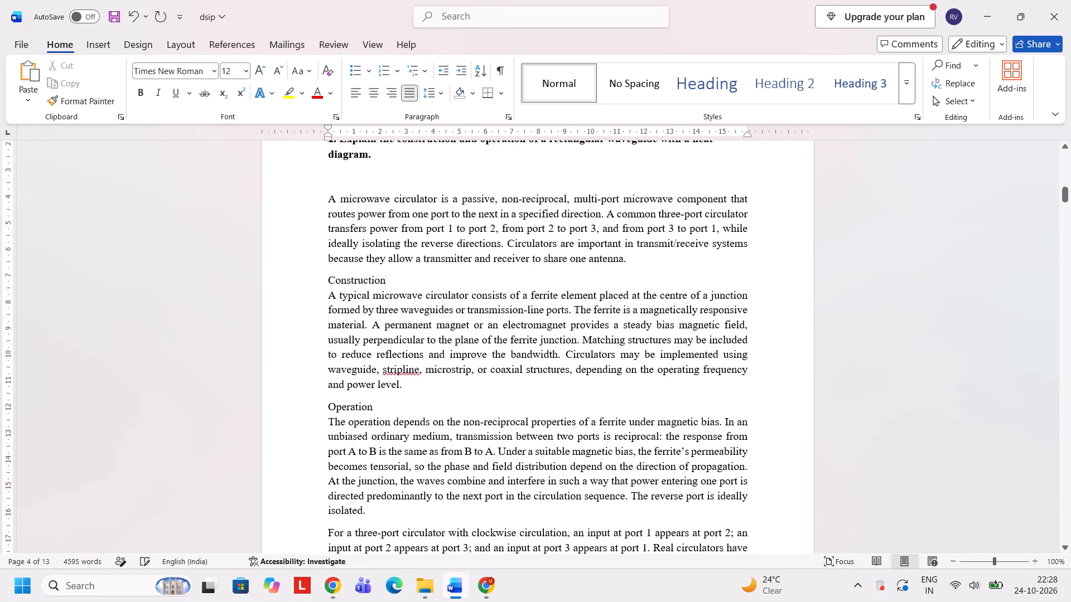
key("shift+colon")
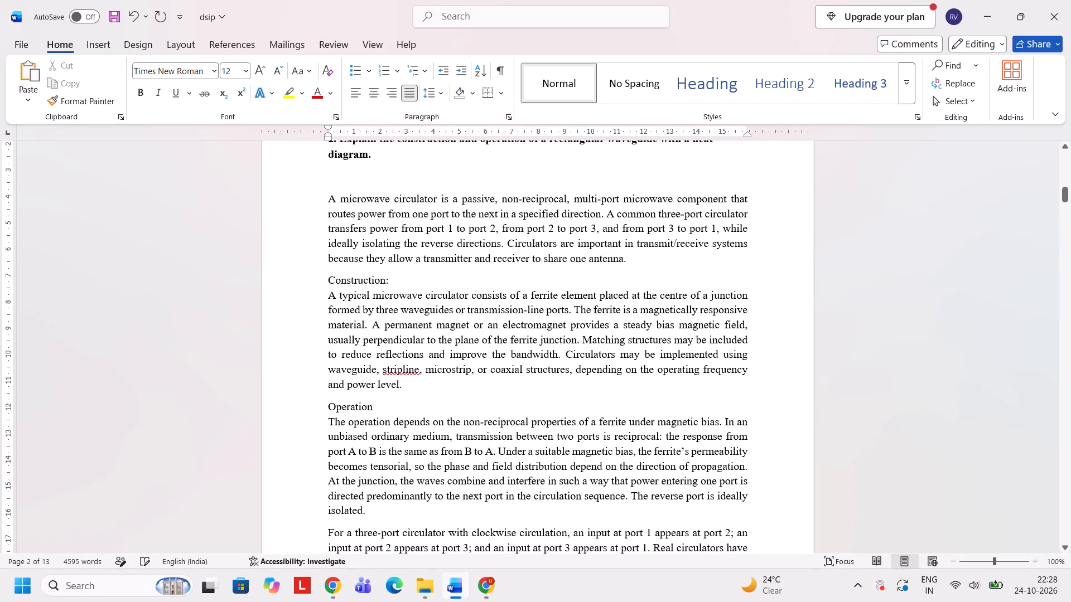
left_click(419, 394)
left_click(399, 410)
key("shift+colon")
Make the "Construction:" and "Operation:" subheadings in the question 1 answer bold.
left_click_drag(409, 278, 311, 276)
left_click(134, 84)
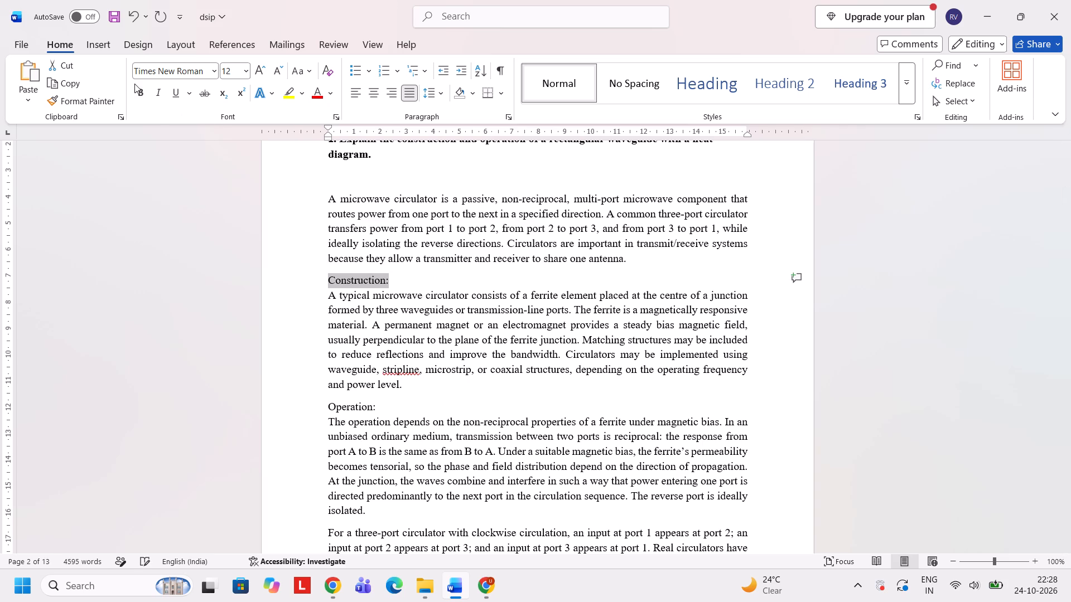
left_click(138, 95)
left_click_drag(387, 406, 321, 396)
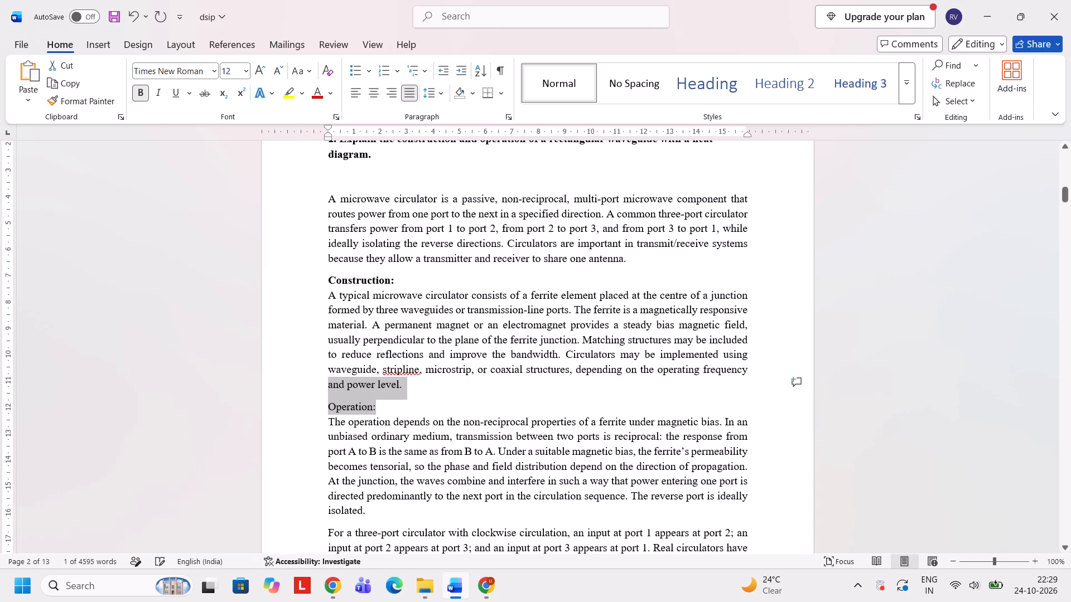
left_click_drag(321, 396, 331, 412)
left_click(144, 91)
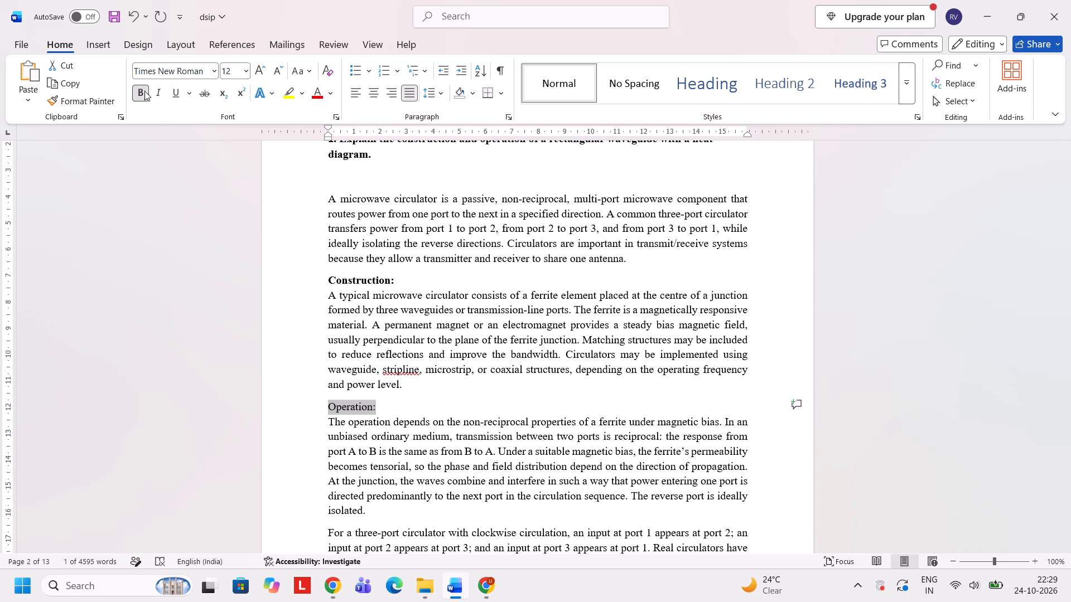
Delete the "Introduction" subheading text below the question 2 heading, leaving its line blank.
scroll(389, 381, "down", 17)
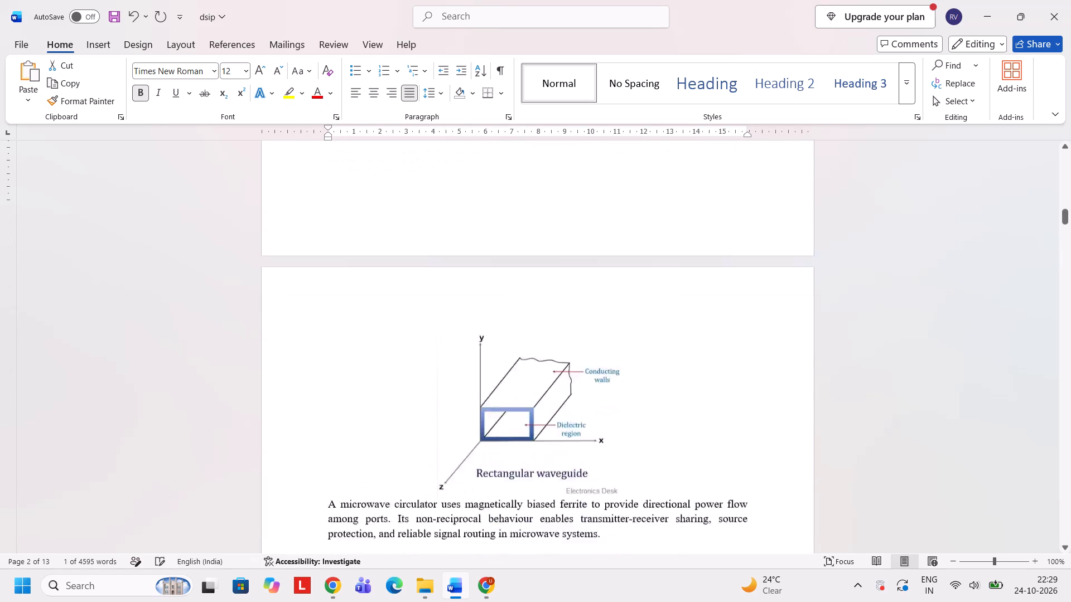
scroll(390, 381, "down", 8)
left_click(390, 338)
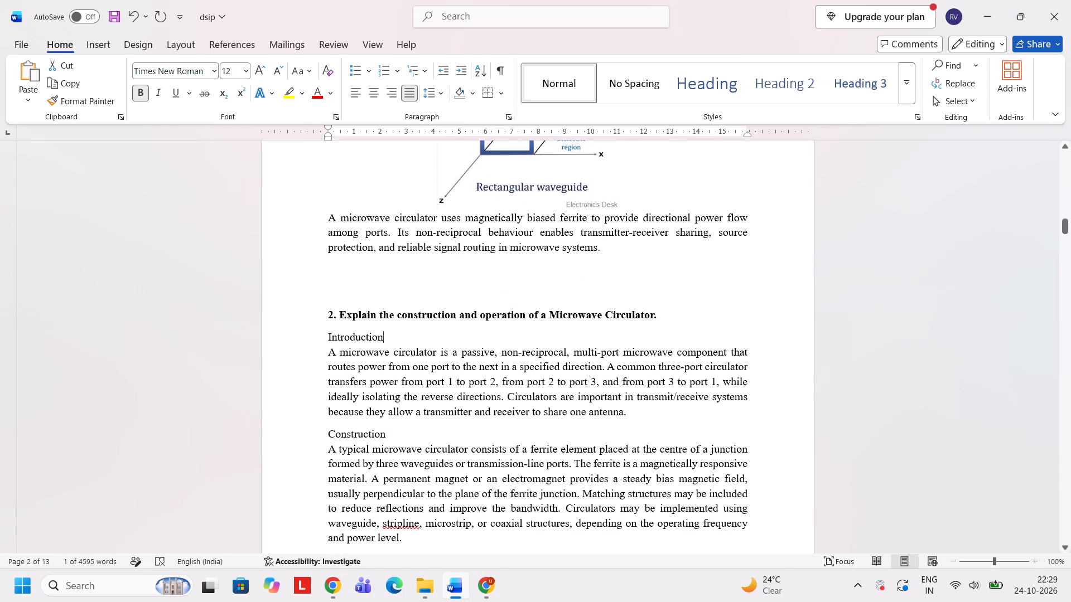
left_click_drag(390, 338, 321, 333)
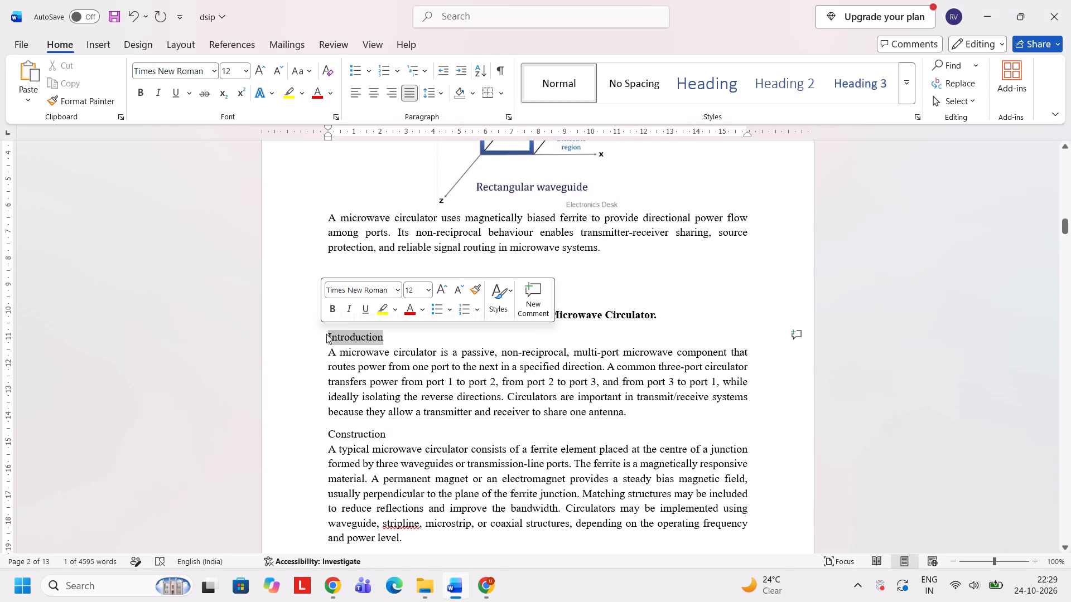
key("BackSpace")
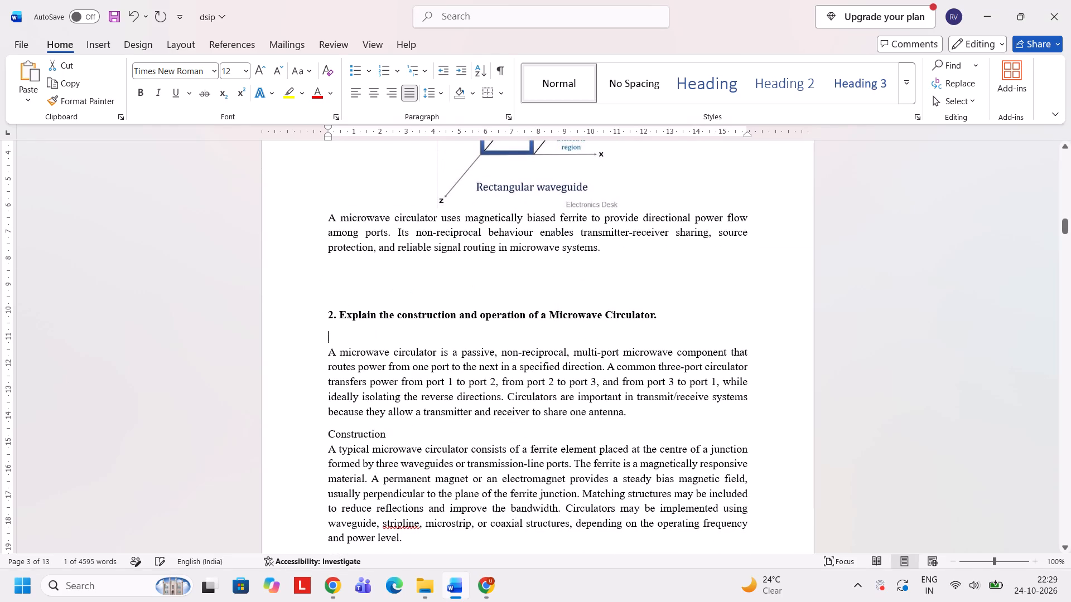
Add a colon to the "Construction" subheading in the question 2 answer and make it bold.
left_click(397, 435)
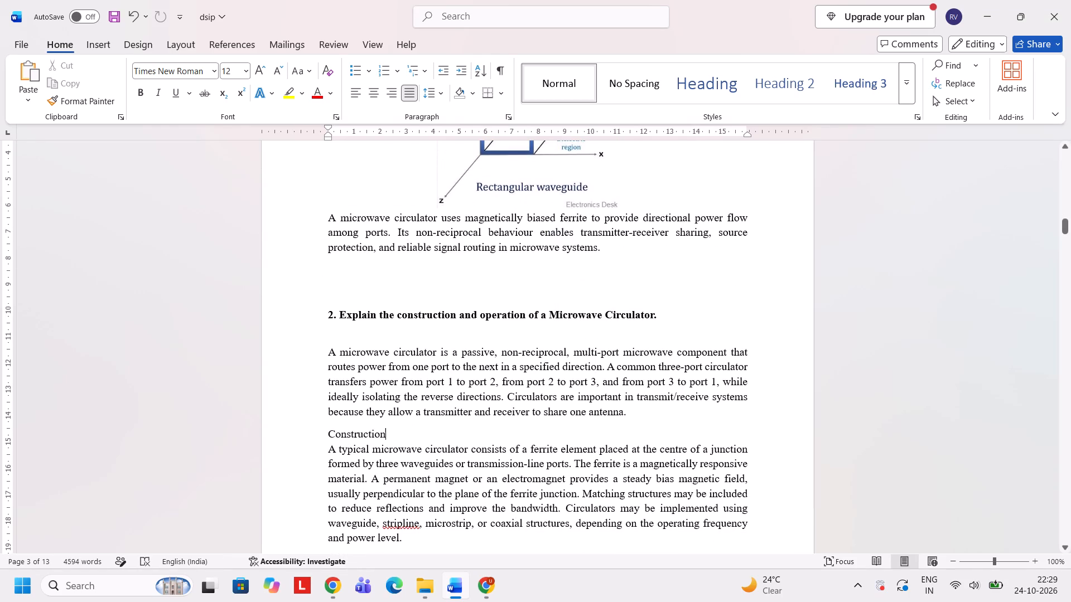
key("shift+colon")
left_click_drag(397, 436, 339, 444)
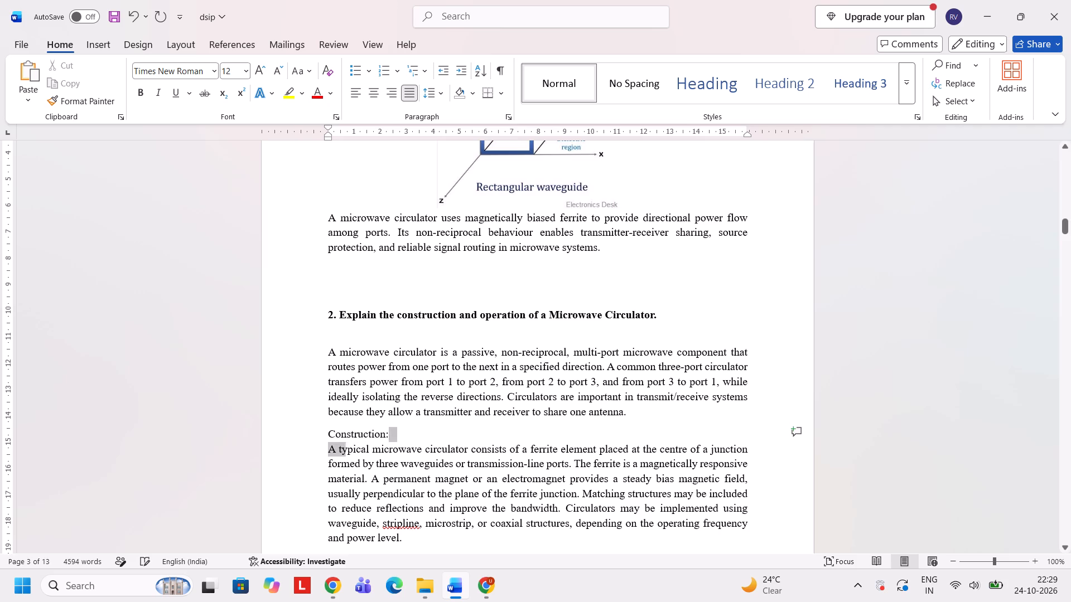
left_click_drag(339, 444, 325, 427)
left_click(134, 90)
Add a colon to the "Operation" subheading in the question 2 answer and make it bold.
scroll(329, 312, "down", 3)
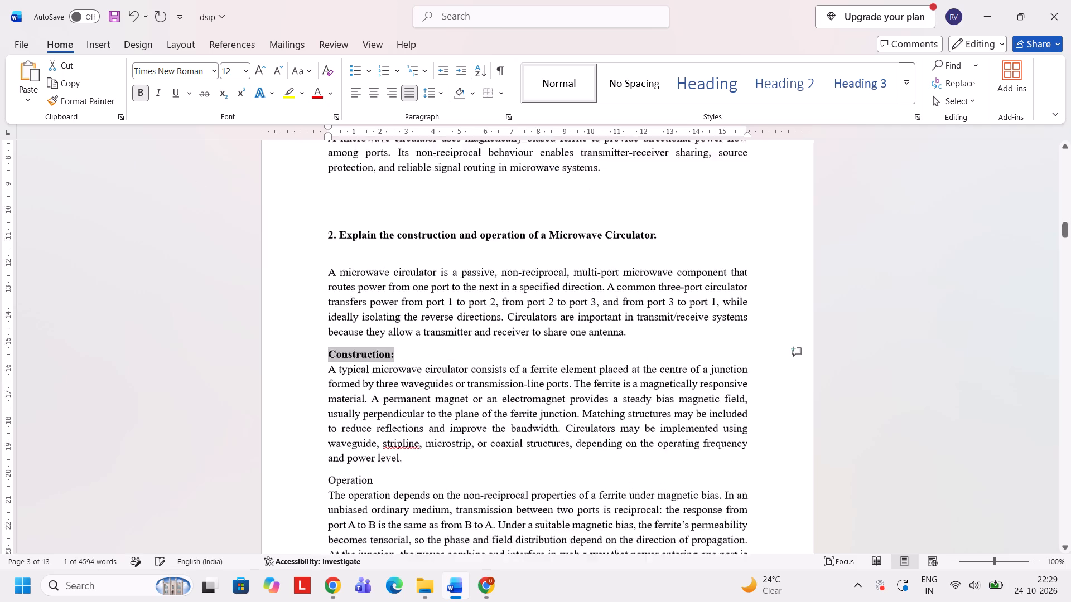
scroll(331, 314, "down", 3)
left_click(377, 361)
key("shift+colon")
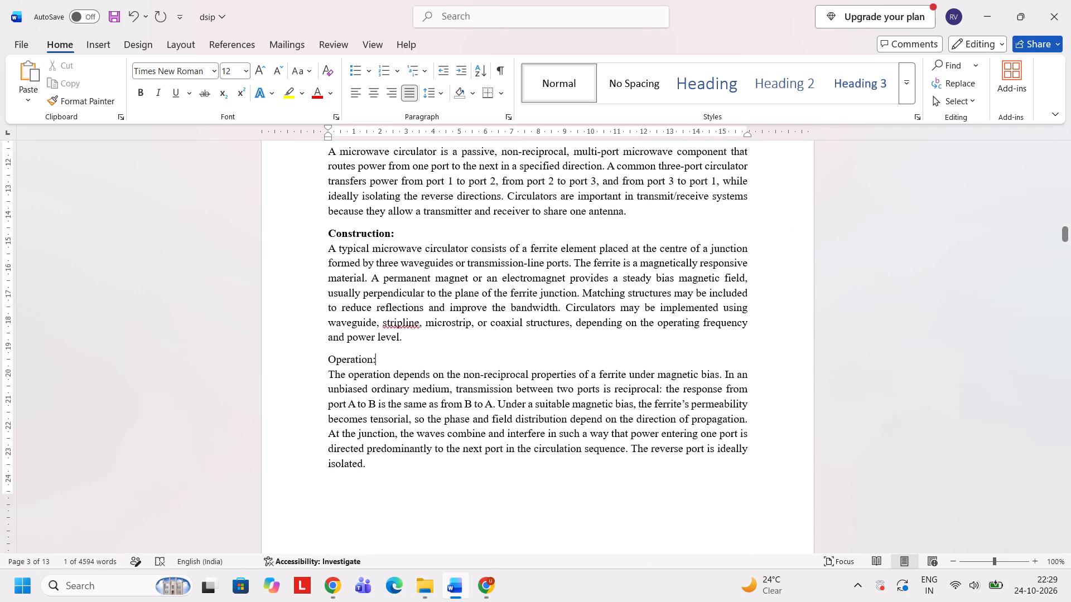
left_click_drag(395, 351, 335, 355)
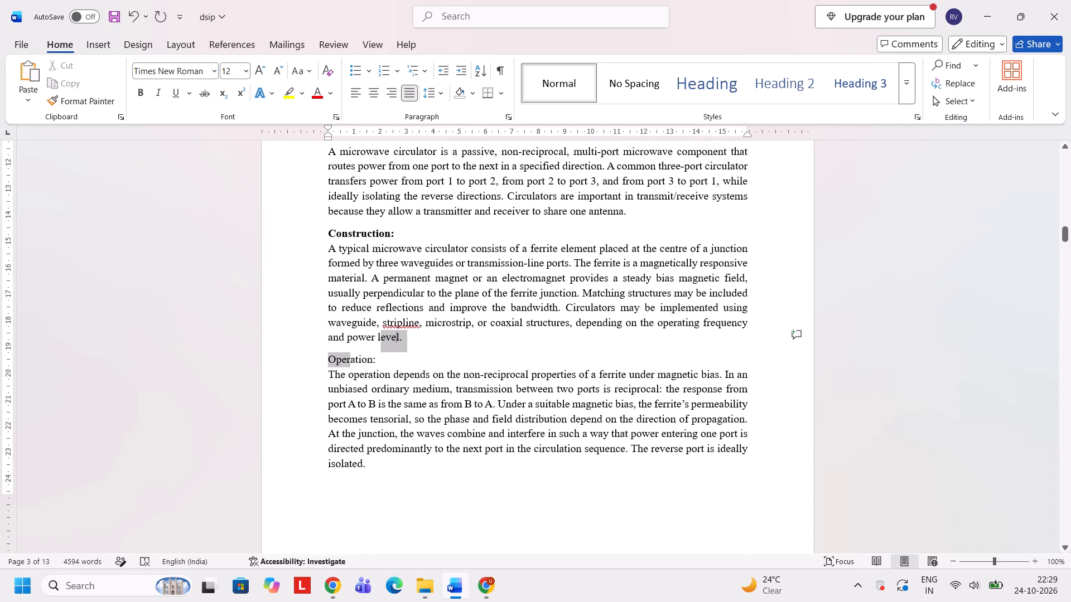
left_click_drag(335, 355, 330, 375)
left_click(408, 406)
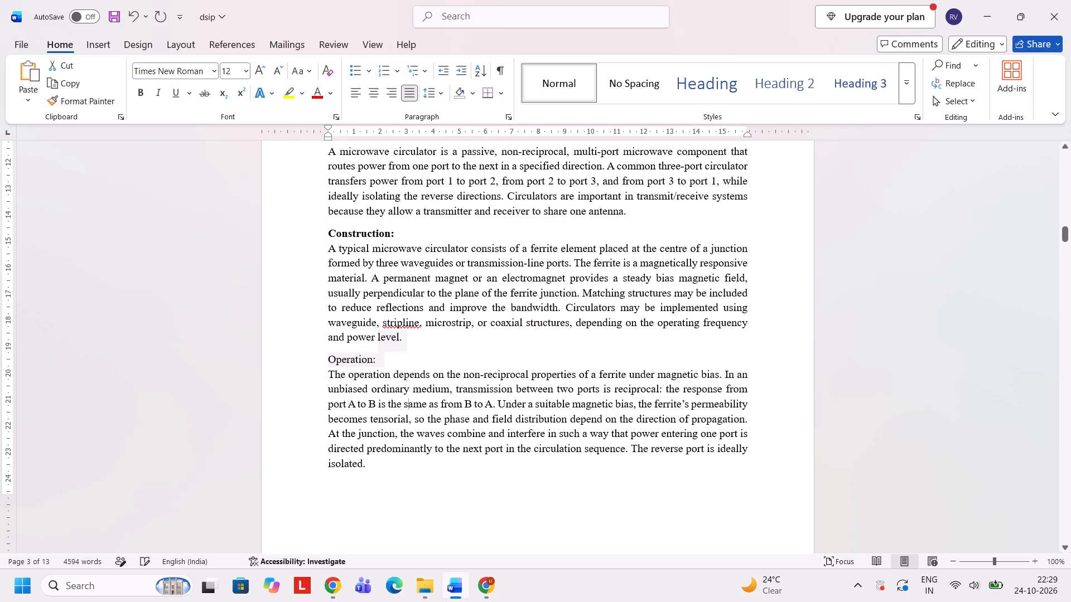
left_click_drag(394, 366, 332, 362)
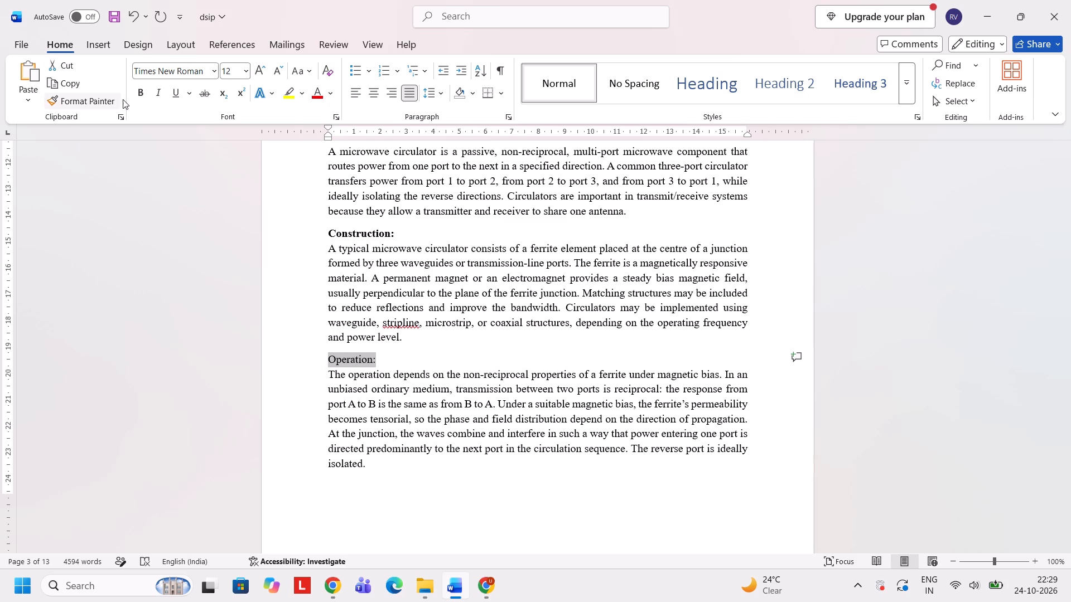
left_click(135, 97)
Review the rest of the question 2 answer through its Conclusion, and return to the question 2 heading.
scroll(401, 255, "down", 11)
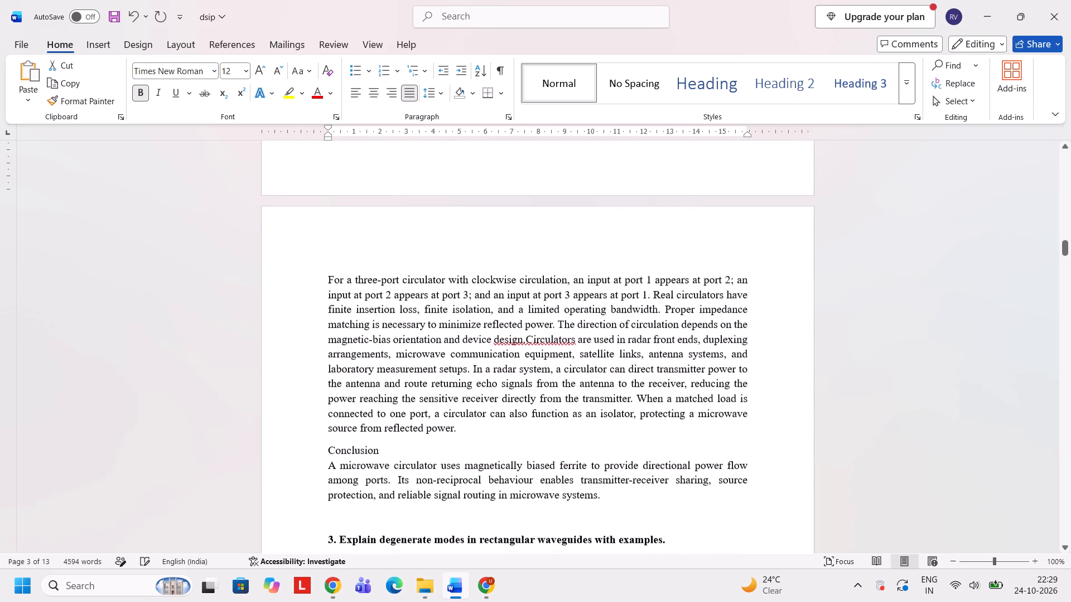
scroll(410, 268, "down", 3)
left_click(395, 346)
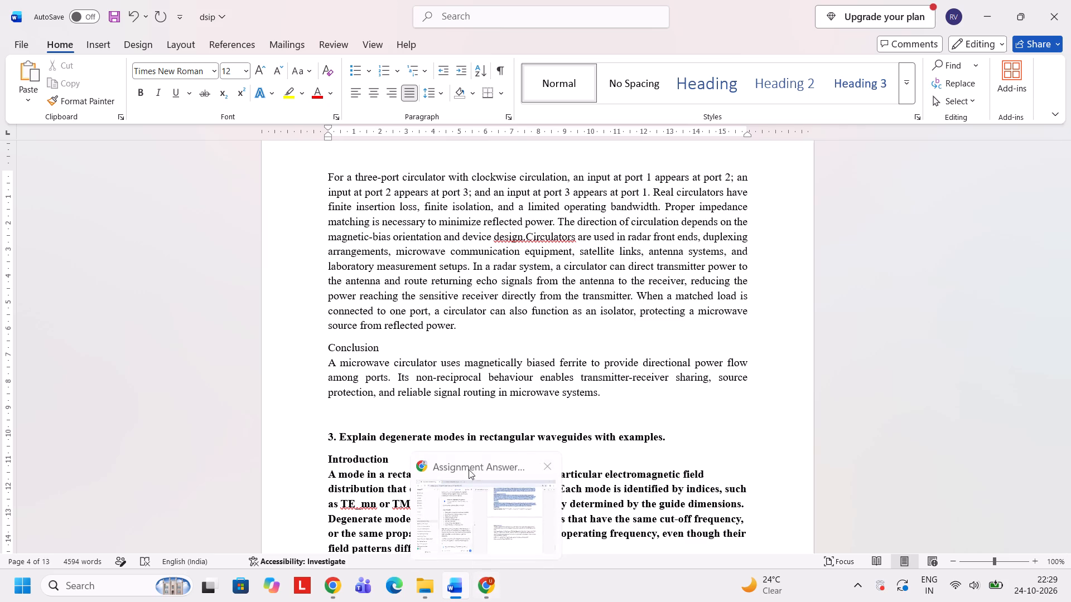
scroll(473, 410, "up", 20)
scroll(473, 410, "down", 1)
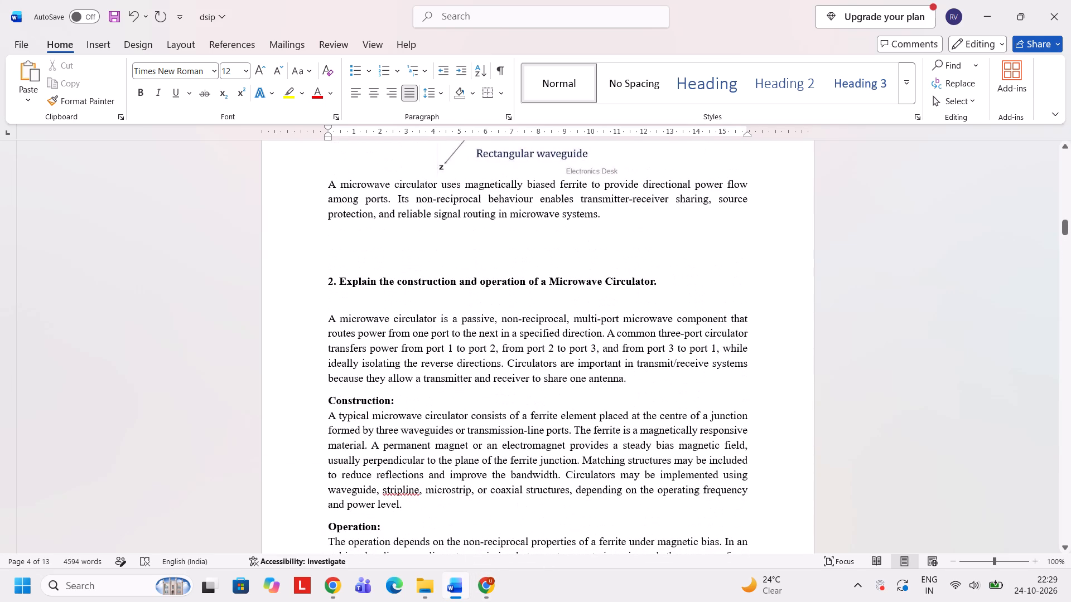
Switch to Chrome, replace the rectangular waveguide search tab with a new one, and search for "microwave circulator diagram".
left_click(489, 590)
left_click(366, 20)
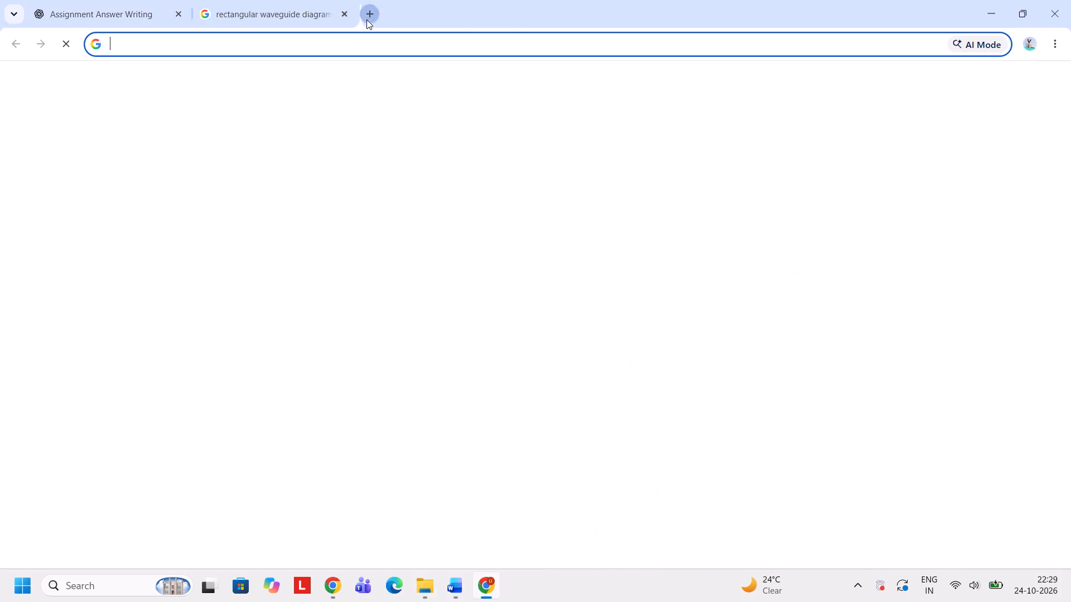
left_click(349, 16)
type("micro")
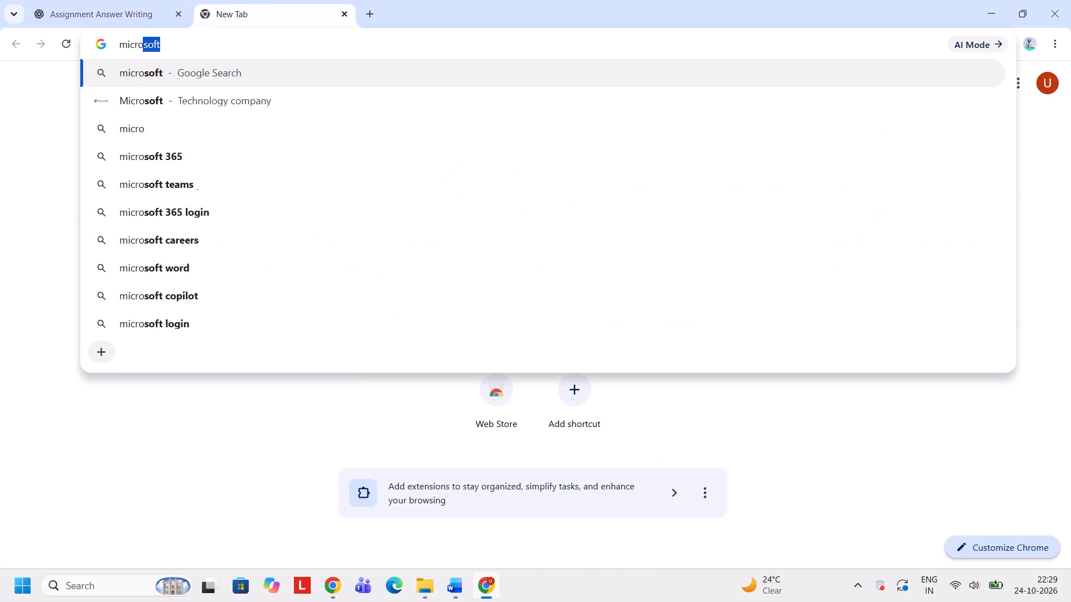
type("wave ci")
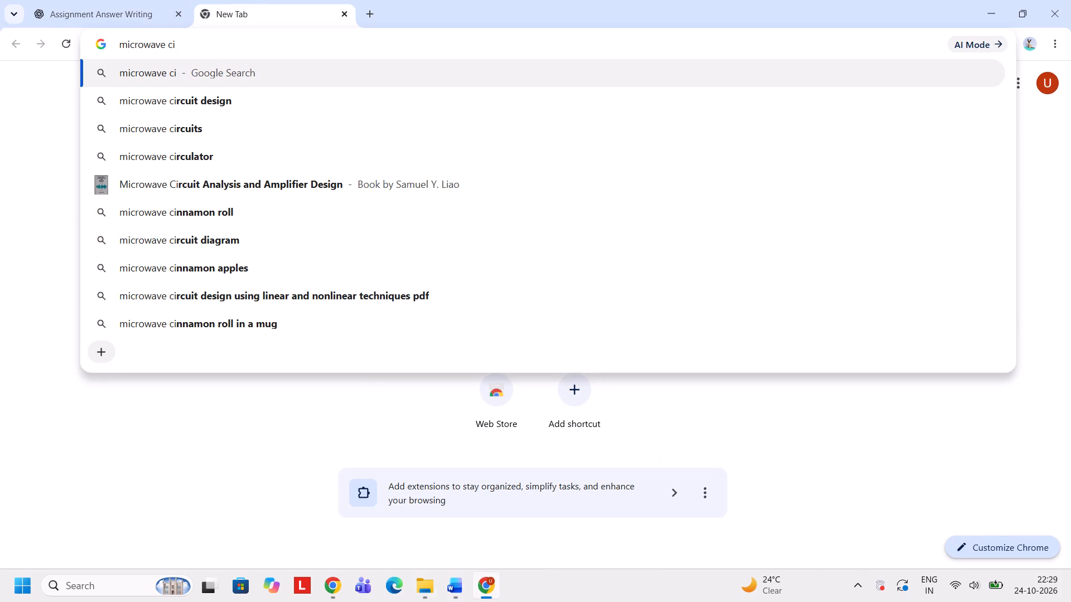
key("Down")
key("Down")
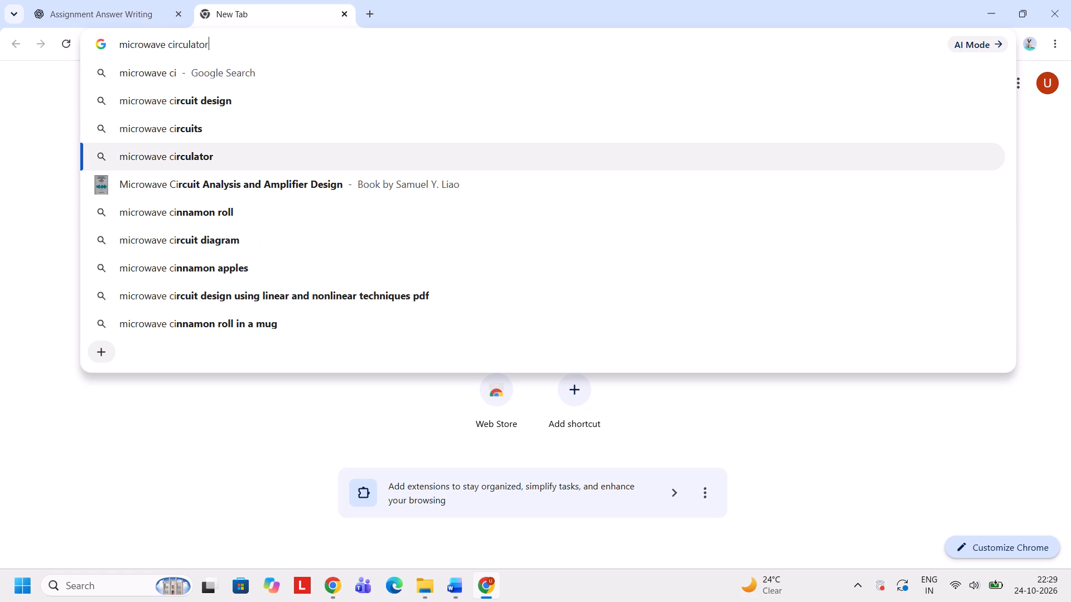
key("Down")
key("space")
key("Down")
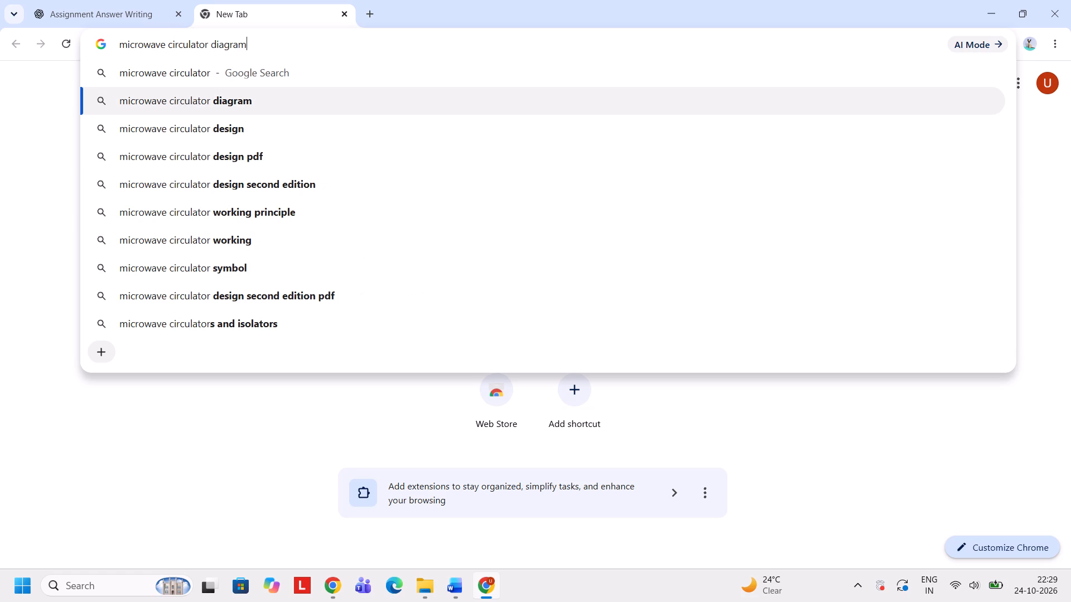
key("Return")
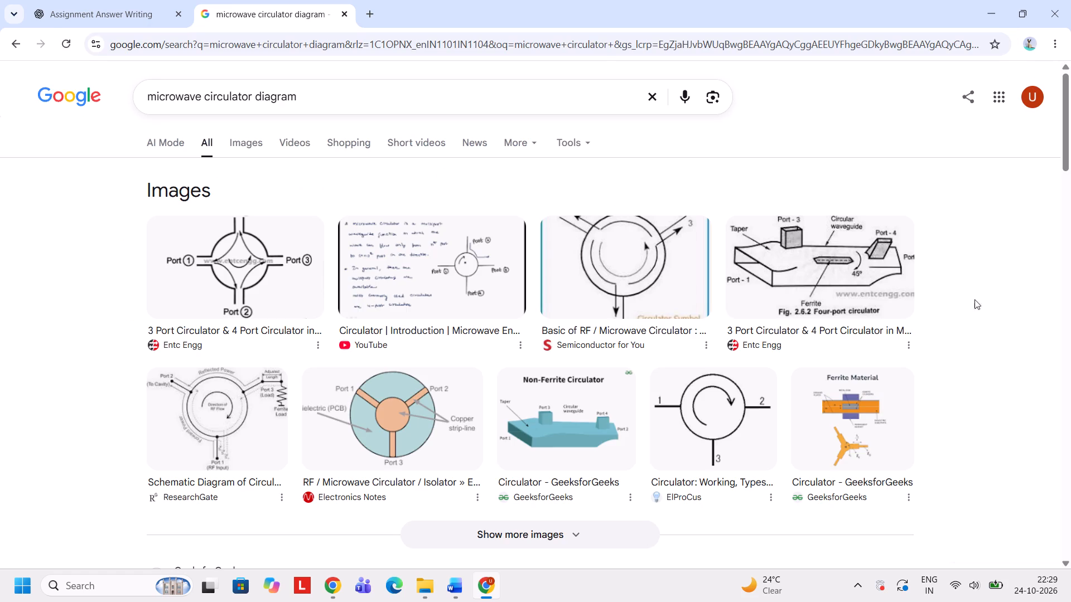
Browse the circulator image results and open the Entc Engg preview of the port circulator schematic.
left_click(667, 254)
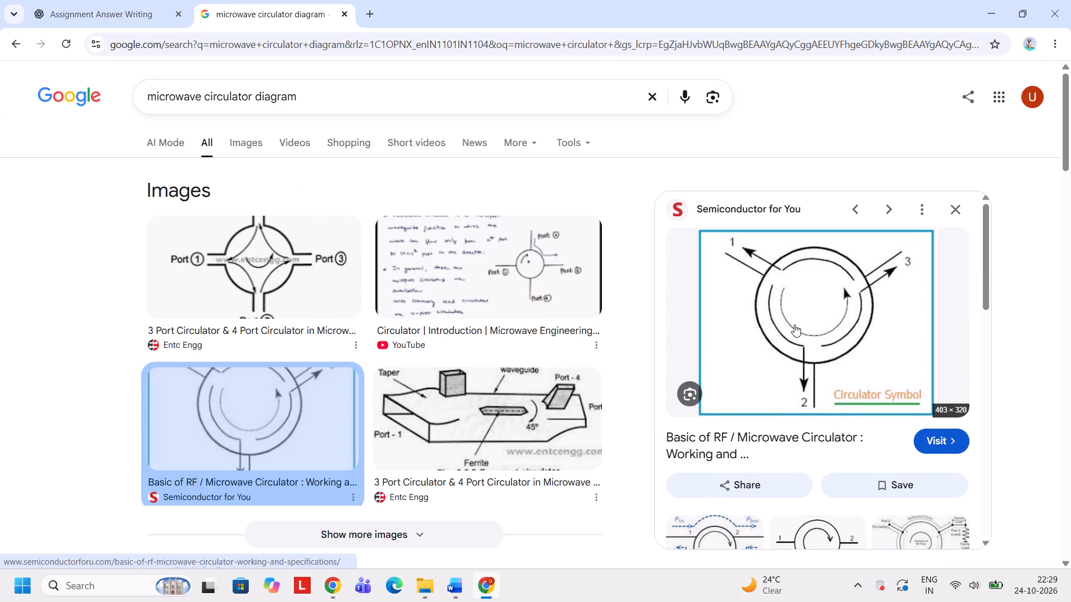
scroll(543, 344, "down", 6)
scroll(358, 341, "up", 7)
left_click(258, 134)
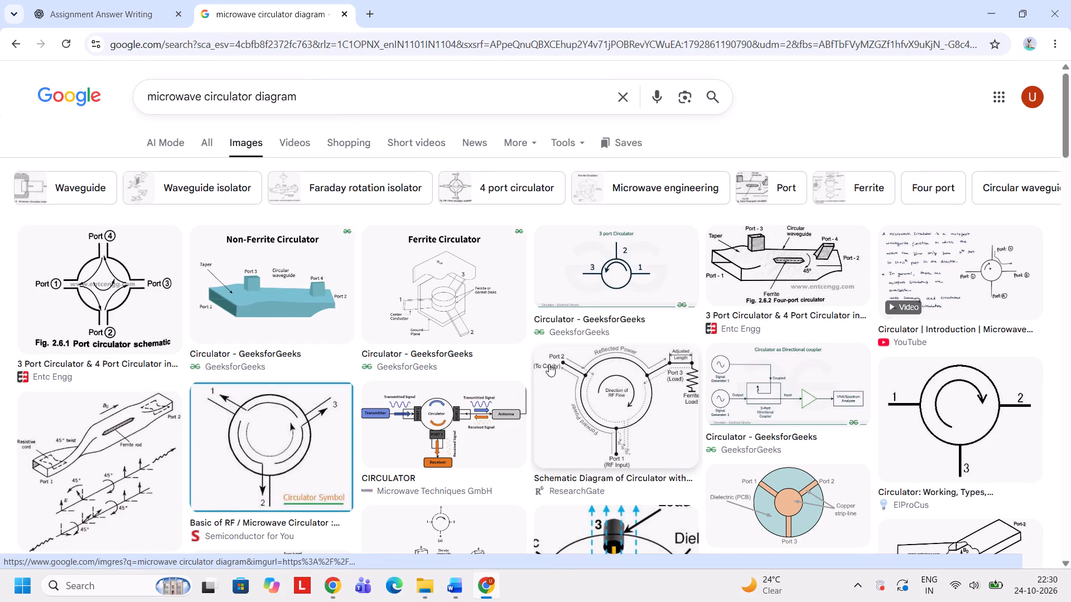
scroll(399, 305, "down", 1)
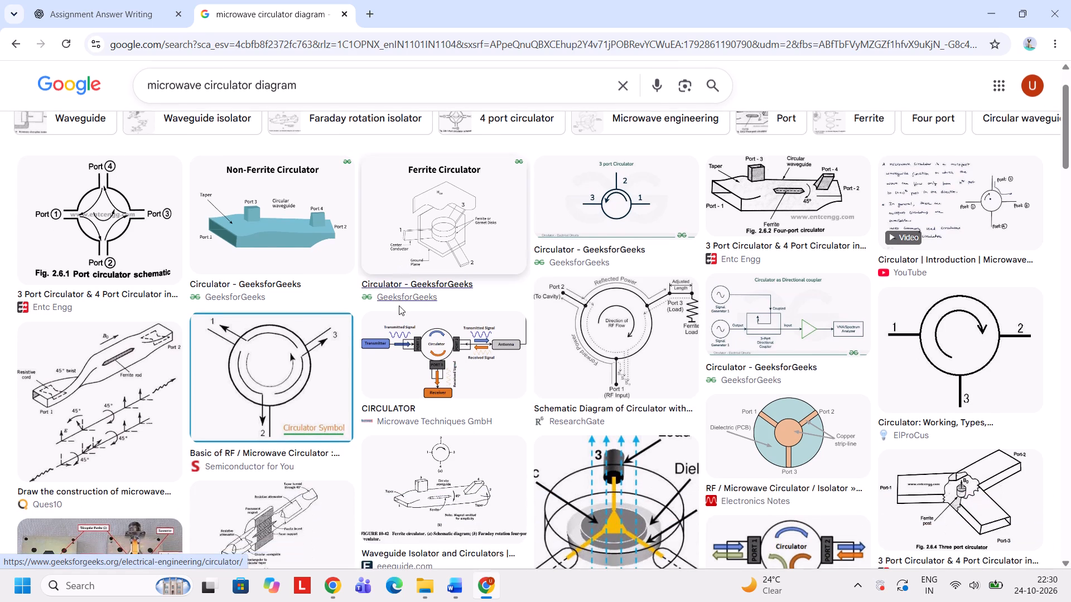
scroll(373, 299, "up", 1)
left_click(109, 266)
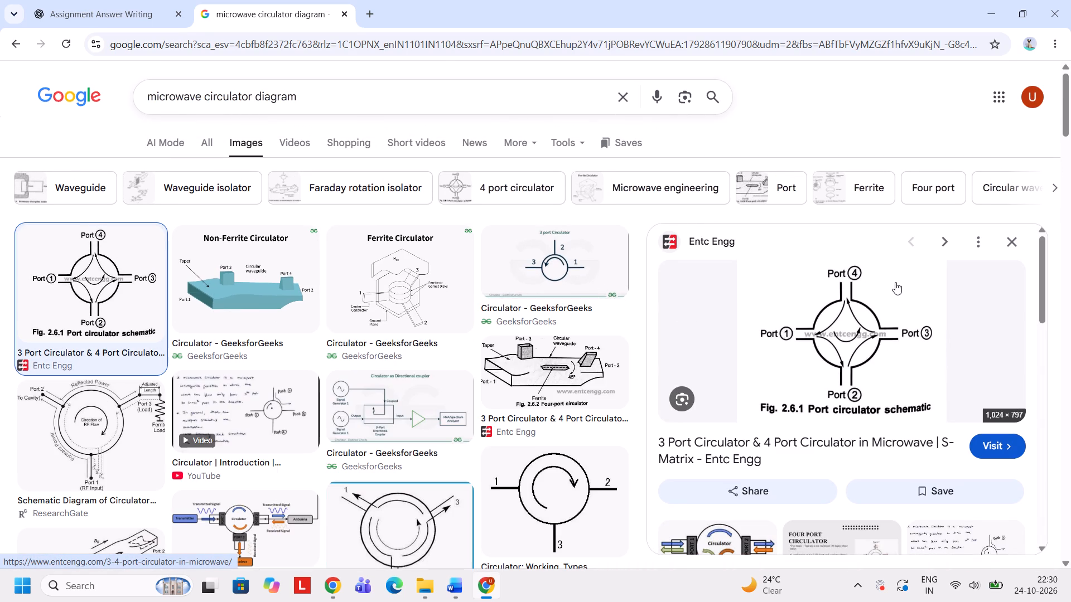
Capture a screen snip of the four-port circulator schematic, leaving out its figure caption.
key("Print")
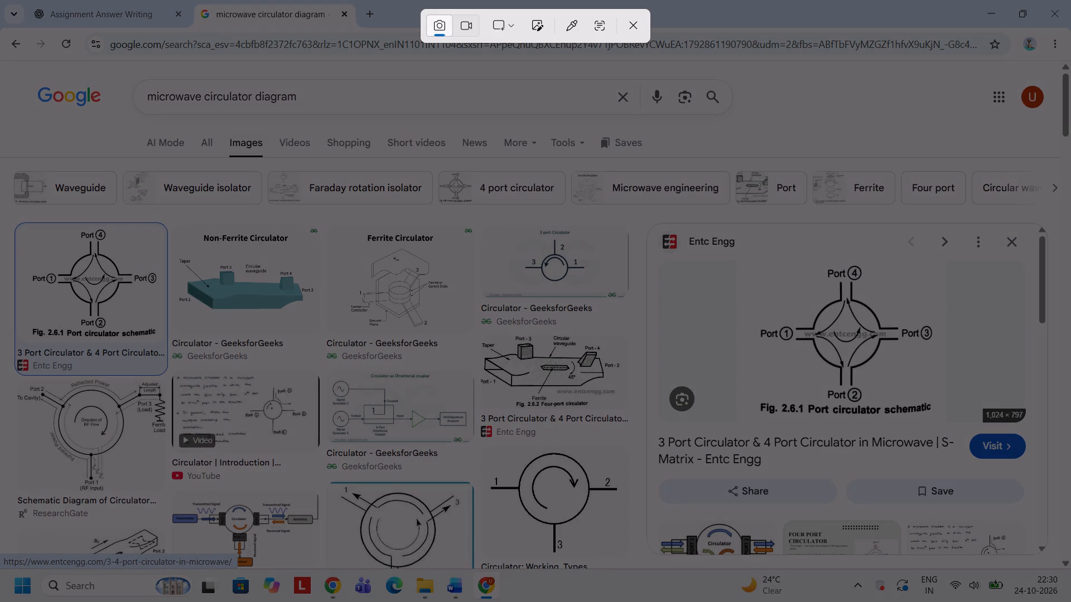
left_click_drag(741, 259, 936, 402)
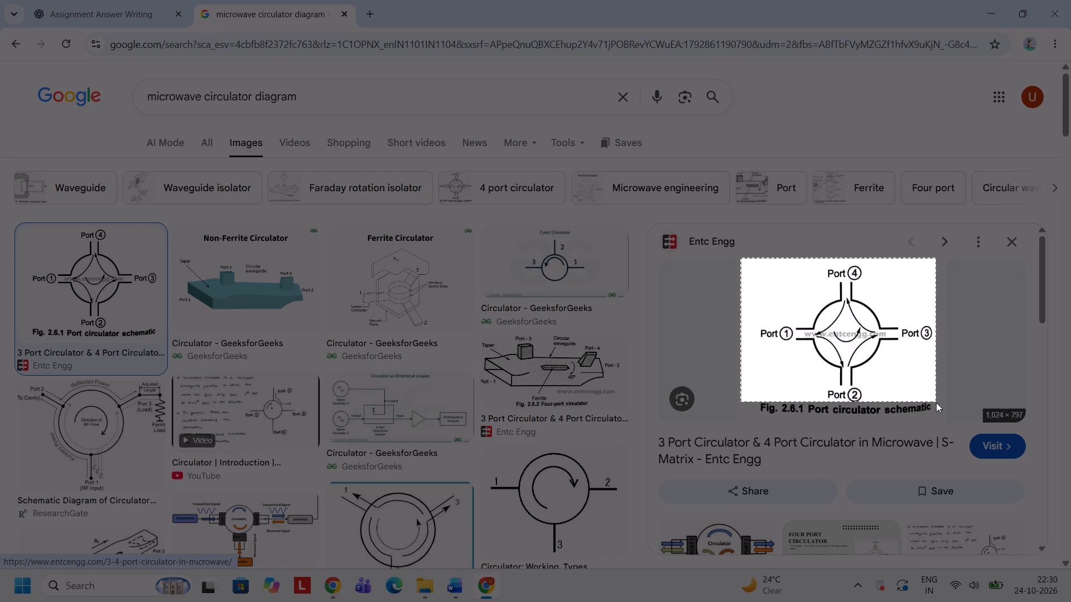
left_click_drag(936, 402, 944, 405)
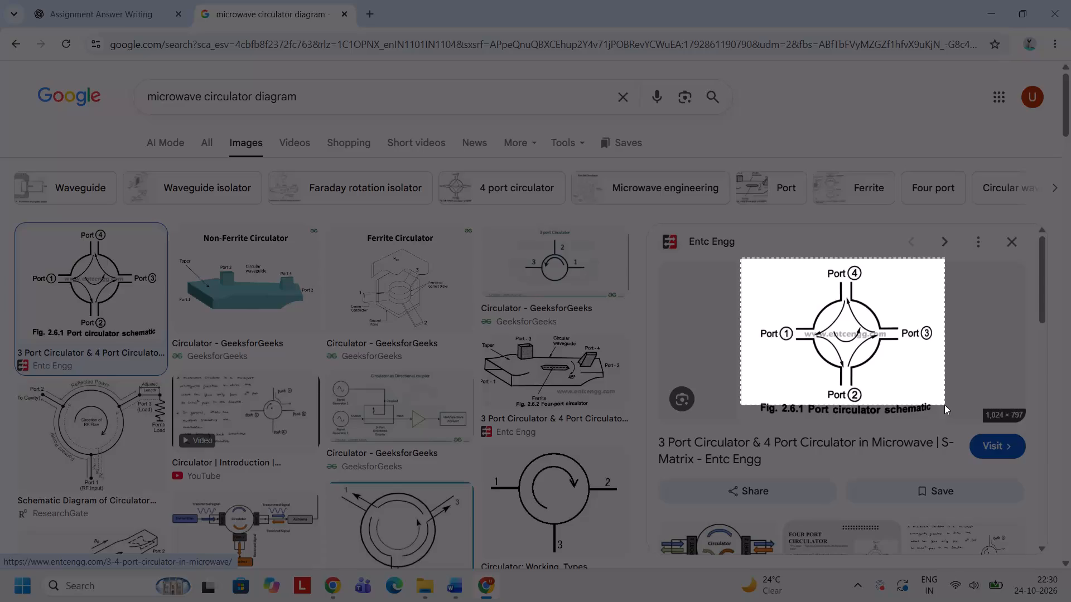
left_click_drag(944, 405, 945, 401)
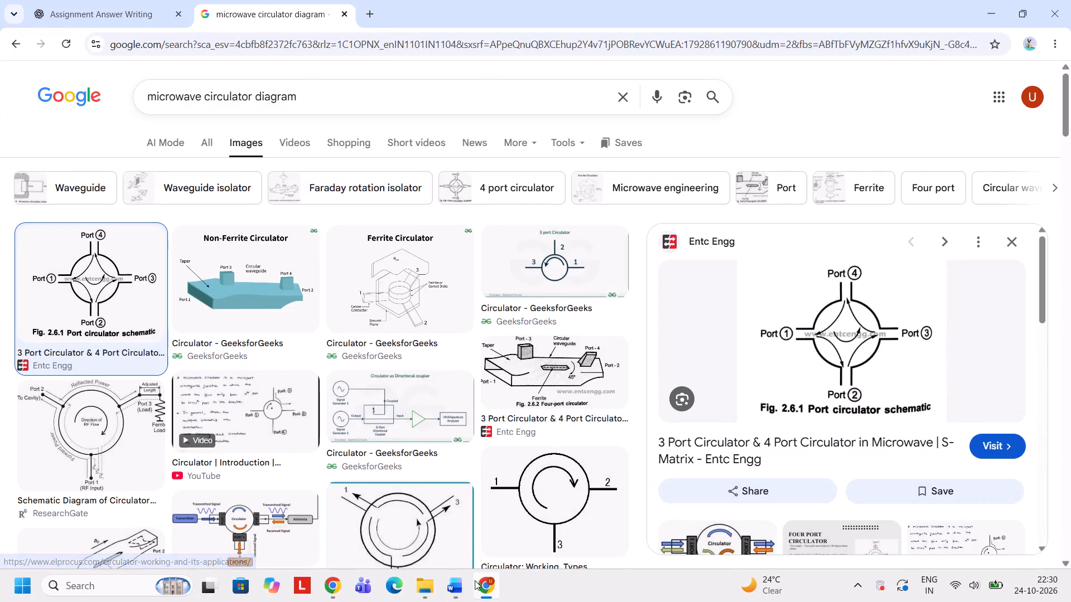
Paste the circulator snip into the Word document above the question 2 "Conclusion", space-indented towards the centre with a blank line above it.
left_click(467, 580)
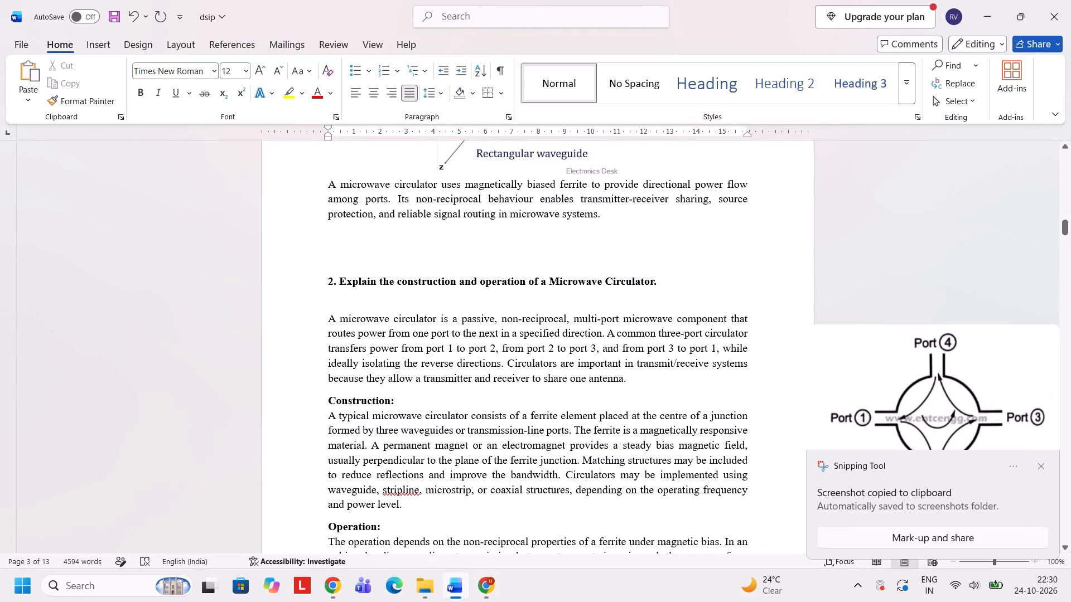
scroll(562, 279, "down", 11)
scroll(717, 473, "down", 6)
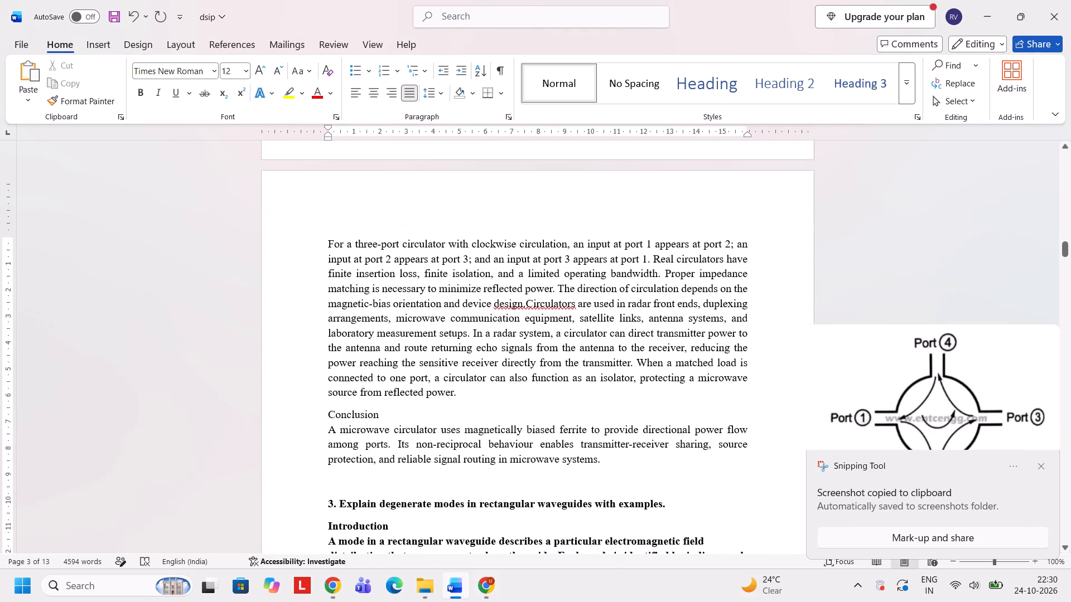
left_click(491, 400)
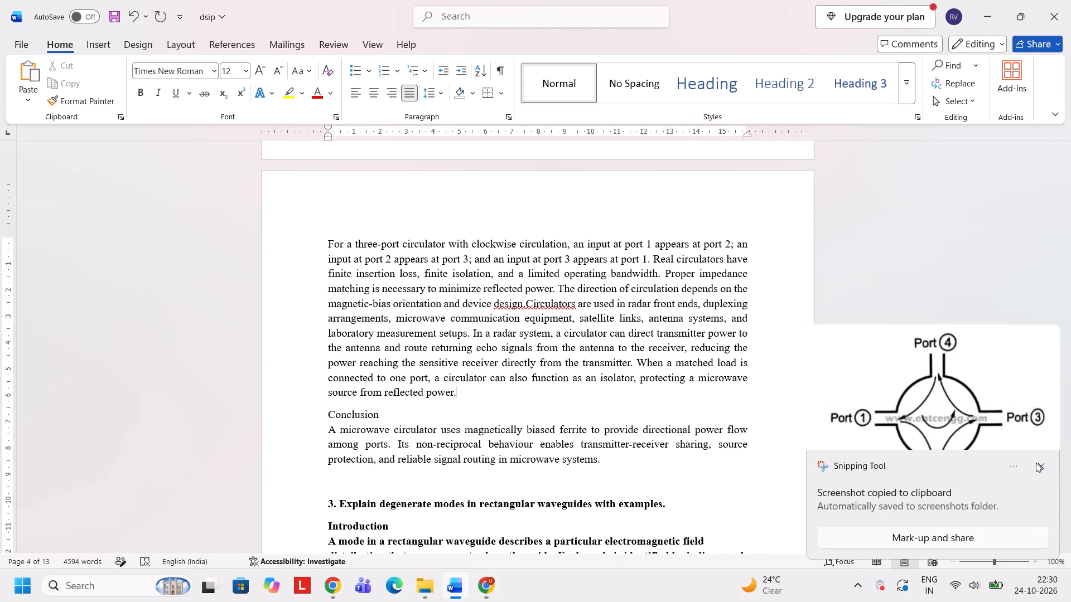
left_click(1036, 463)
key("Return")
key("space")
key("space")
key("space")
key("space")
key("space")
key("space")
key("space")
key("space")
key("space")
key("space")
key("space")
key("space")
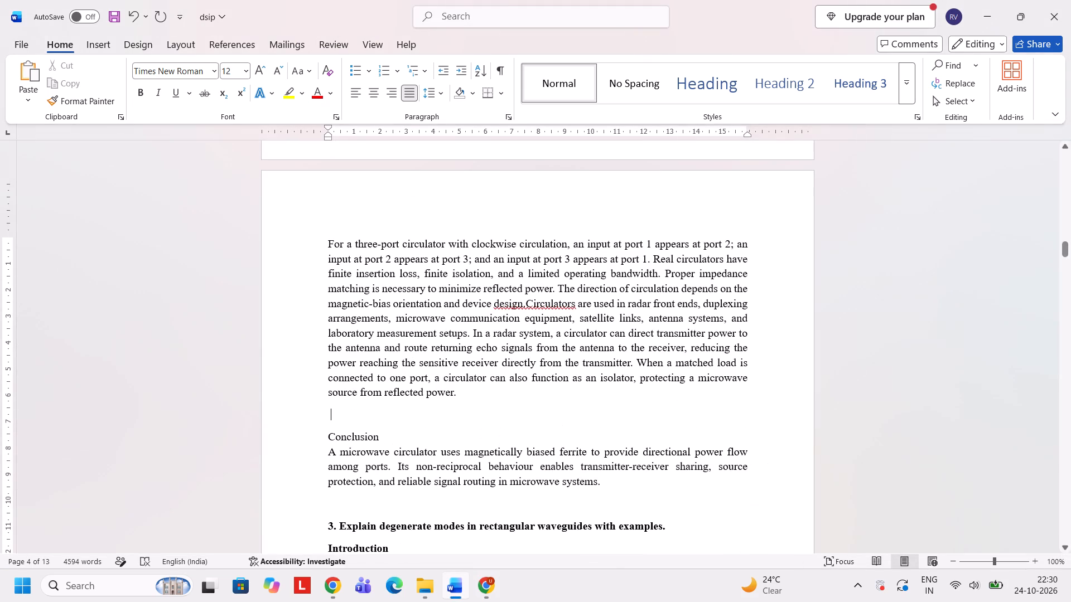
key("Return")
key("space")
key("space")
key("space")
key("space")
key("space")
key("space")
key("space")
key("space")
key("space")
key("space")
key("space")
key("space")
key("space")
key("space")
key("space")
key("space")
key("space")
key("space")
key("space")
key("space")
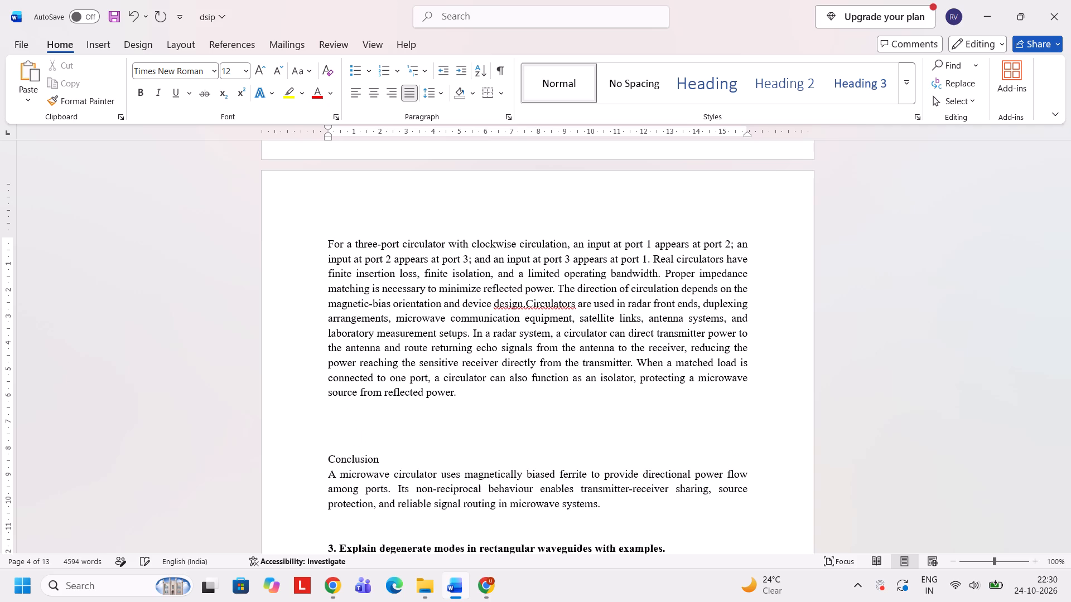
key("space")
key("space")
key("ctrl+v")
Delete the "Conclusion" subheading text below the circulator diagram, leaving its line blank.
scroll(519, 346, "down", 5)
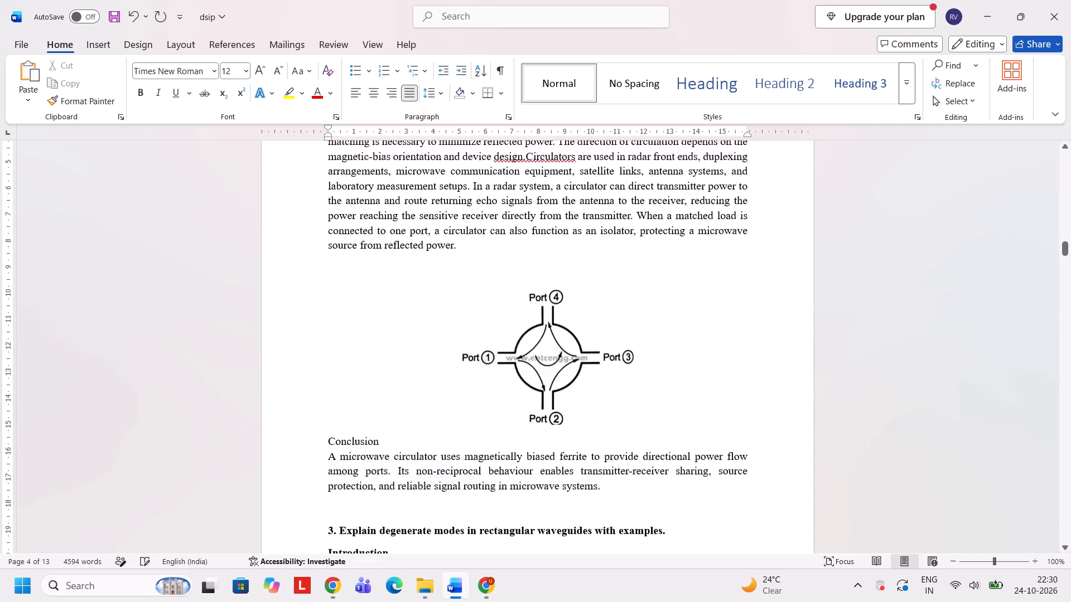
left_click(408, 376)
key("BackSpace")
key("BackSpace")
key("BackSpace")
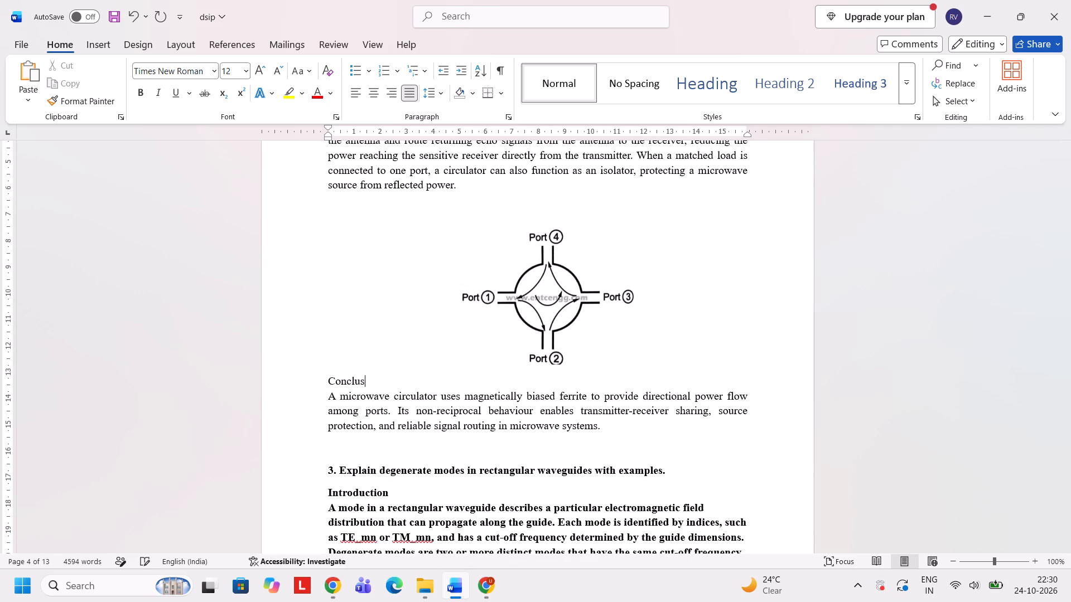
key("BackSpace")
key("BackSpace")
key("BackSpace")
key("BackSpace")
key("BackSpace")
key("BackSpace")
key("BackSpace")
Remove the bold formatting from the whole question 3 answer, from "Introduction" through the Conclusion paragraph.
scroll(399, 386, "down", 6)
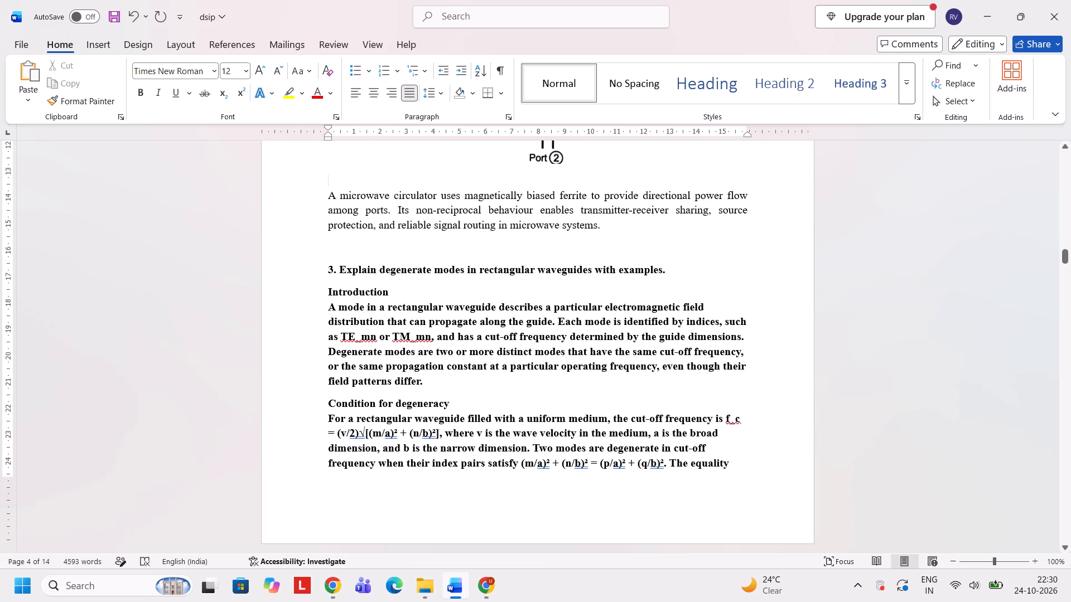
left_click_drag(326, 293, 447, 479)
scroll(440, 463, "down", 9)
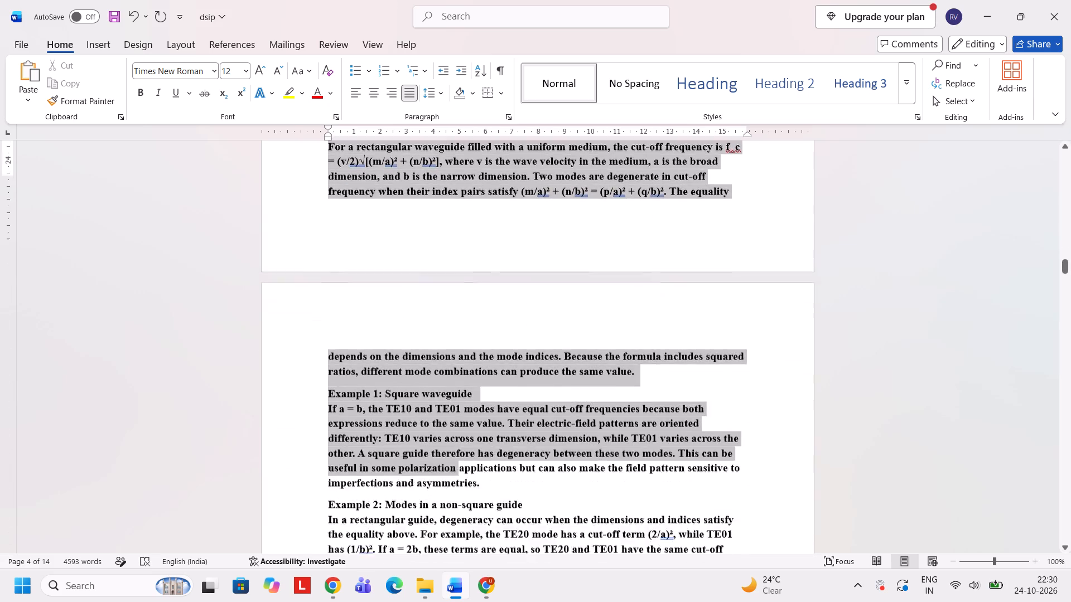
scroll(447, 479, "down", 2)
left_click_drag(447, 479, 454, 484)
scroll(454, 484, "down", 6)
left_click(146, 92)
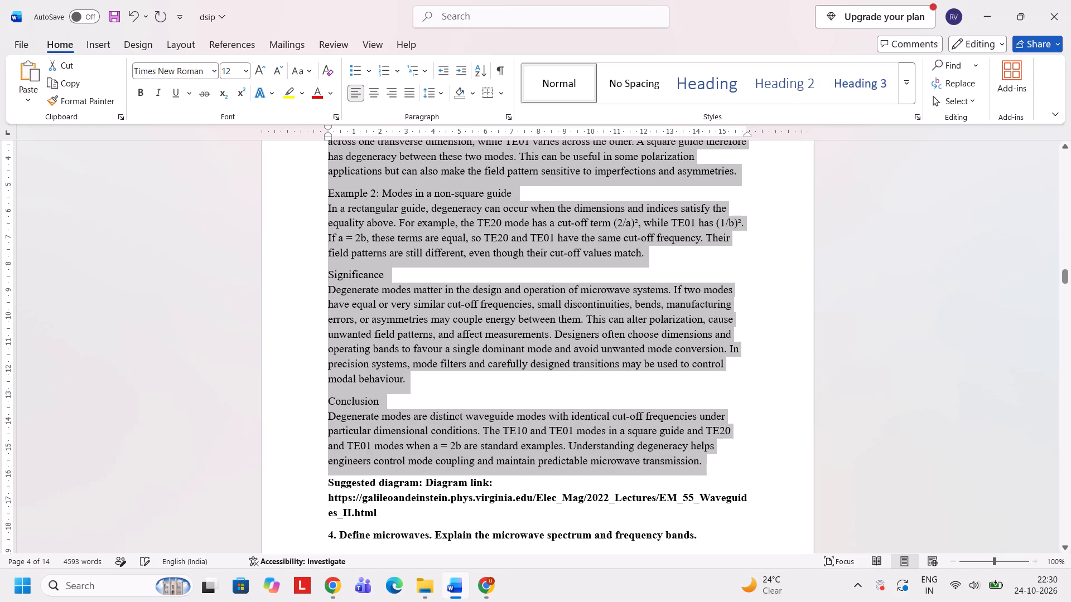
Delete the "Suggested diagram" link text after the question 3 answer and leave a blank line before the question 4 heading.
left_click_drag(408, 519, 321, 482)
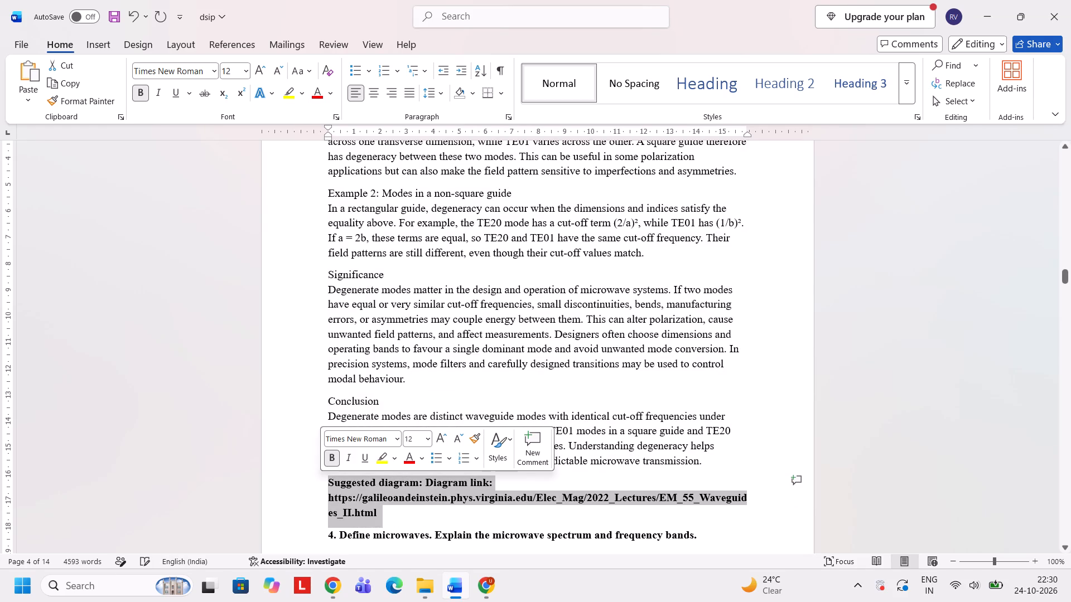
key("BackSpace")
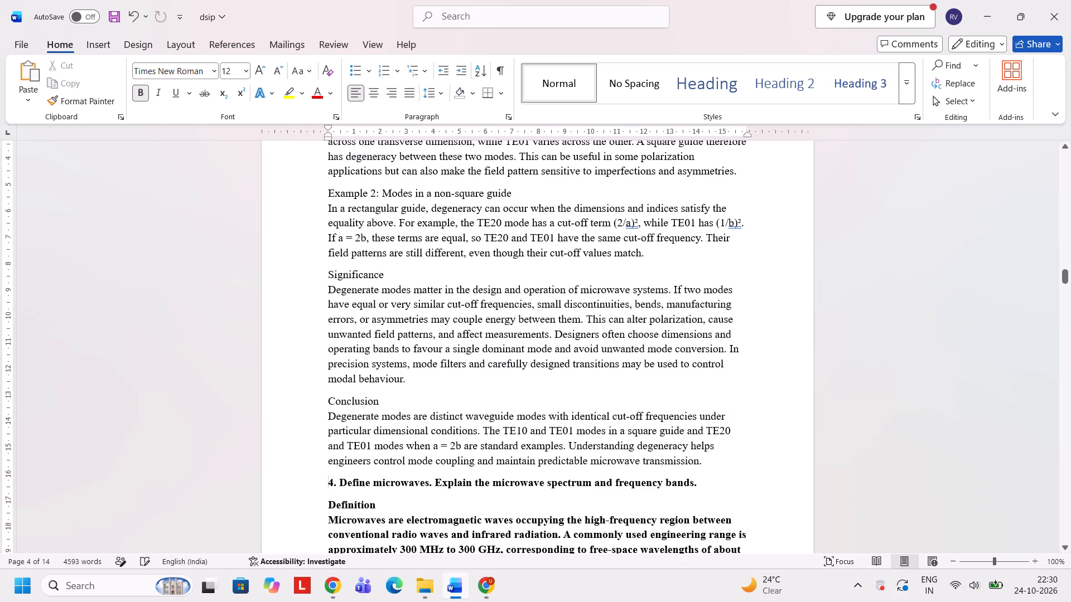
key("Return")
Delete the "Conclusion" subheading text in the question 3 answer, keeping a blank line above the closing paragraph.
left_click_drag(393, 401, 336, 401)
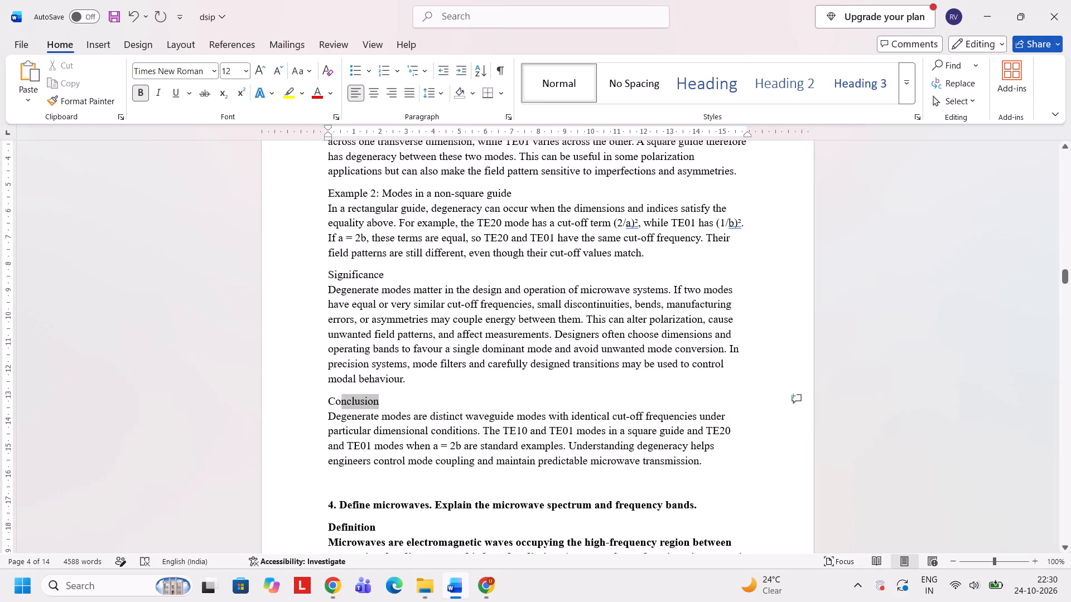
left_click_drag(336, 401, 326, 402)
key("BackSpace")
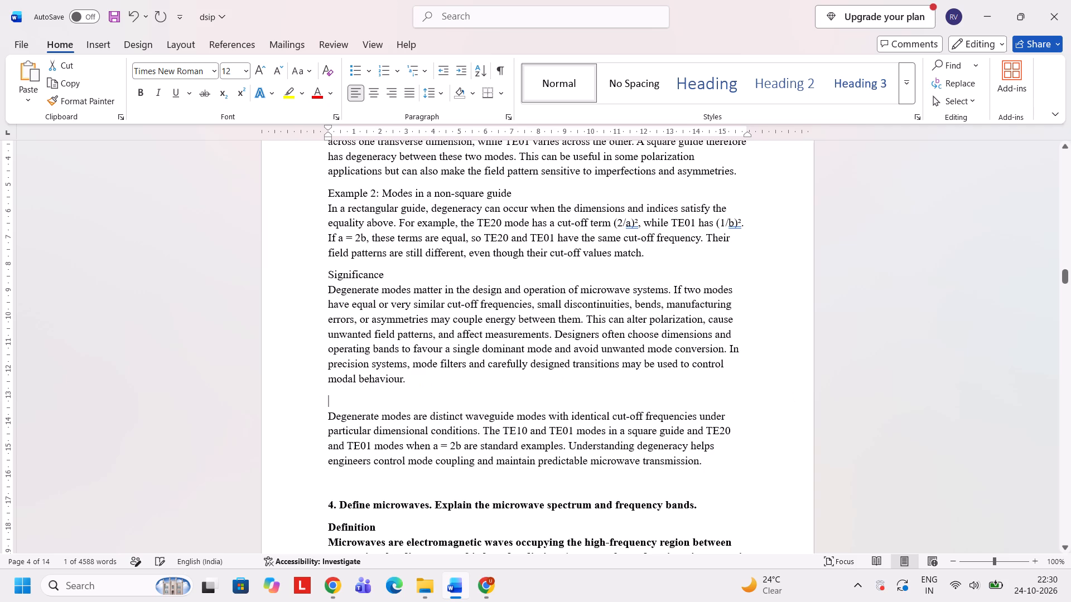
key("BackSpace")
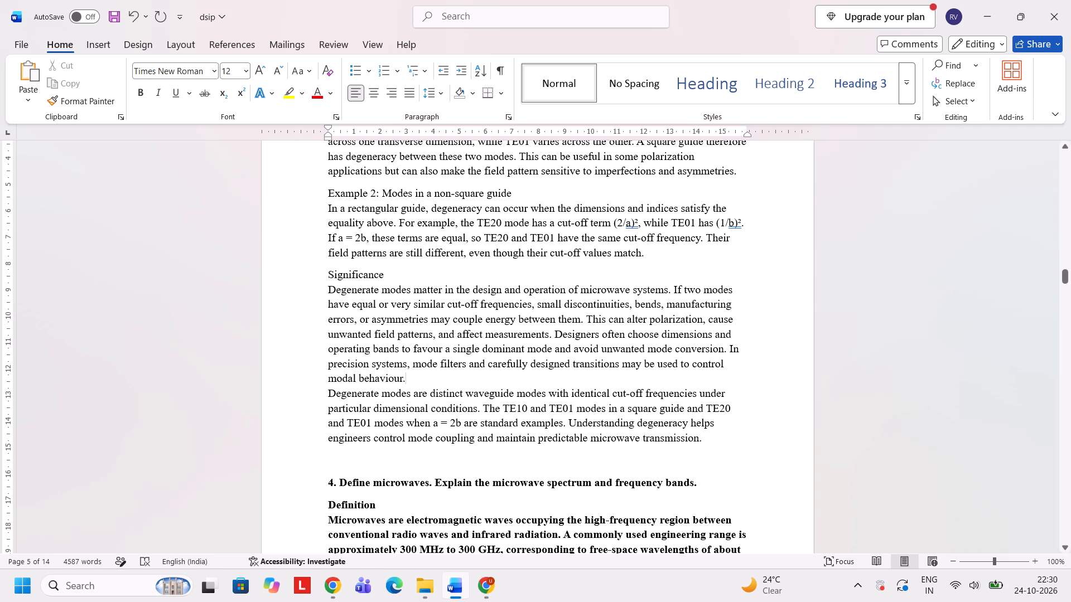
key("Return")
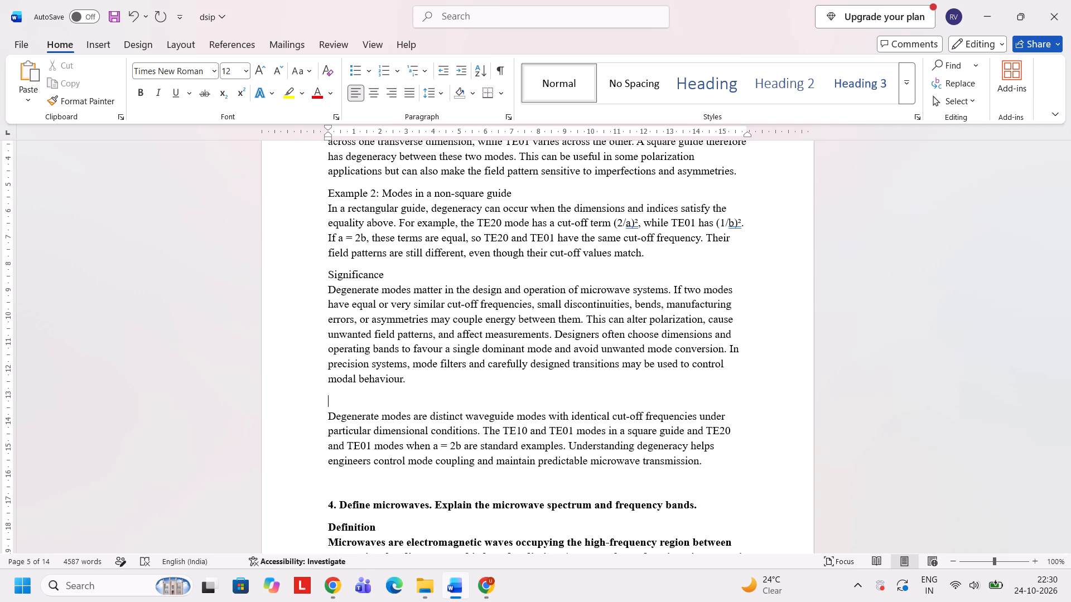
Remove the extra paragraph spacing around the blank line between "modal behaviour." and the closing paragraph of the question 3 answer.
left_click(431, 96)
left_click(467, 266)
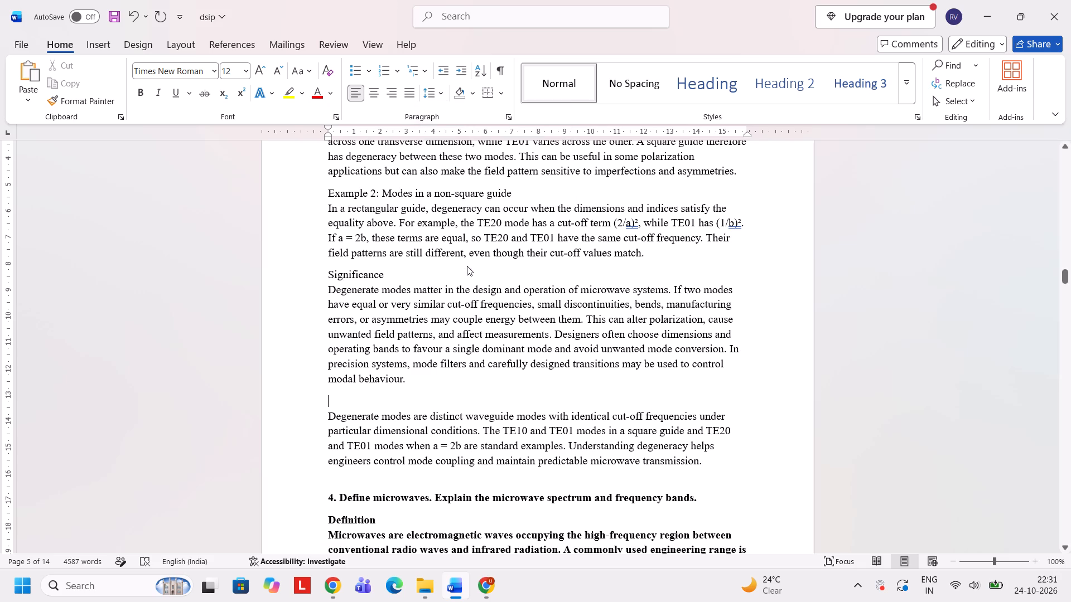
left_click(437, 99)
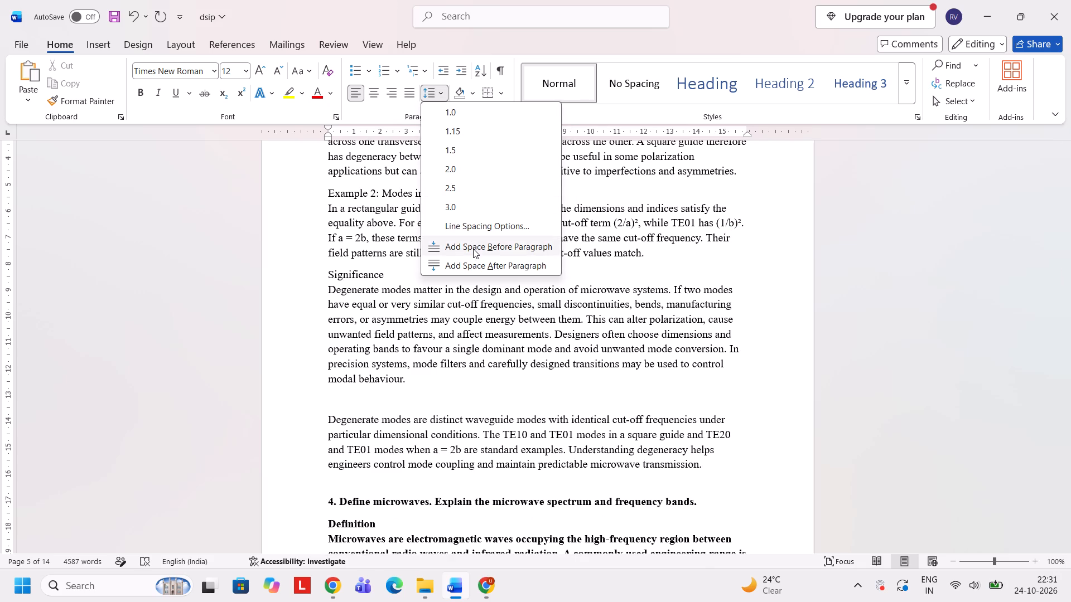
left_click(473, 249)
left_click(433, 85)
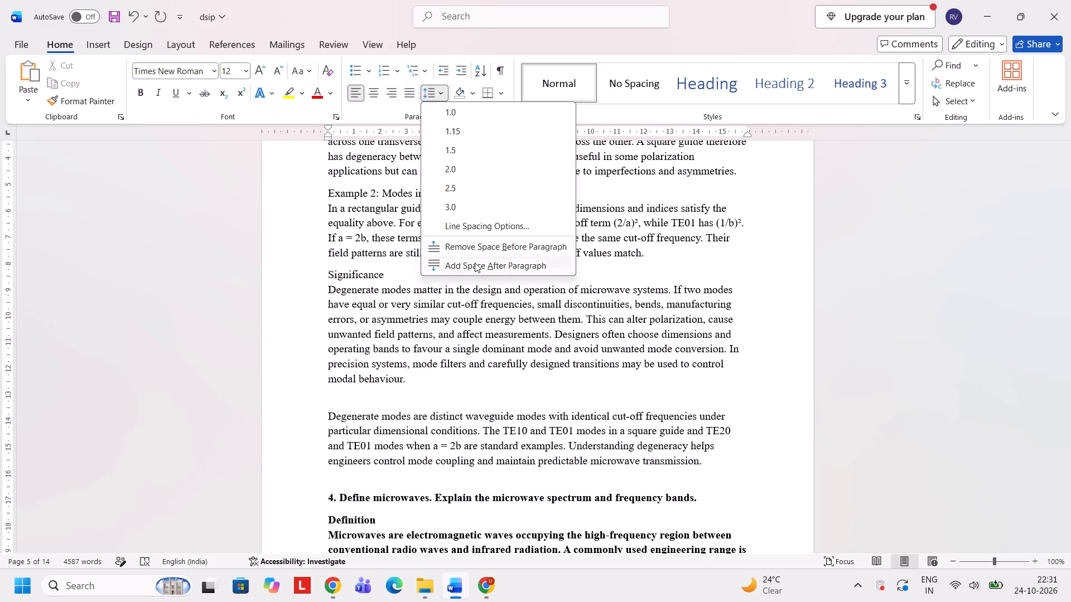
left_click(479, 249)
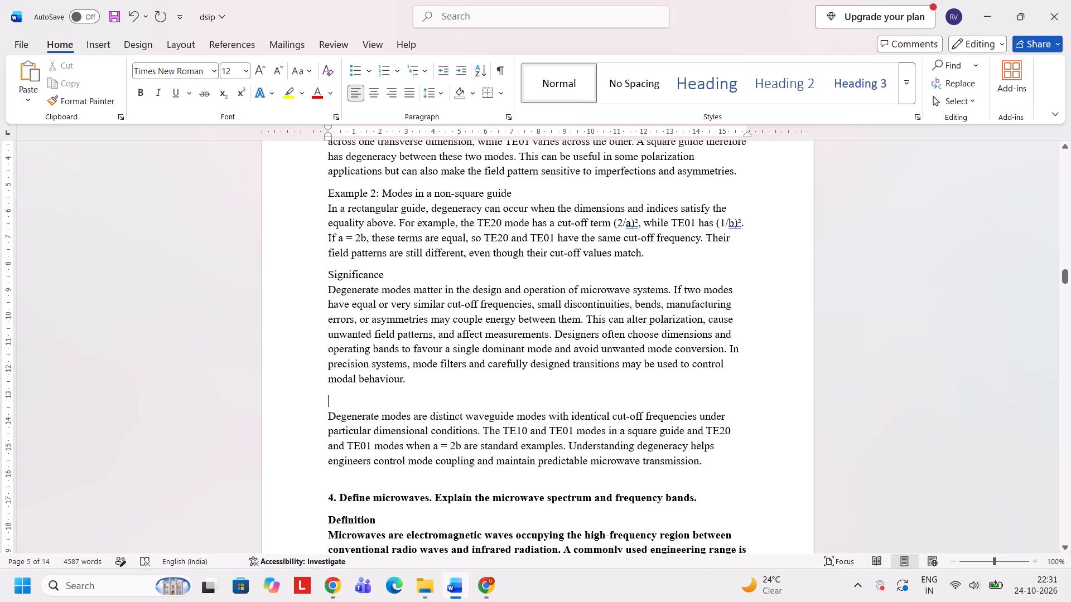
left_click(421, 374)
left_click(424, 94)
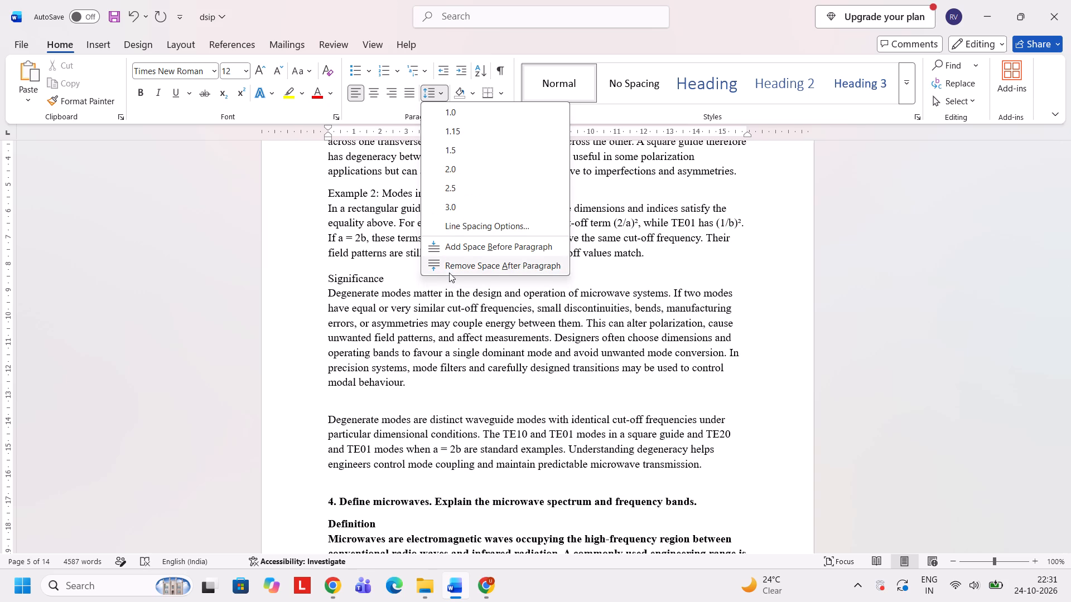
left_click(450, 273)
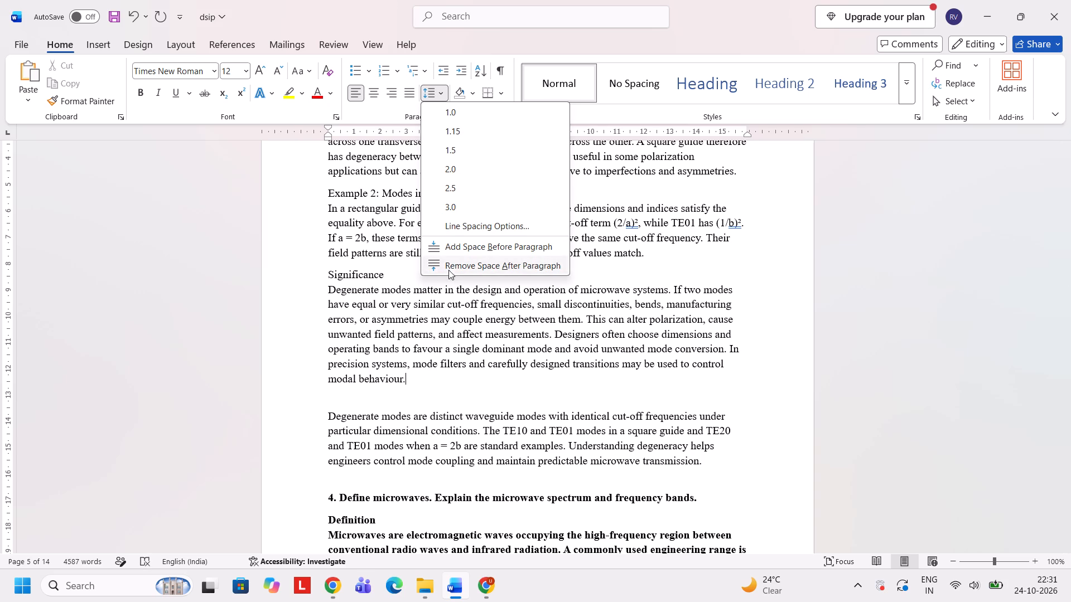
left_click(451, 266)
left_click(379, 398)
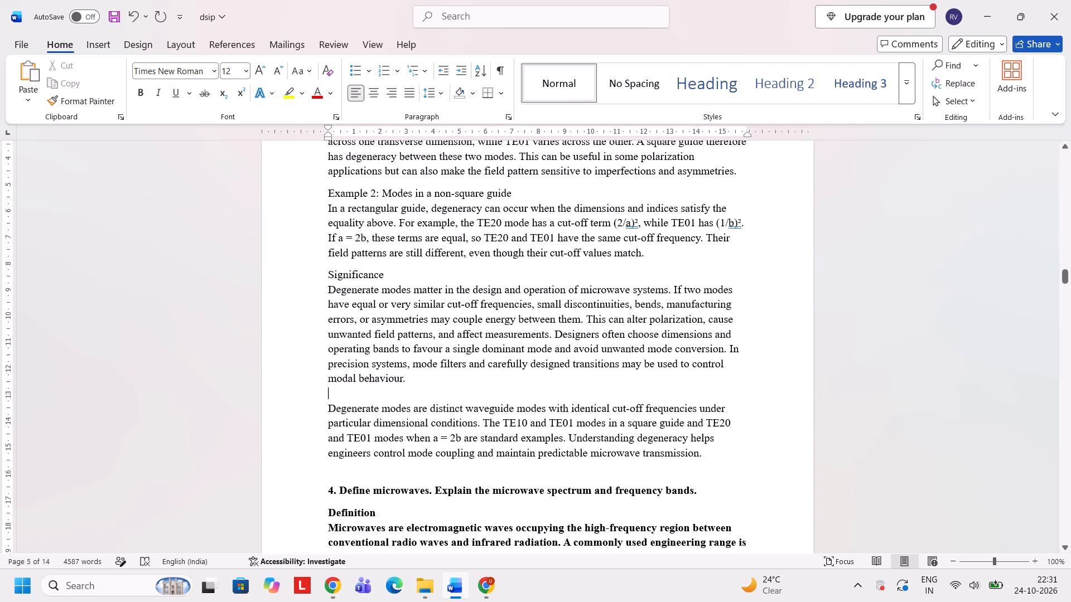
Delete the "Significance" subheading and its line from the question 3 answer.
scroll(393, 394, "up", 1)
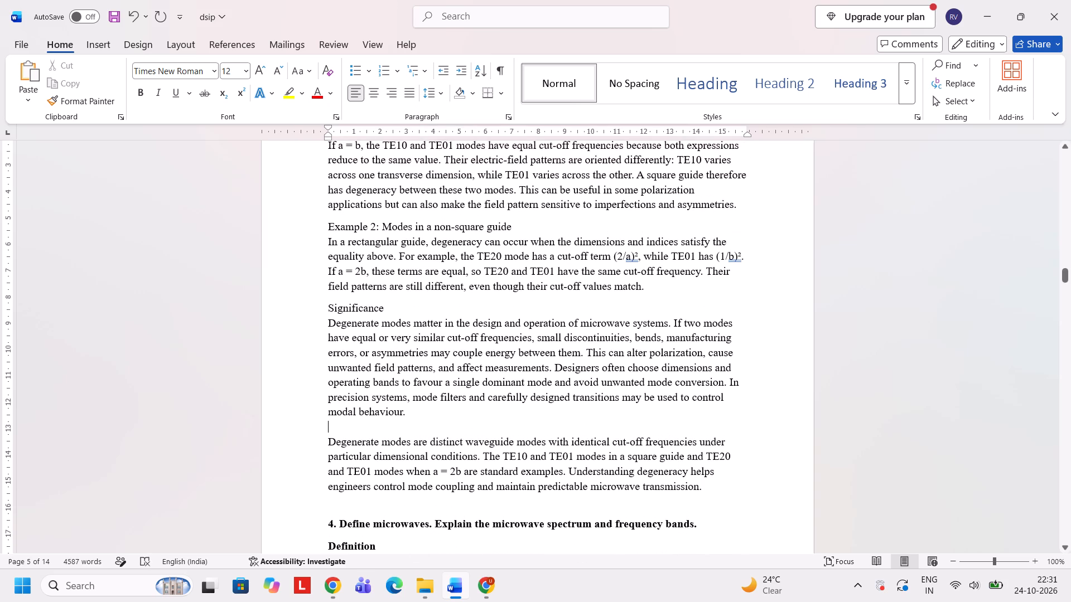
left_click_drag(421, 304, 325, 299)
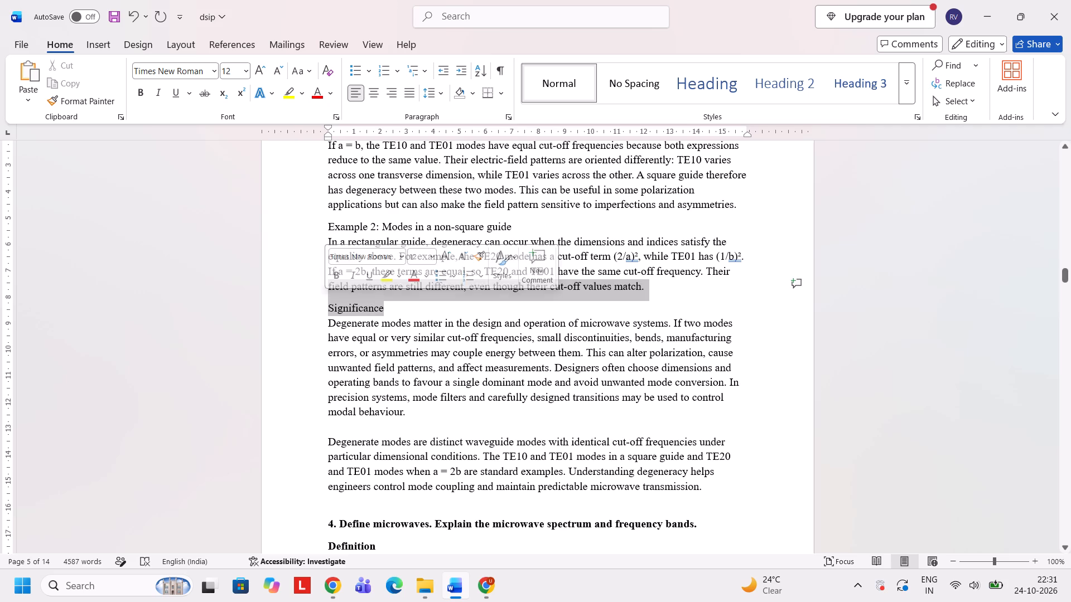
left_click(328, 316)
left_click_drag(397, 314, 330, 307)
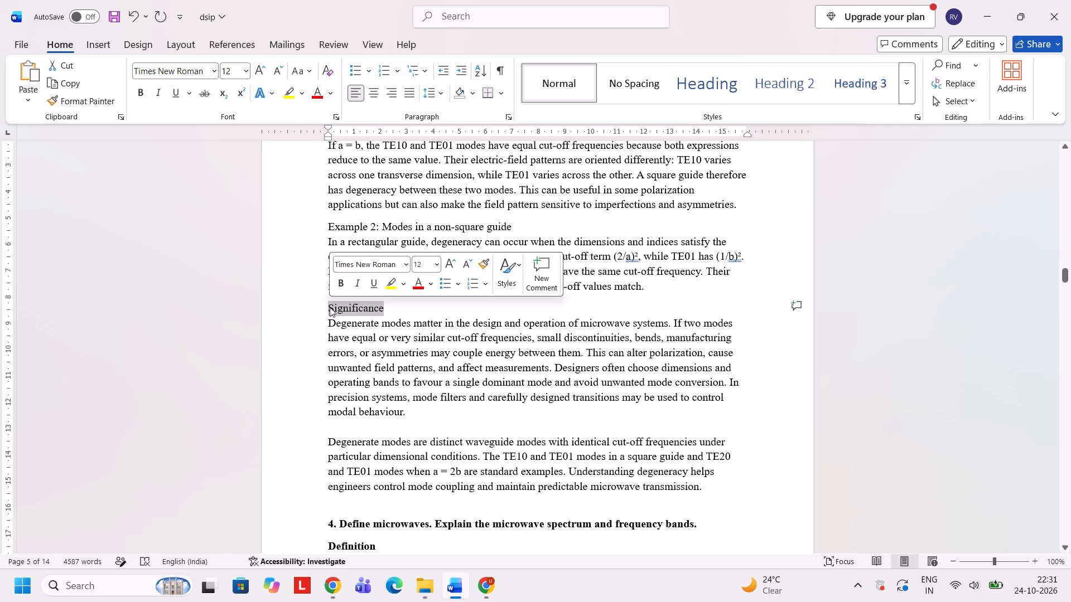
key("BackSpace")
key("BackSpace")
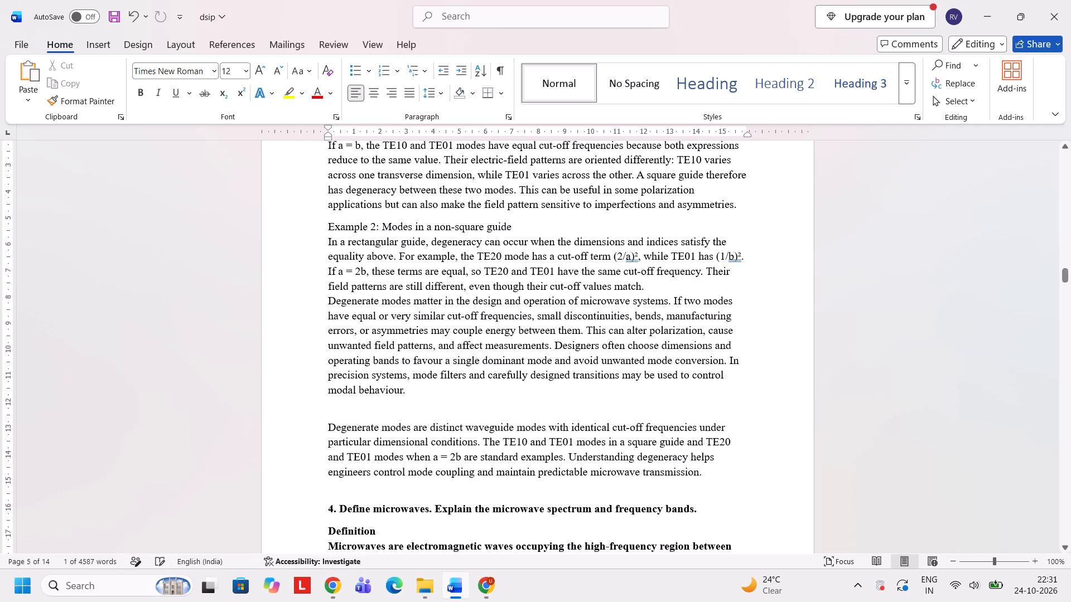
Add space before the merged Example 2 paragraph in question 3 and remove the space after it.
left_click(424, 99)
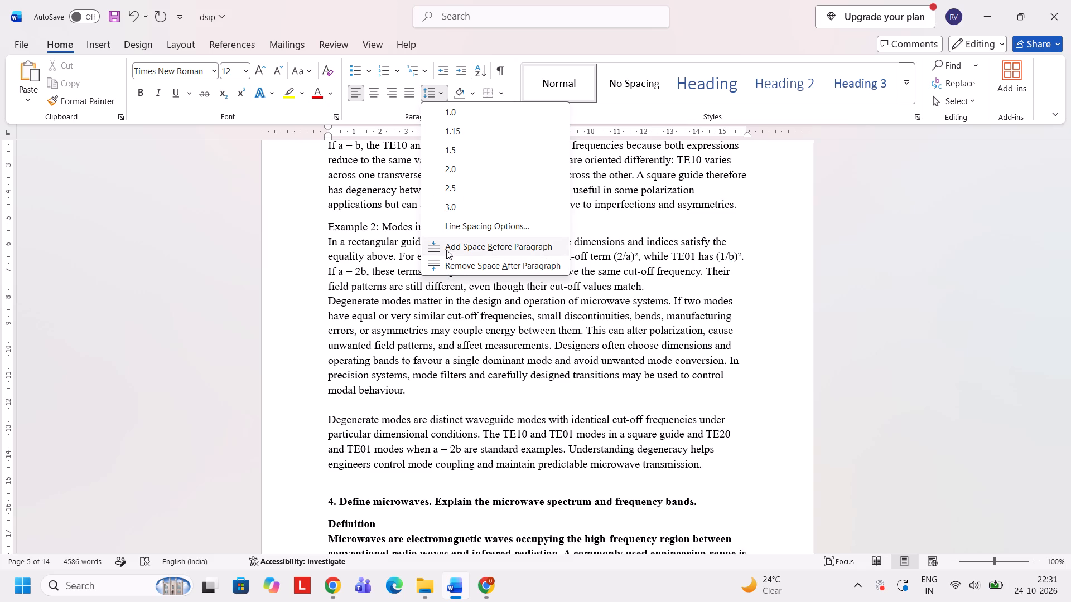
left_click(493, 321)
left_click(327, 299)
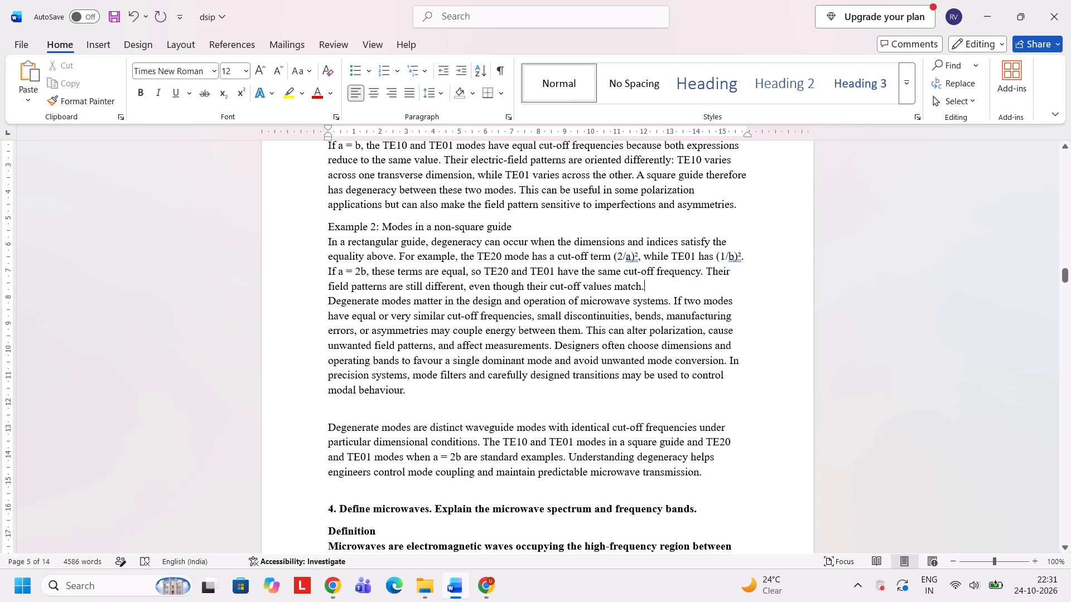
left_click(422, 96)
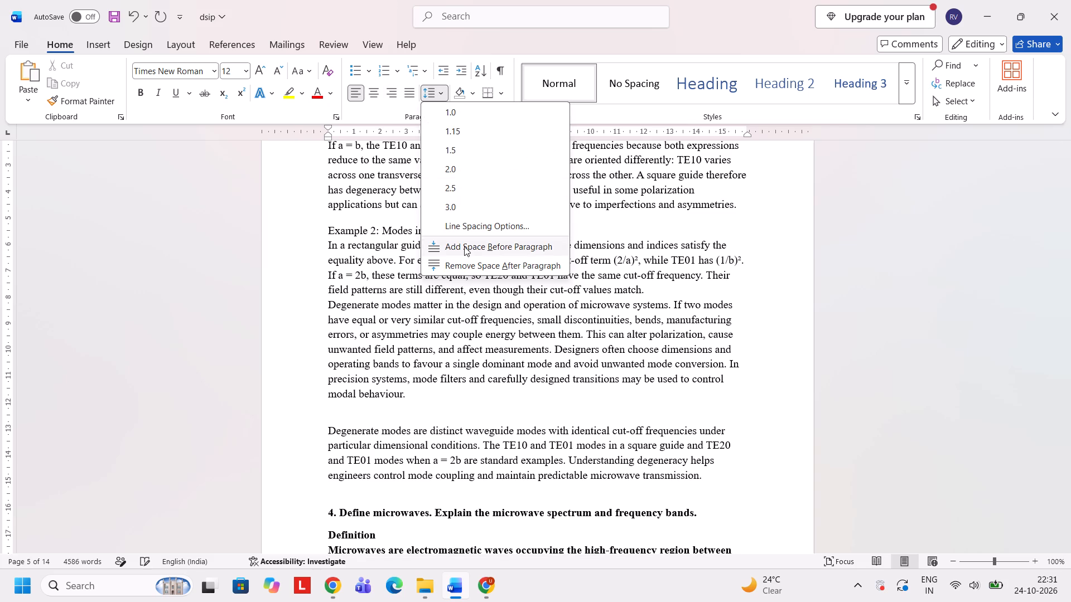
left_click(464, 246)
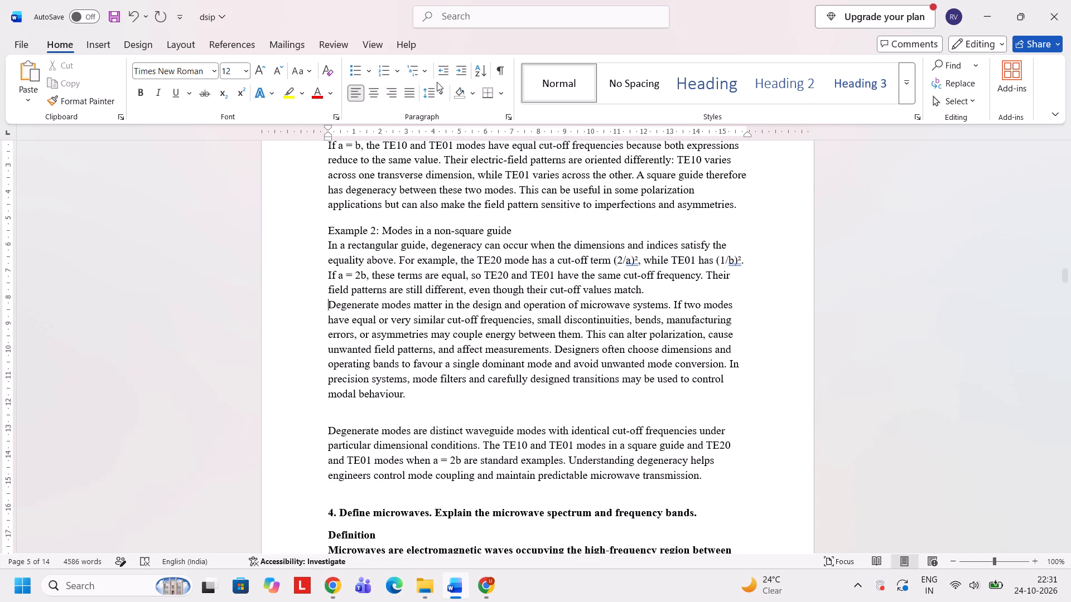
left_click(443, 92)
left_click(443, 261)
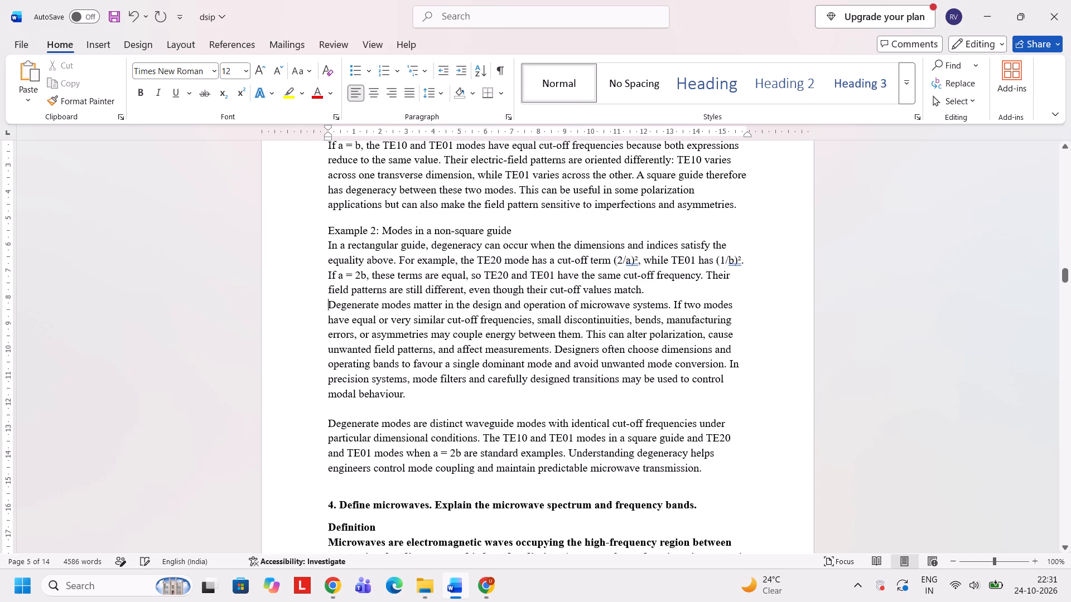
Insert a blank line after "their cut-off values match." in Example 2 and remove the paragraph spacing before the new paragraph.
left_click(646, 290)
key("Return")
left_click(442, 98)
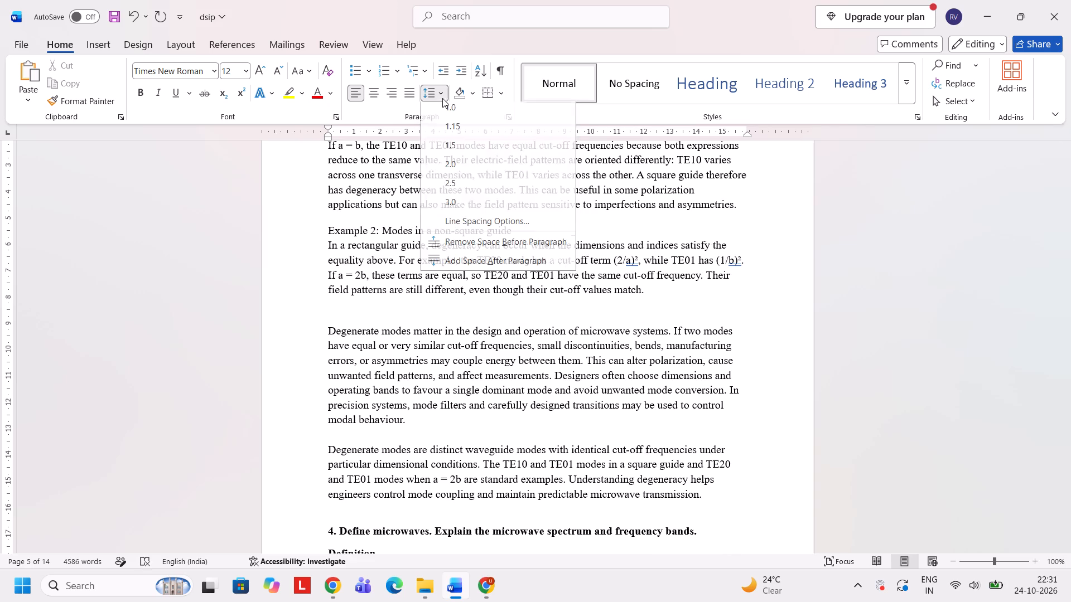
left_click(466, 244)
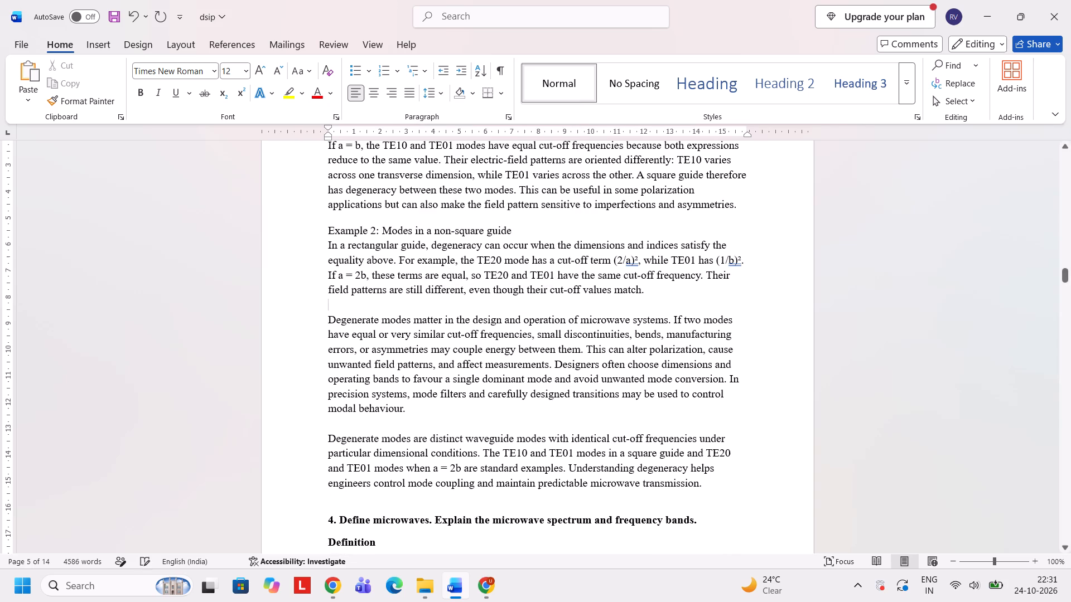
Delete the "Introduction" subheading text under the question 3 heading, leaving a blank line in its place.
scroll(473, 314, "up", 12)
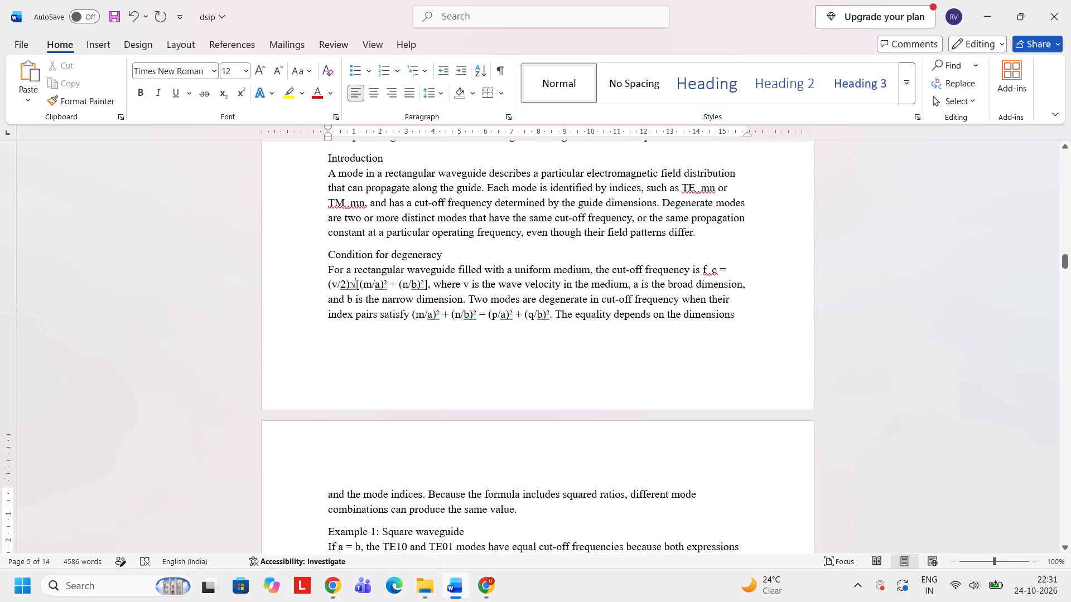
left_click(458, 249)
scroll(434, 220, "up", 2)
left_click(433, 218)
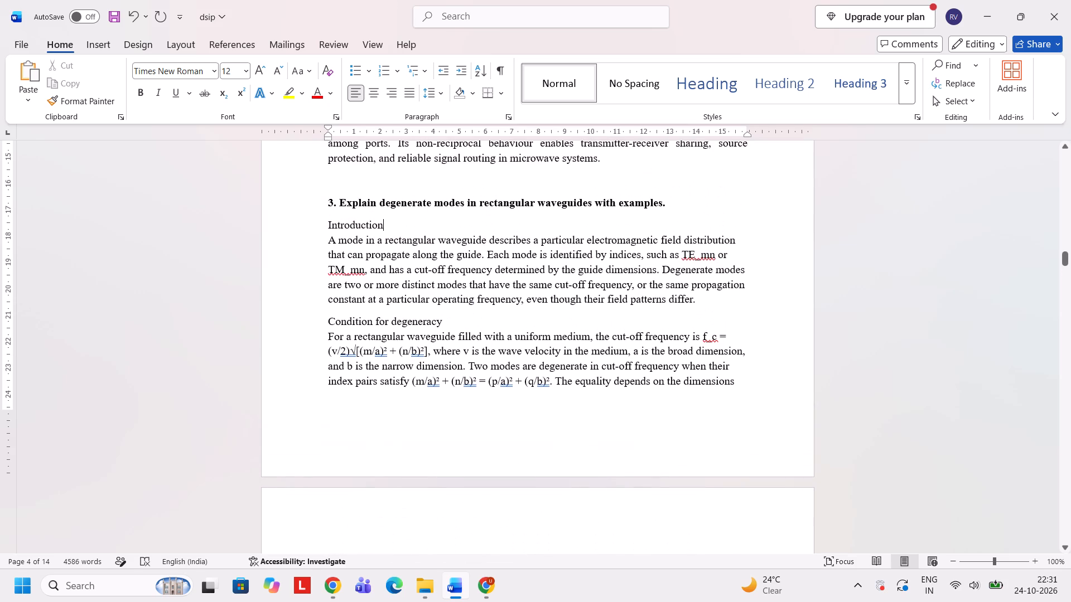
key("BackSpace")
key("BackSpace")
key("BackSpace")
key("BackSpace")
key("BackSpace")
key("BackSpace")
key("BackSpace")
key("BackSpace")
key("BackSpace")
key("BackSpace")
key("BackSpace")
key("BackSpace")
key("BackSpace")
key("Return")
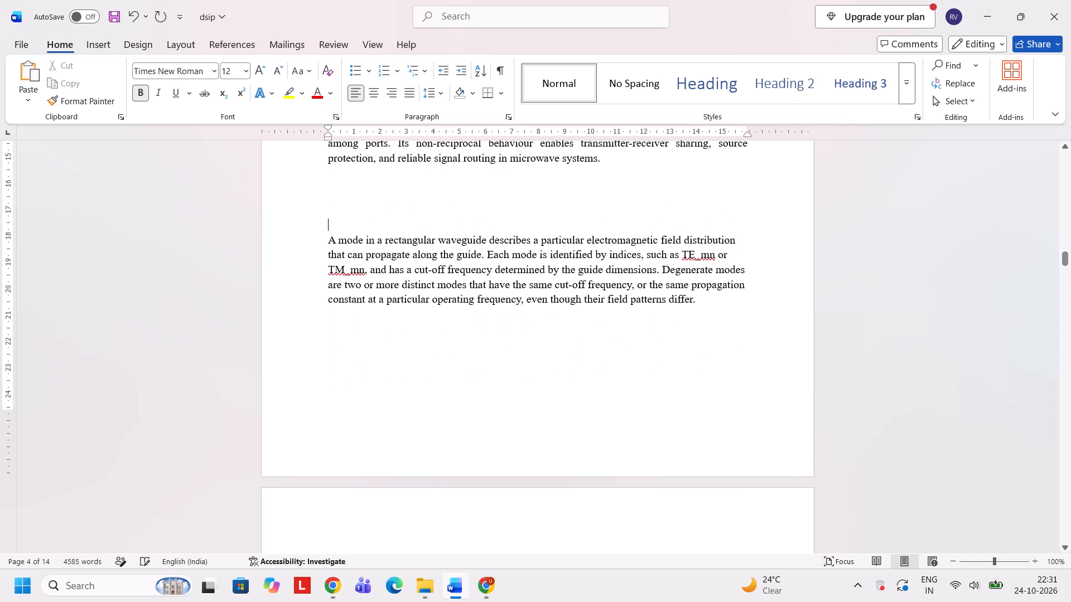
Make the "Condition for degeneracy" subheading in question 3 bold and add a colon at its end.
left_click_drag(445, 322, 364, 322)
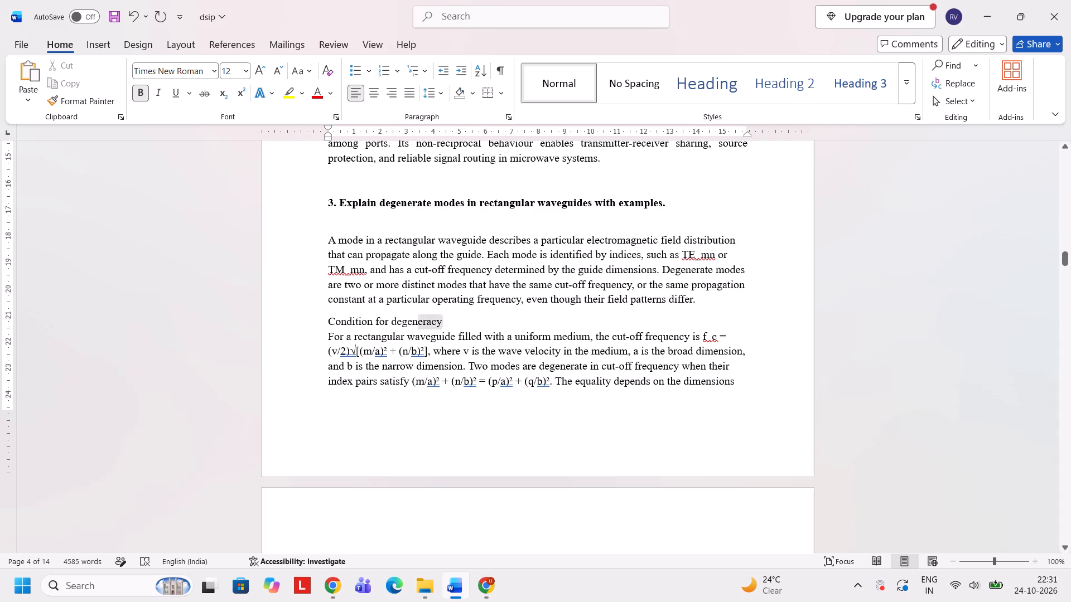
left_click_drag(364, 322, 312, 322)
left_click(141, 97)
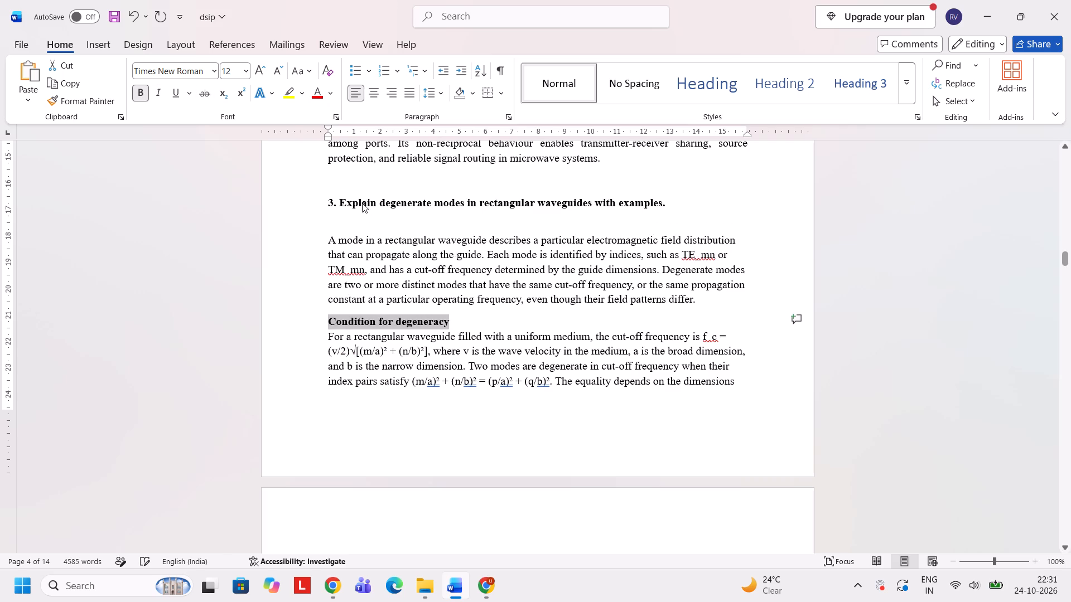
left_click(457, 324)
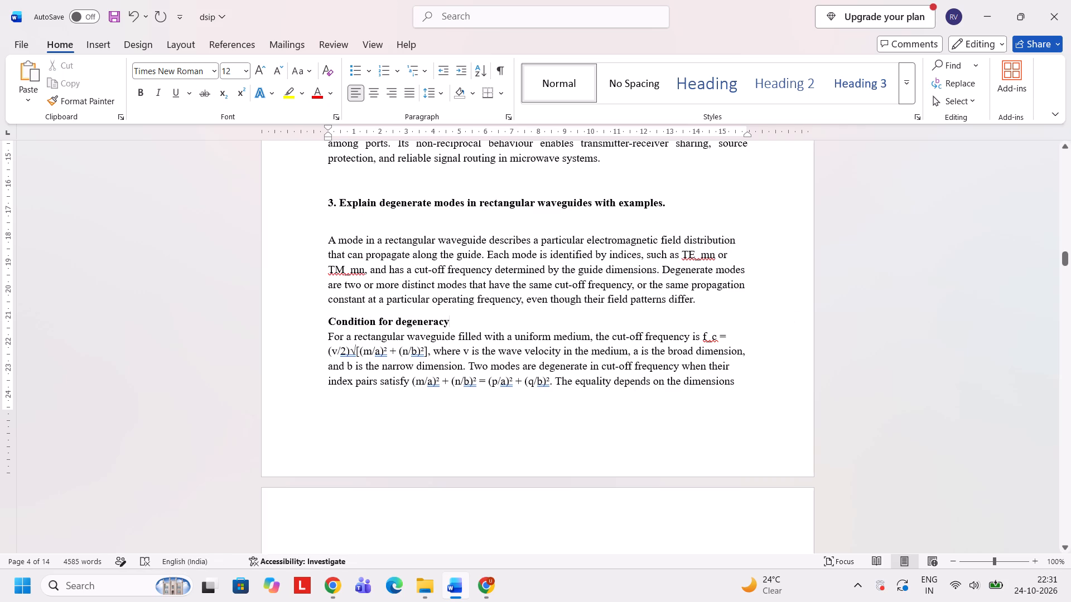
key("shift+colon")
Remove the bold formatting from the whole question 4 answer, from "Definition" through the Conclusion paragraph.
scroll(462, 320, "down", 7)
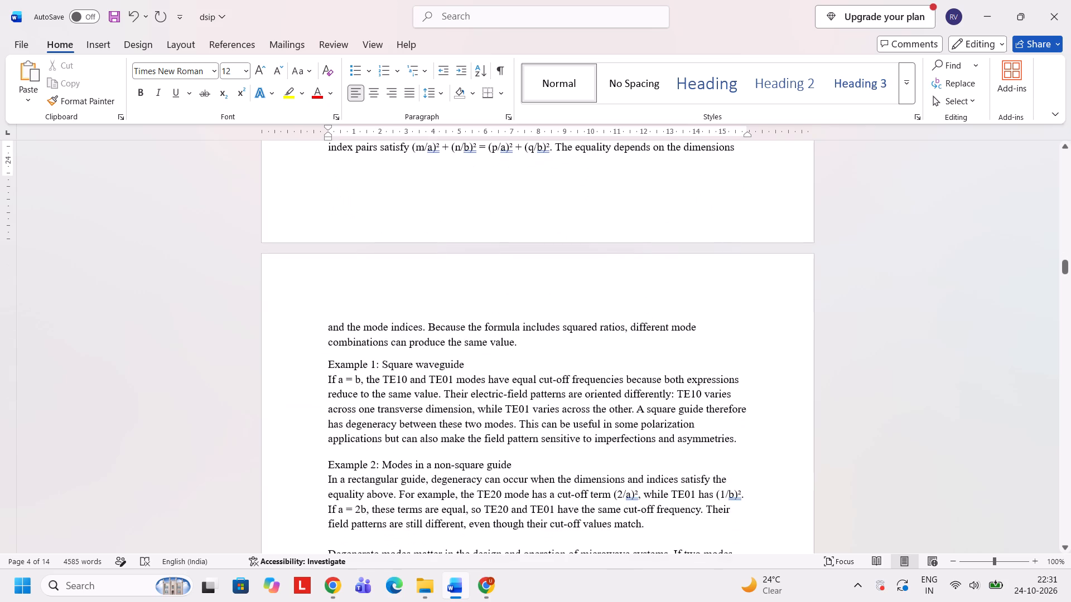
scroll(474, 318, "down", 8)
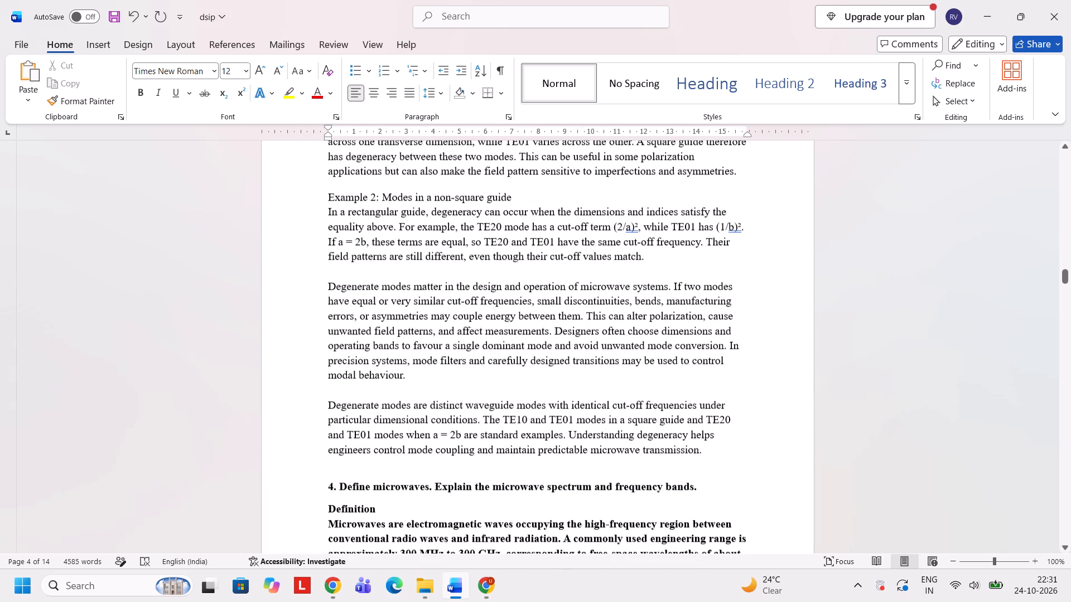
scroll(477, 316, "down", 7)
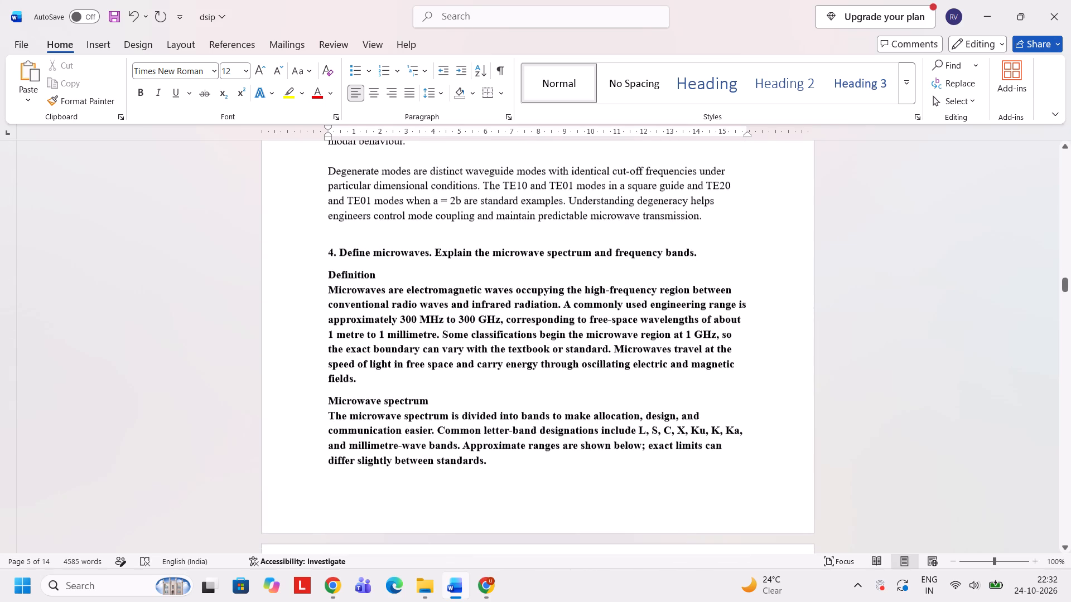
left_click_drag(329, 269, 388, 355)
scroll(388, 353, "down", 13)
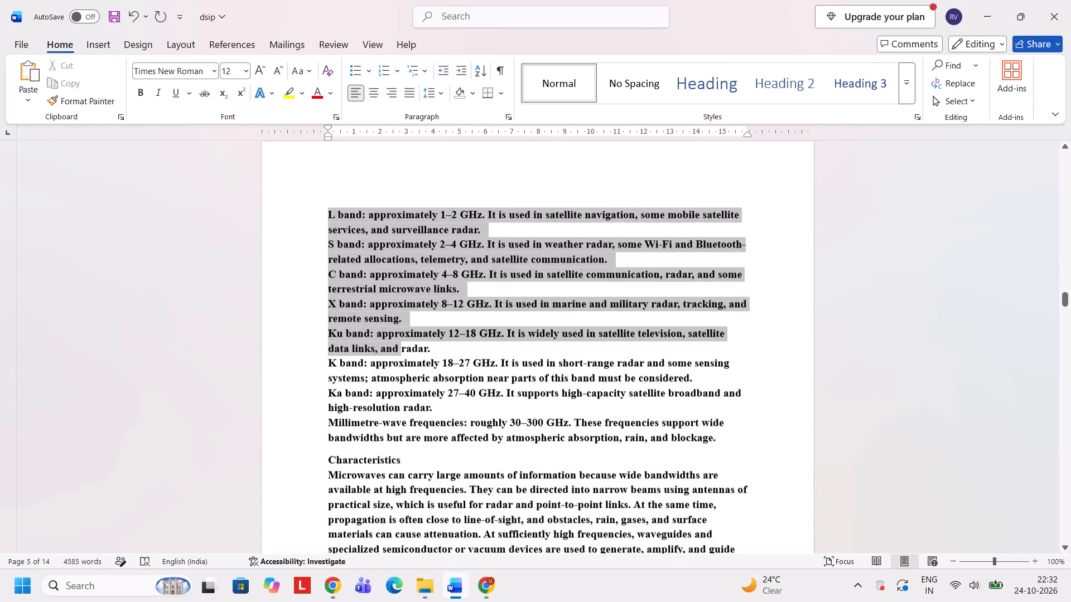
left_click_drag(388, 355, 389, 356)
scroll(388, 355, "down", 7)
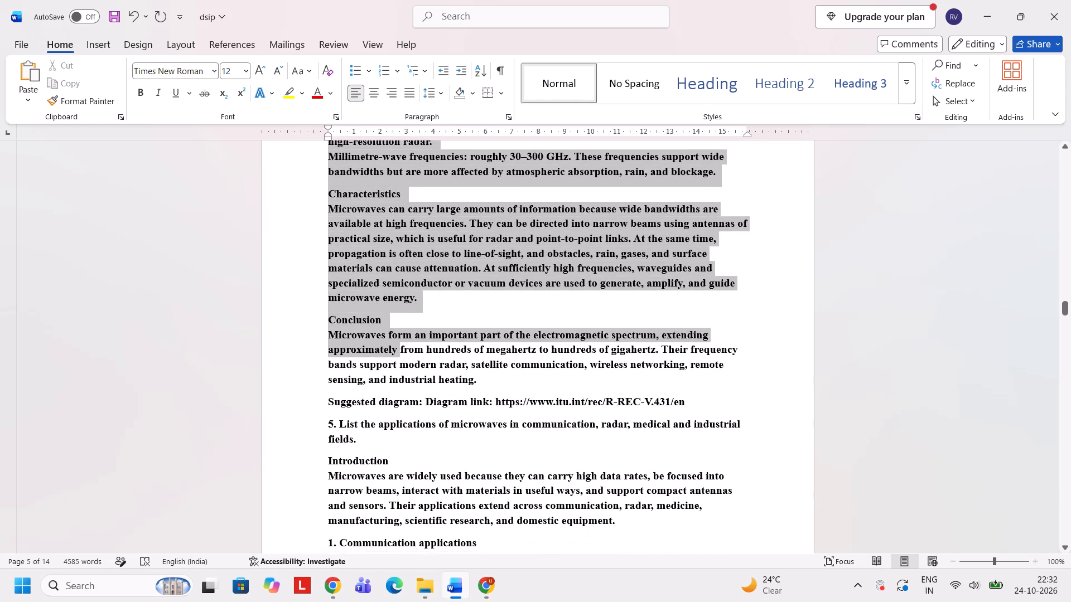
left_click_drag(389, 356, 476, 377)
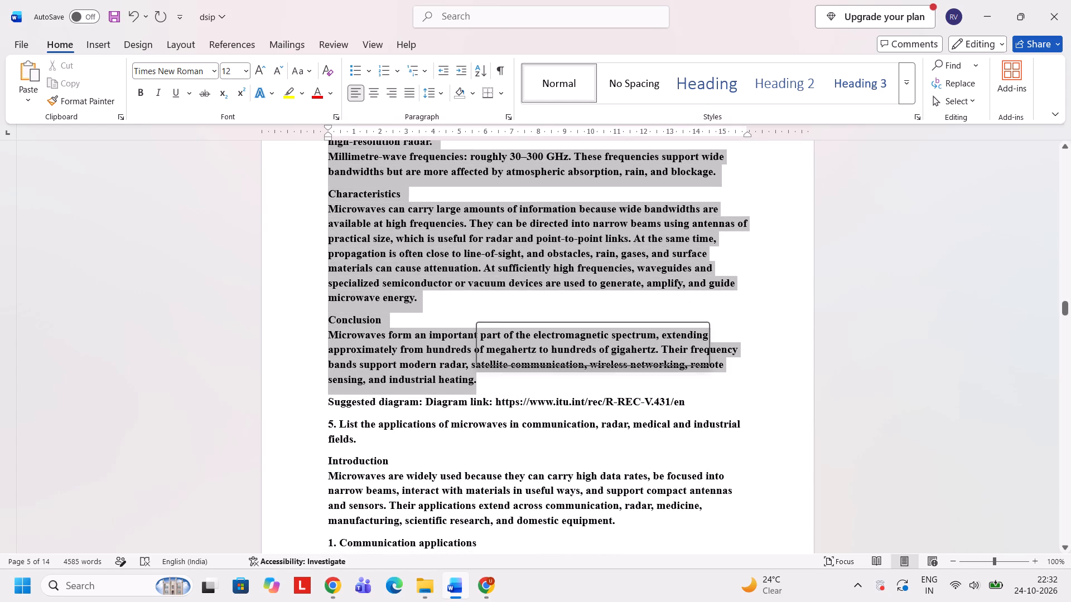
left_click(142, 87)
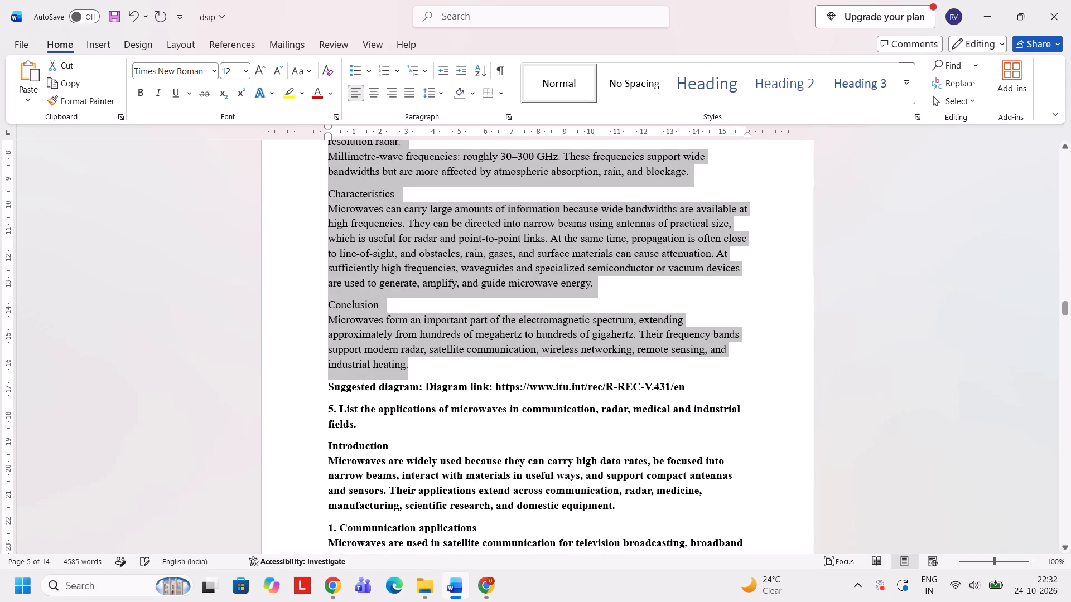
Delete the "Suggested diagram" link line after the question 4 Conclusion, leaving a blank line in its place.
left_click_drag(708, 379, 507, 385)
left_click(680, 407)
left_click_drag(688, 389, 329, 383)
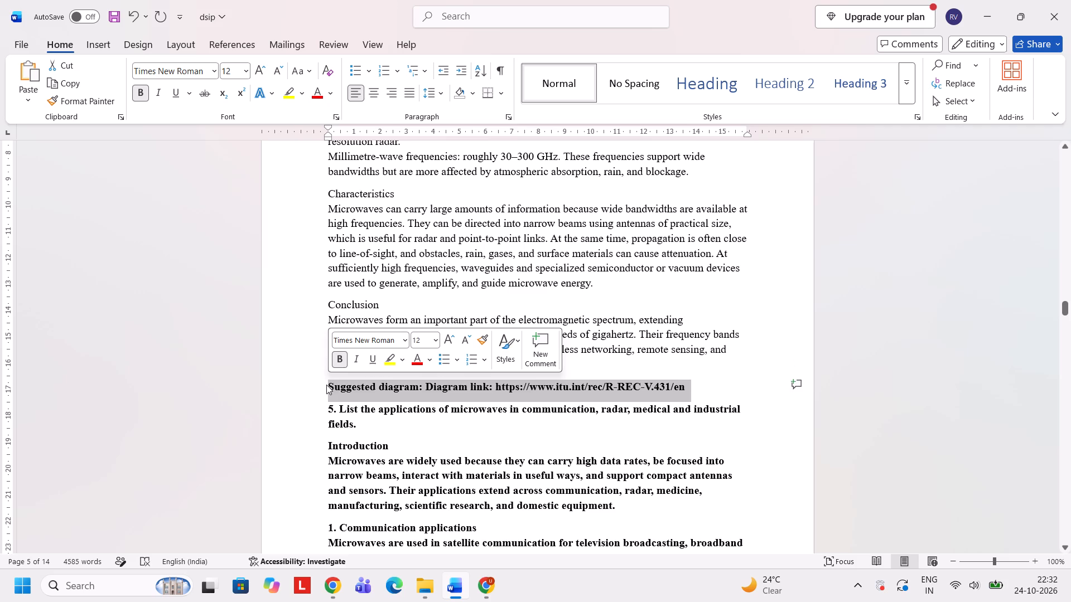
key("BackSpace")
key("Return")
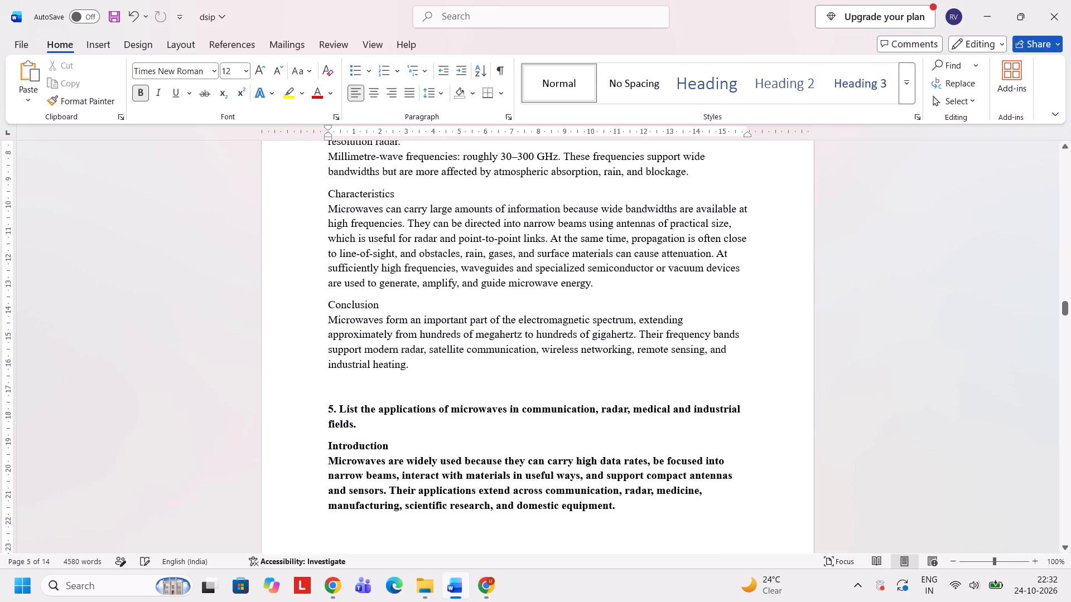
Justify the whole question 3 answer, from "A mode in a rectangular waveguide" through its closing paragraph.
scroll(424, 377, "up", 7)
scroll(424, 377, "up", 17)
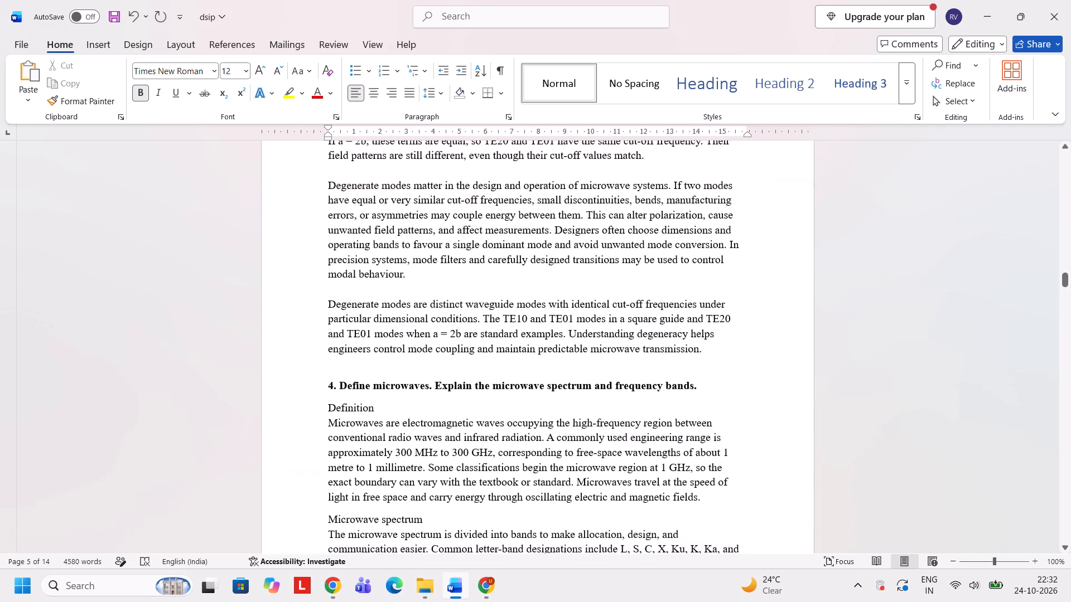
scroll(424, 377, "down", 4)
scroll(424, 377, "up", 6)
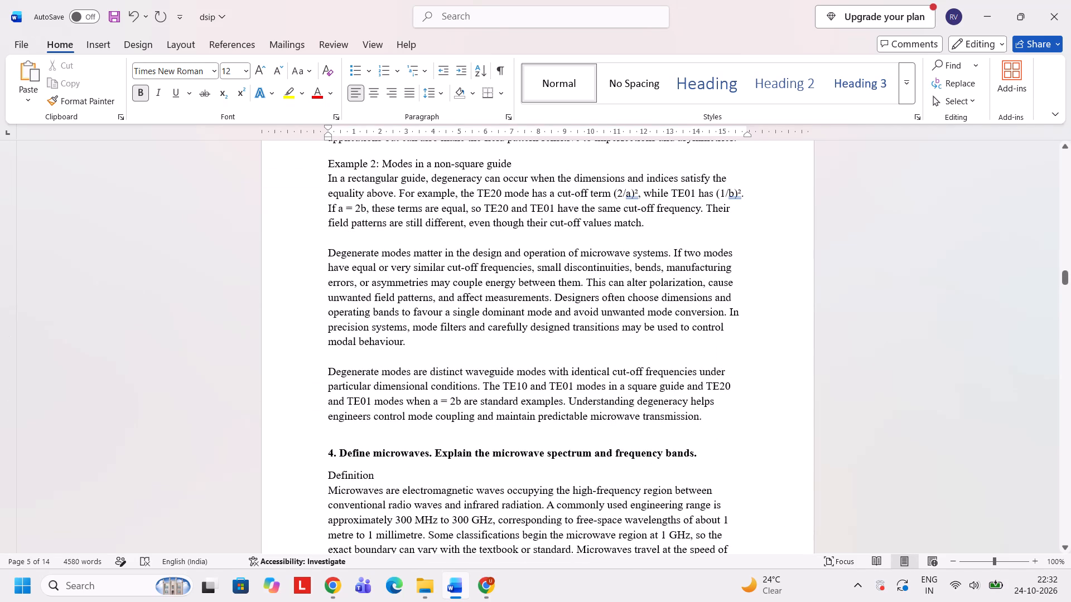
left_click_drag(731, 424, 374, 266)
scroll(377, 271, "down", 2)
scroll(374, 268, "up", 12)
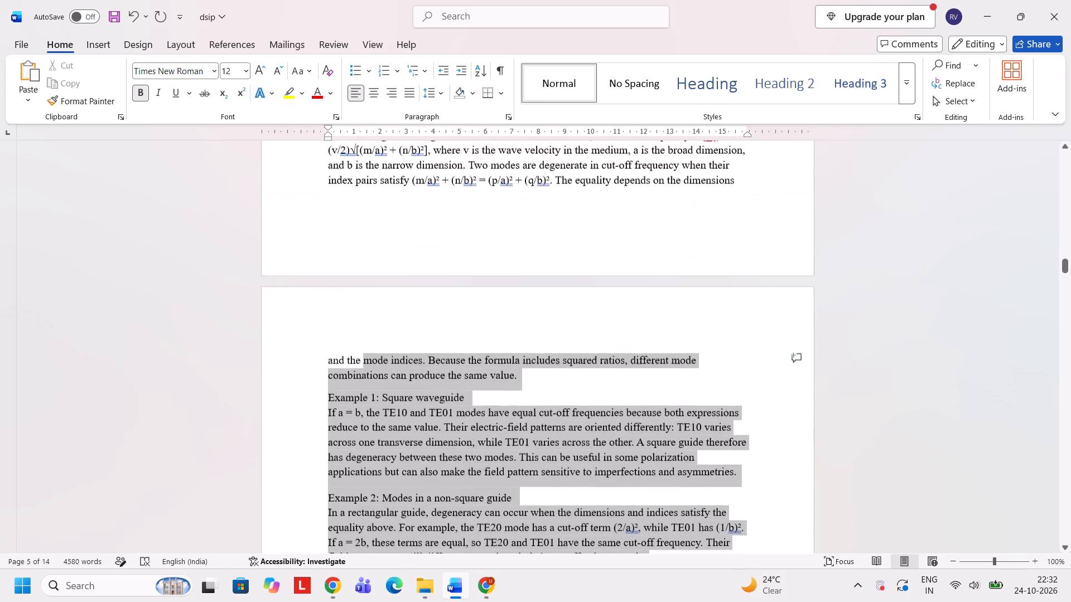
left_click_drag(374, 266, 325, 211)
scroll(374, 266, "up", 5)
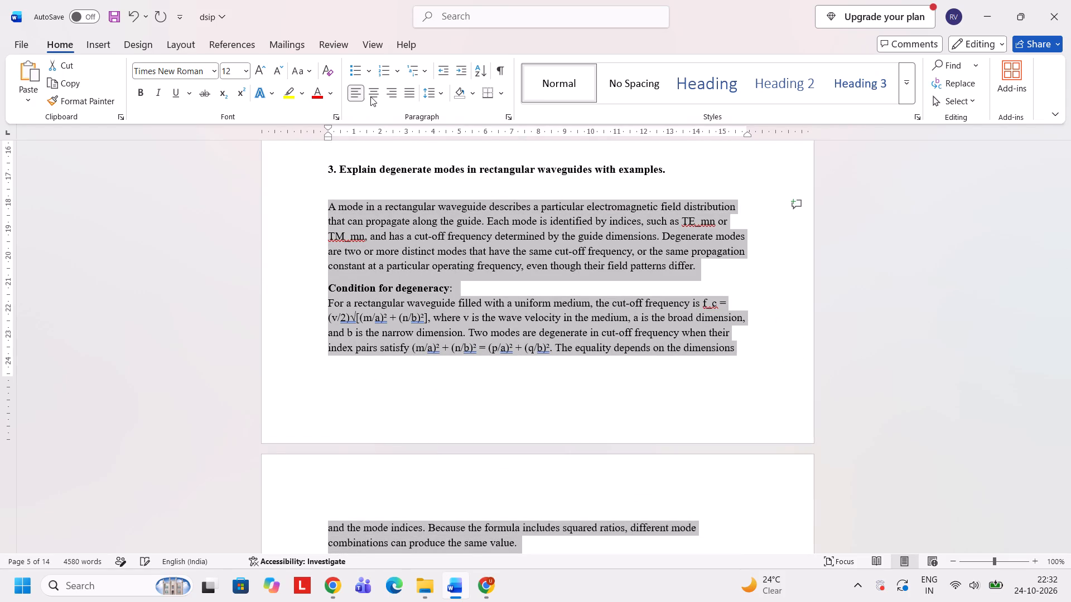
left_click(411, 93)
left_click(455, 321)
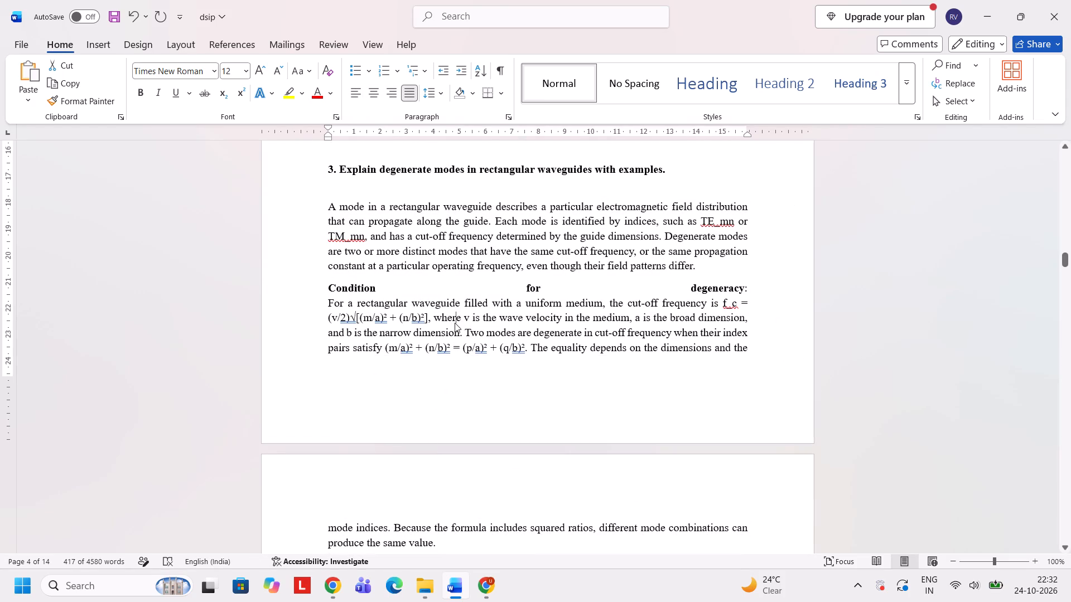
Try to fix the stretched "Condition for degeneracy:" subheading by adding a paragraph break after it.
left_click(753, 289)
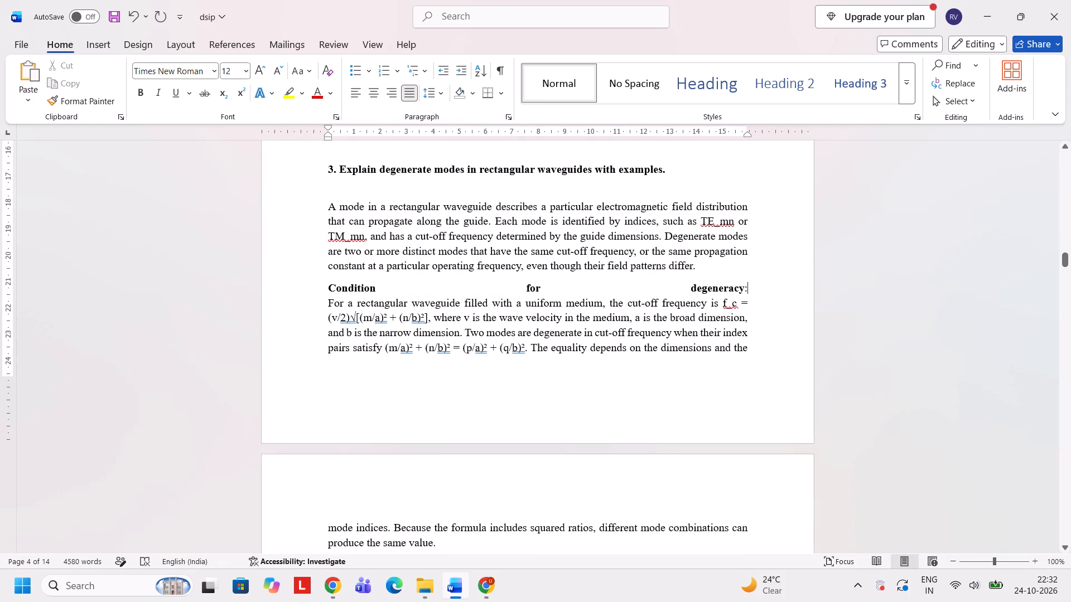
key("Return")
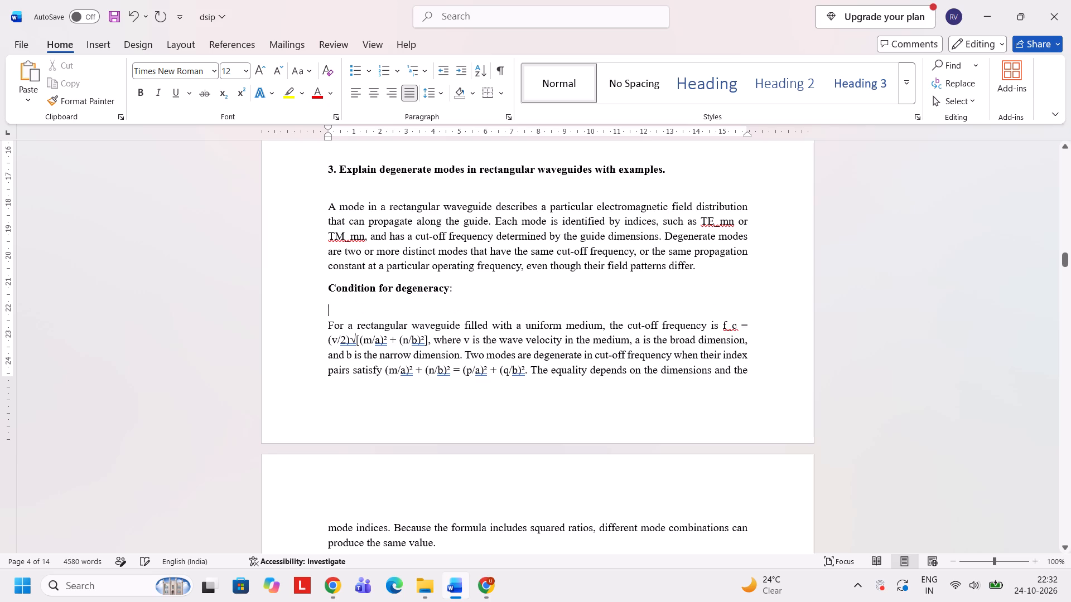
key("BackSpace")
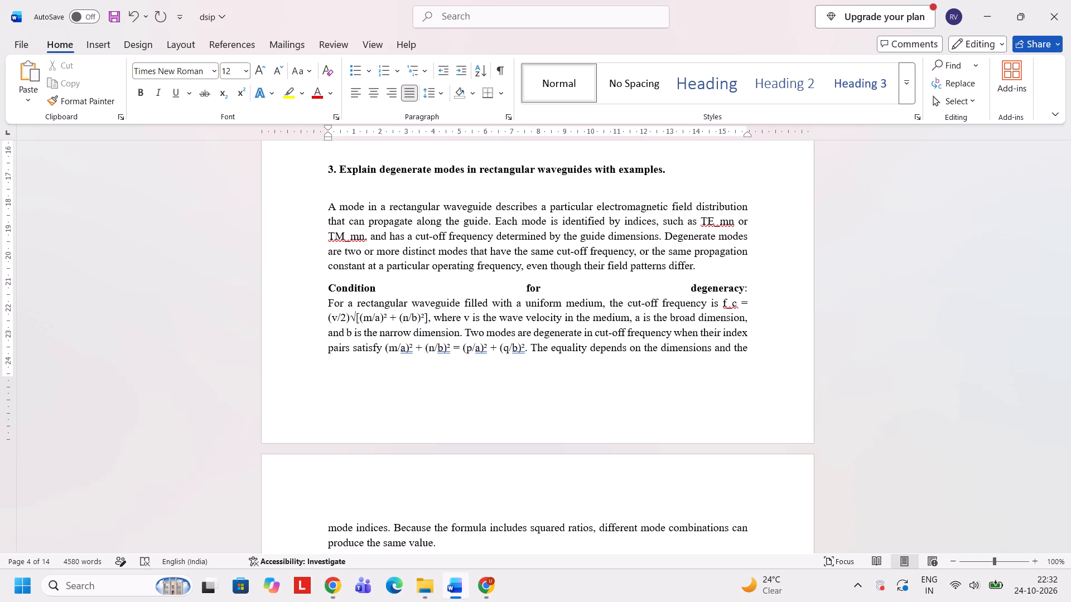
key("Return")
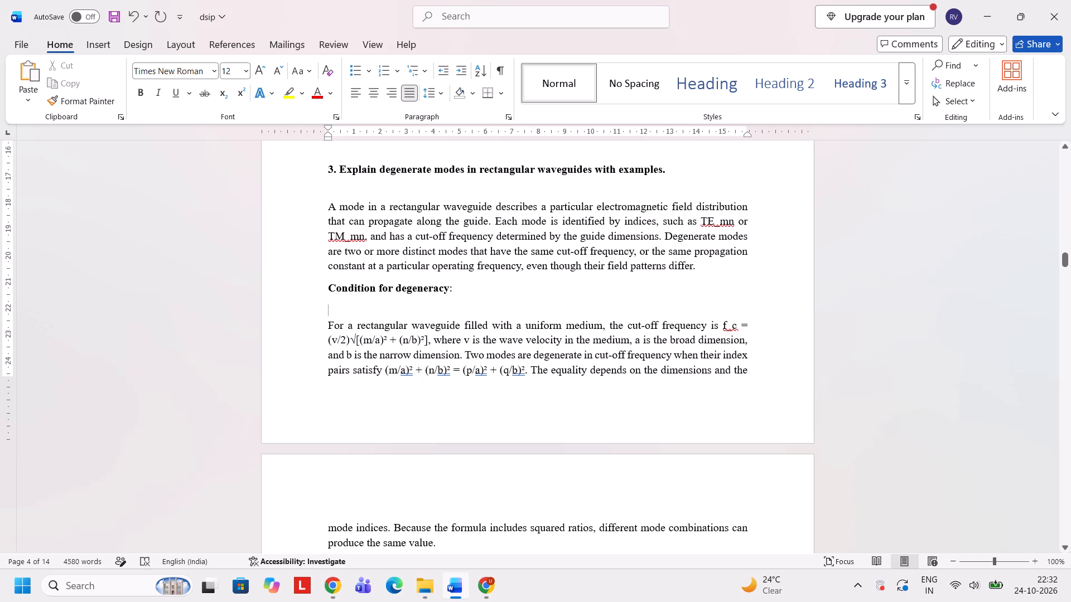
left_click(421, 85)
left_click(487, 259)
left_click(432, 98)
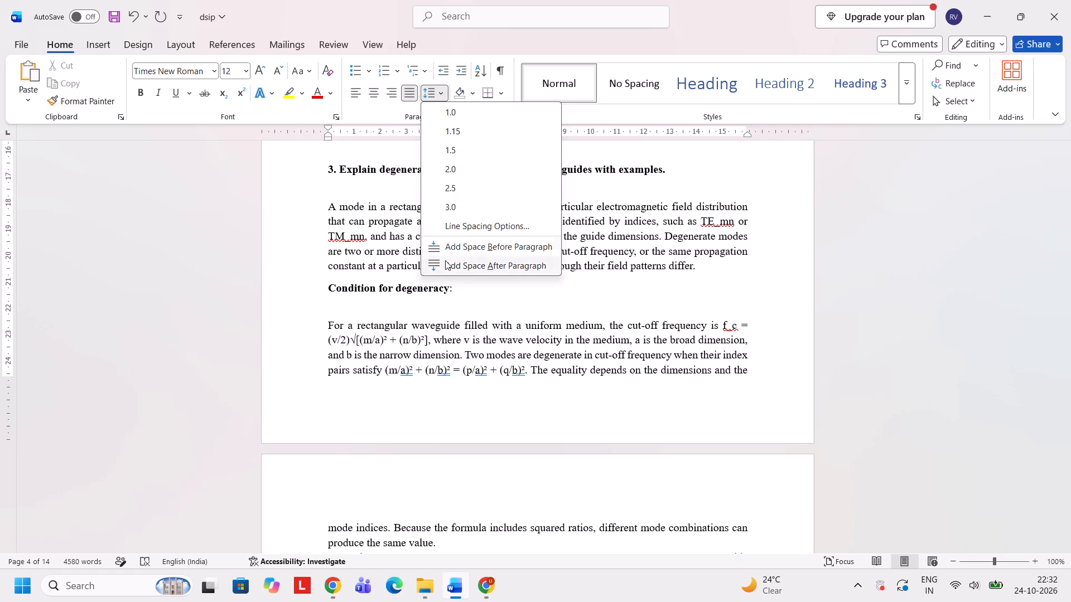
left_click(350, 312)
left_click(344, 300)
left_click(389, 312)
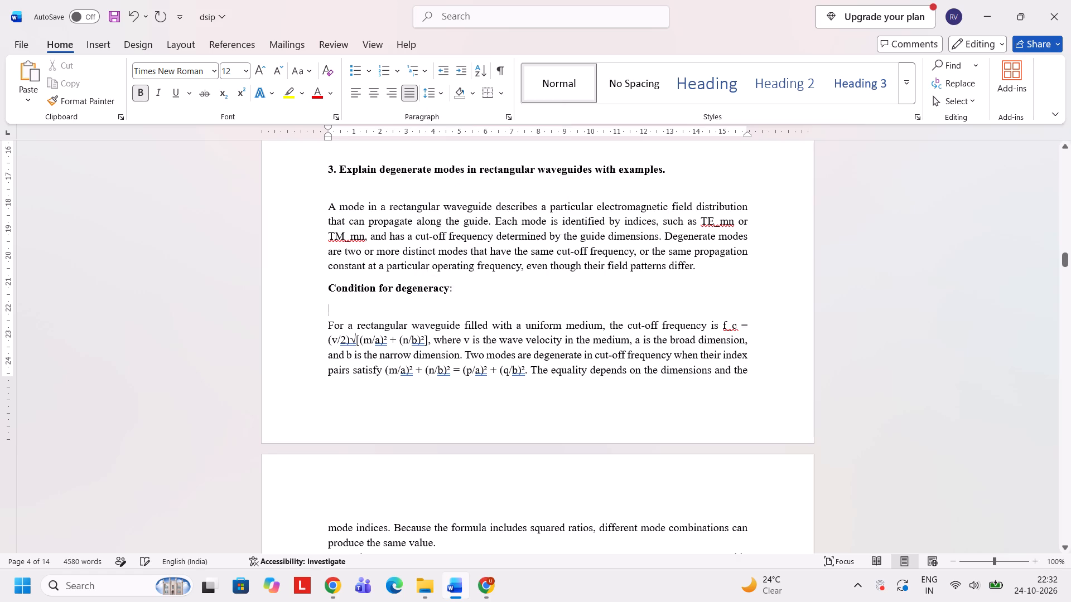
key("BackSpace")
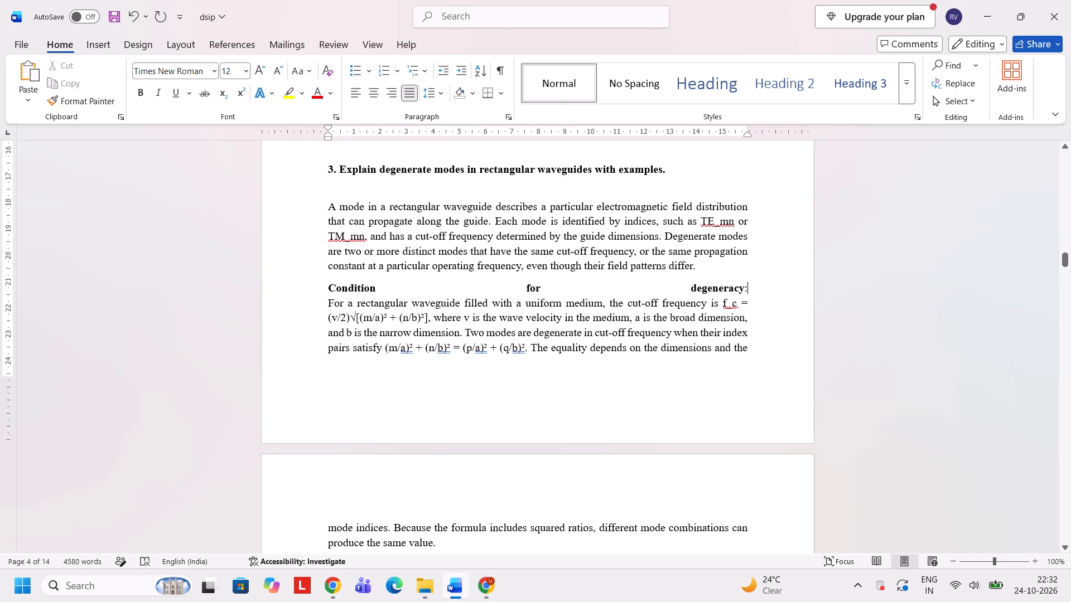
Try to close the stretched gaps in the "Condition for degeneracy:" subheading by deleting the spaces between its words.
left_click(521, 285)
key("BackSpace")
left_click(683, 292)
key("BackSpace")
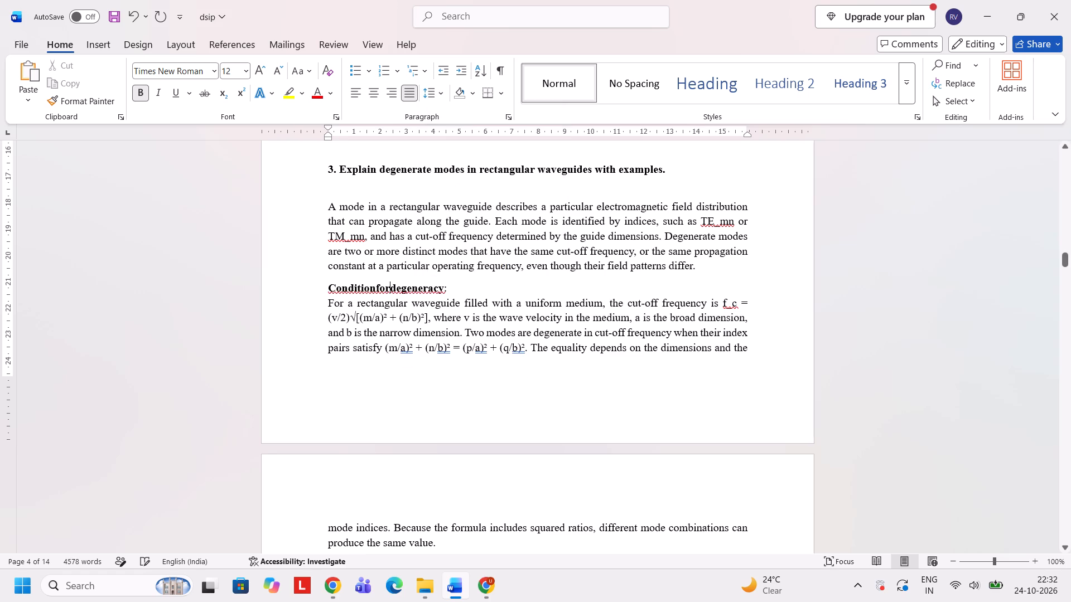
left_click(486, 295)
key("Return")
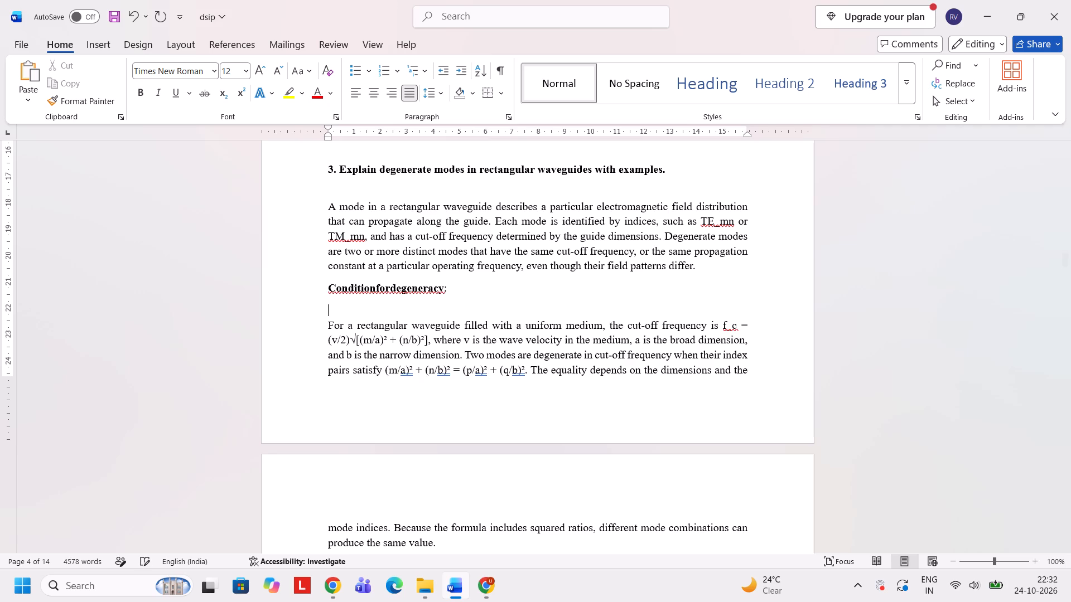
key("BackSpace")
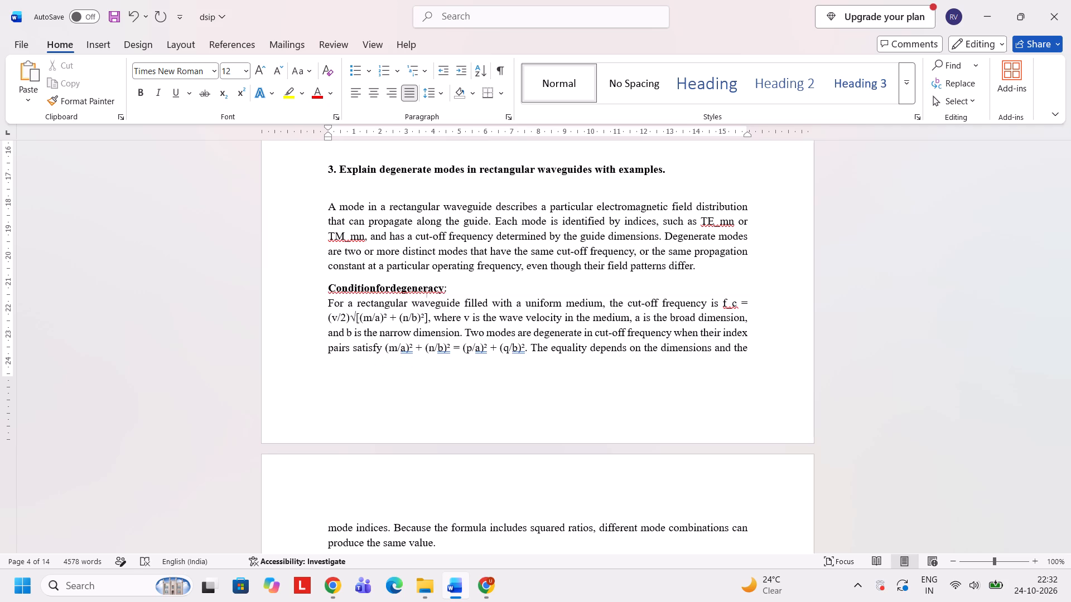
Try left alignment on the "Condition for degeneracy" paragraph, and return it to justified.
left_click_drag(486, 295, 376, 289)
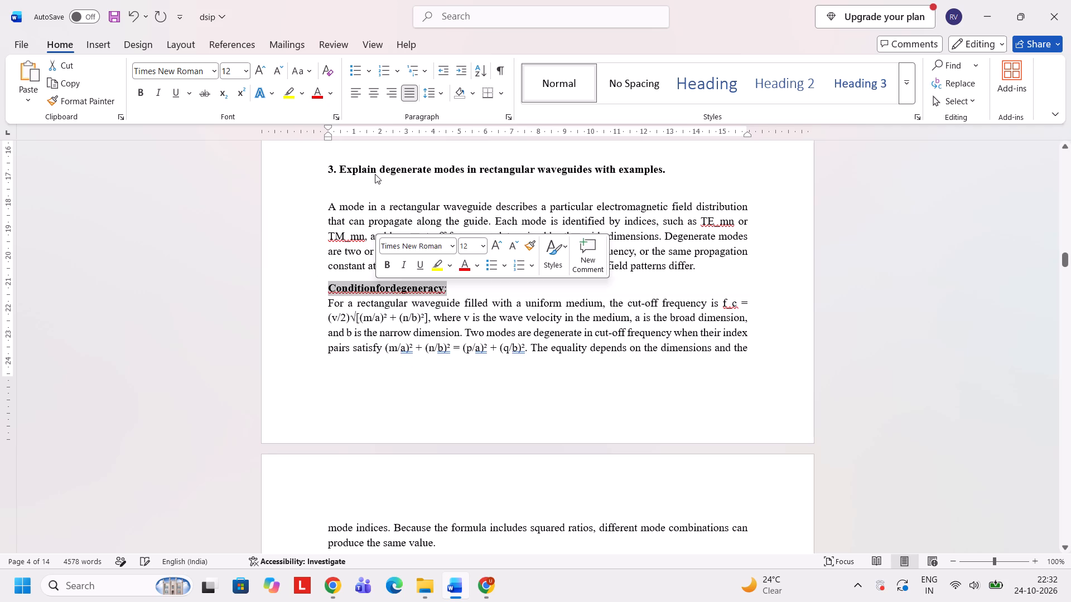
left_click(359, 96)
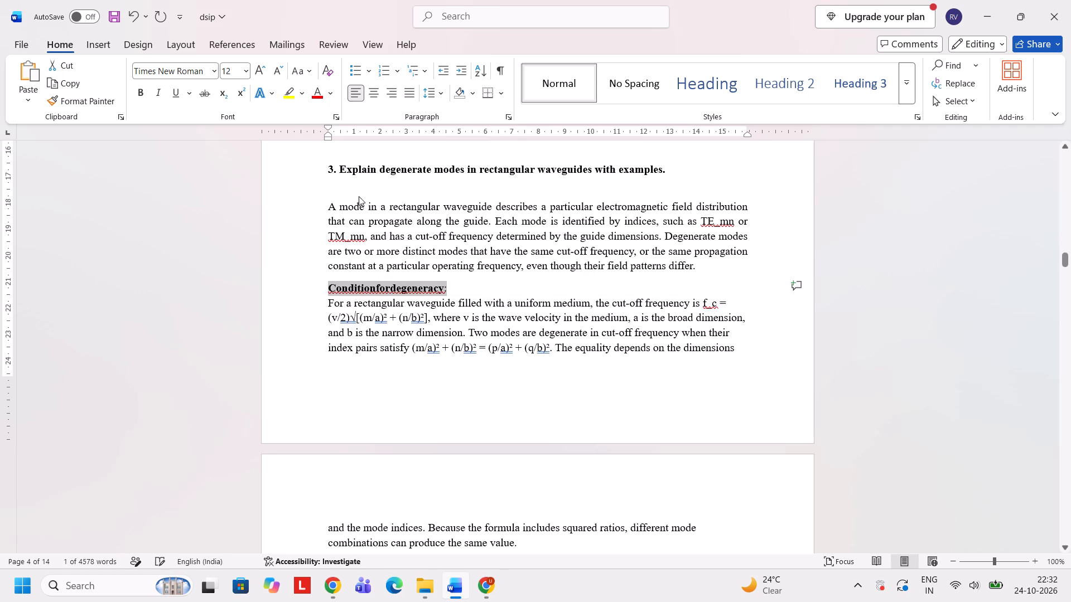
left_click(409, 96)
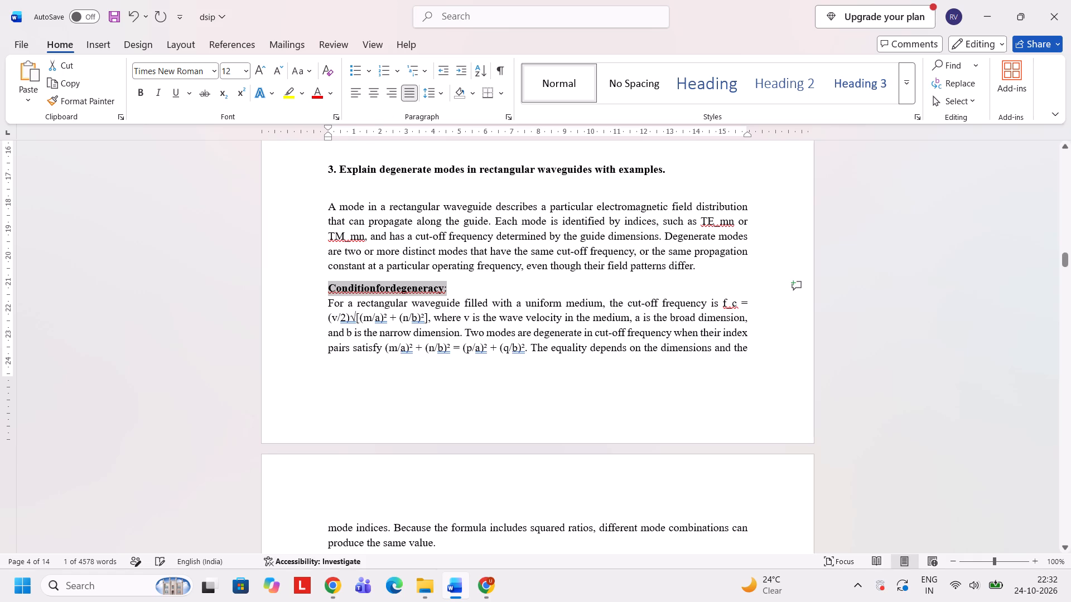
Split the "Condition for degeneracy" subheading into its own paragraph and left-align it.
left_click(457, 289)
key("Return")
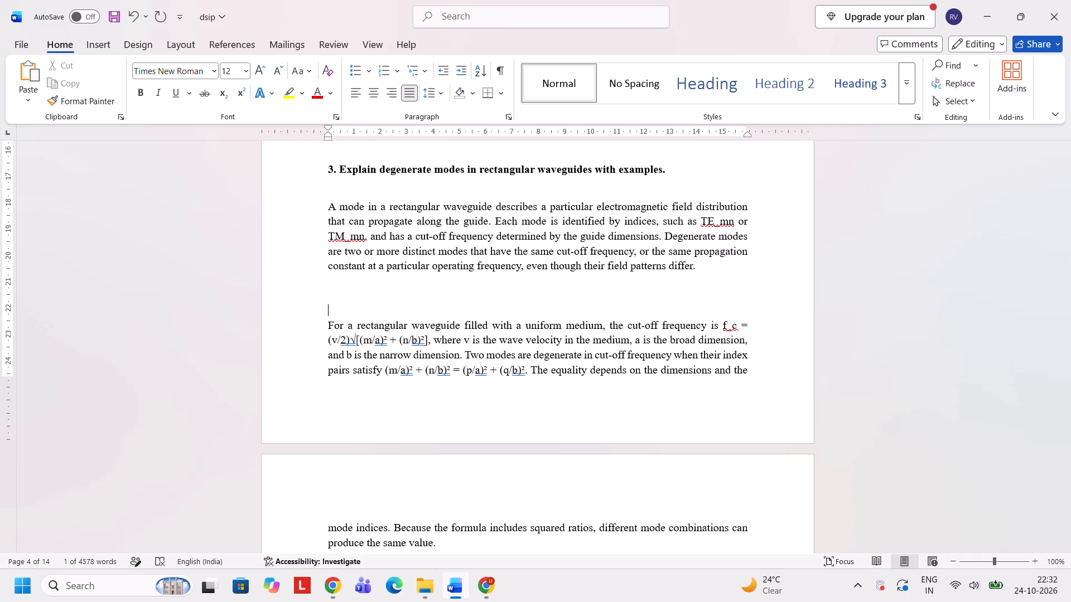
left_click_drag(433, 290, 413, 287)
left_click_drag(456, 290, 380, 291)
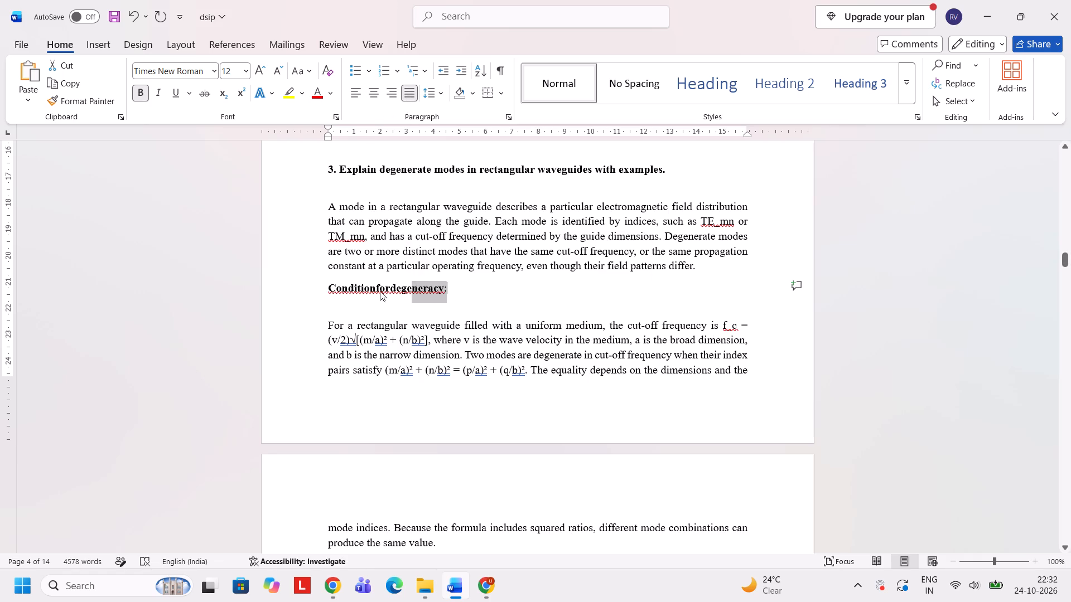
left_click_drag(380, 291, 307, 290)
left_click(359, 97)
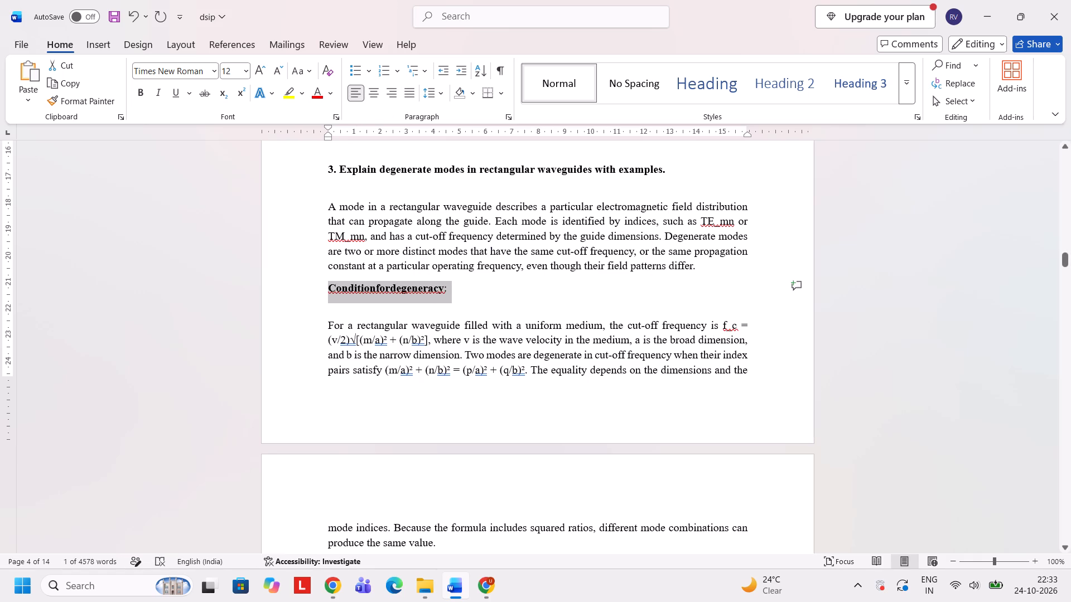
left_click(451, 292)
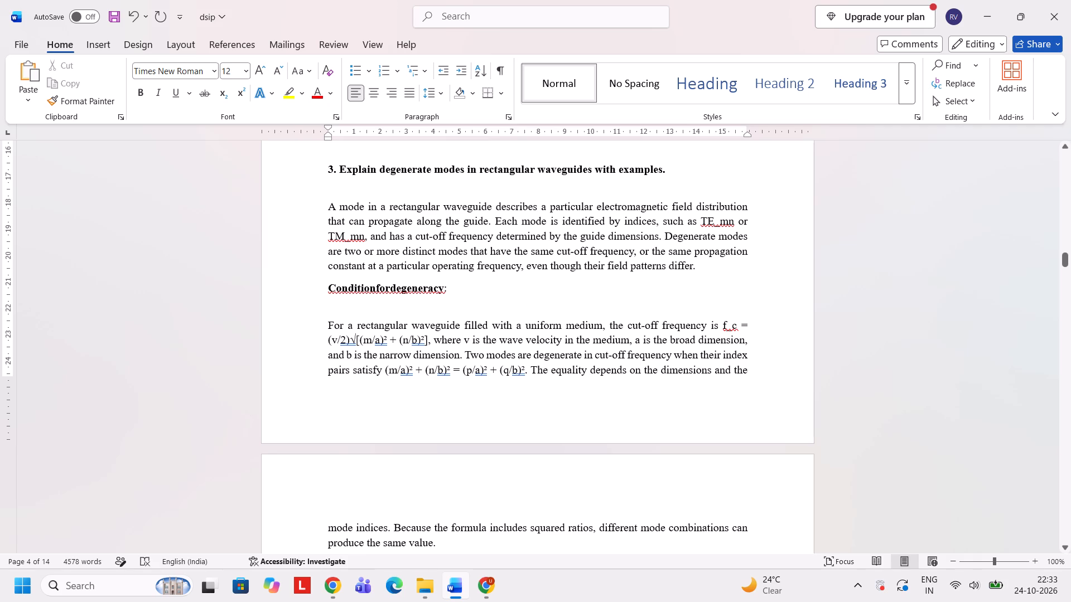
Restore the spaces between the words of the "Condition for degeneracy:" subheading.
left_click(375, 285)
key("space")
left_click(394, 293)
key("space")
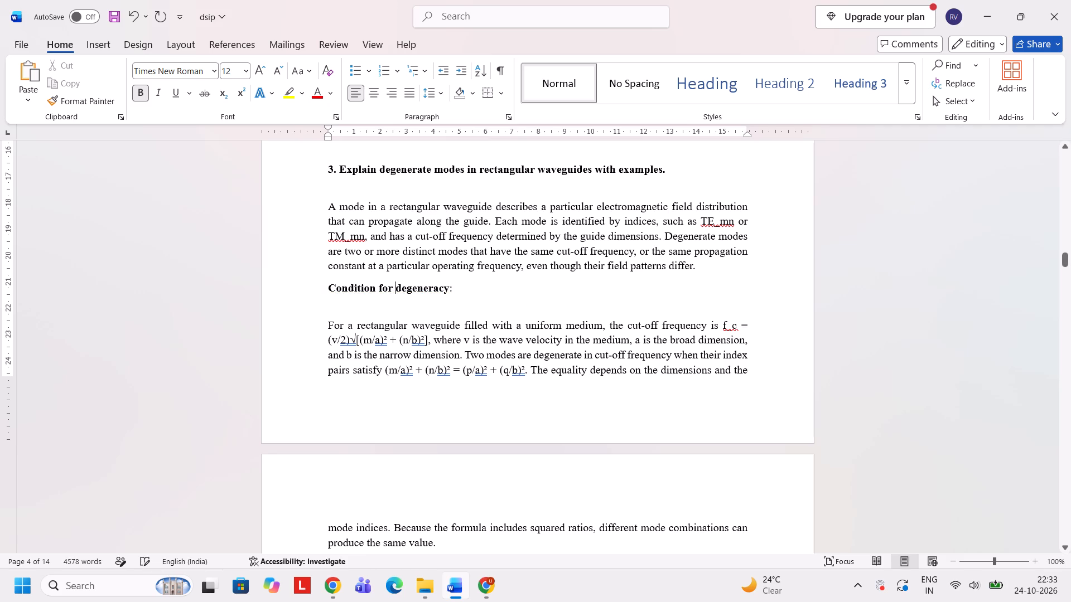
Remove the blank line between the "Condition for degeneracy:" subheading and the text below it.
left_click(486, 294)
left_click(412, 319)
left_click(404, 308)
key("BackSpace")
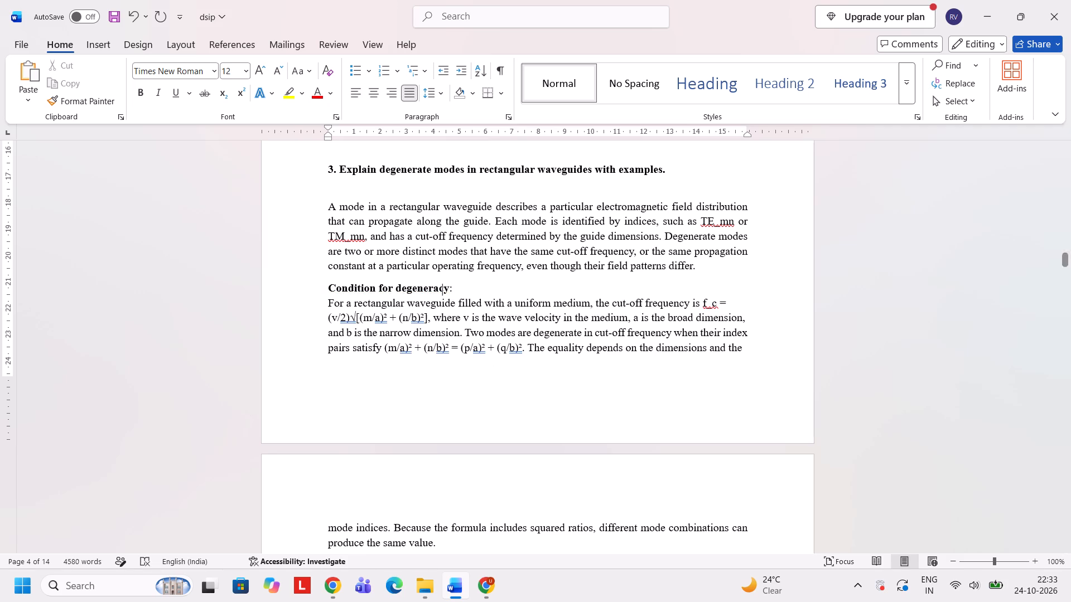
Left-align the Example 2 paragraph in question 3 and add a paragraph break after its heading "Example 2: Modes in a non-square guide".
scroll(402, 308, "down", 1)
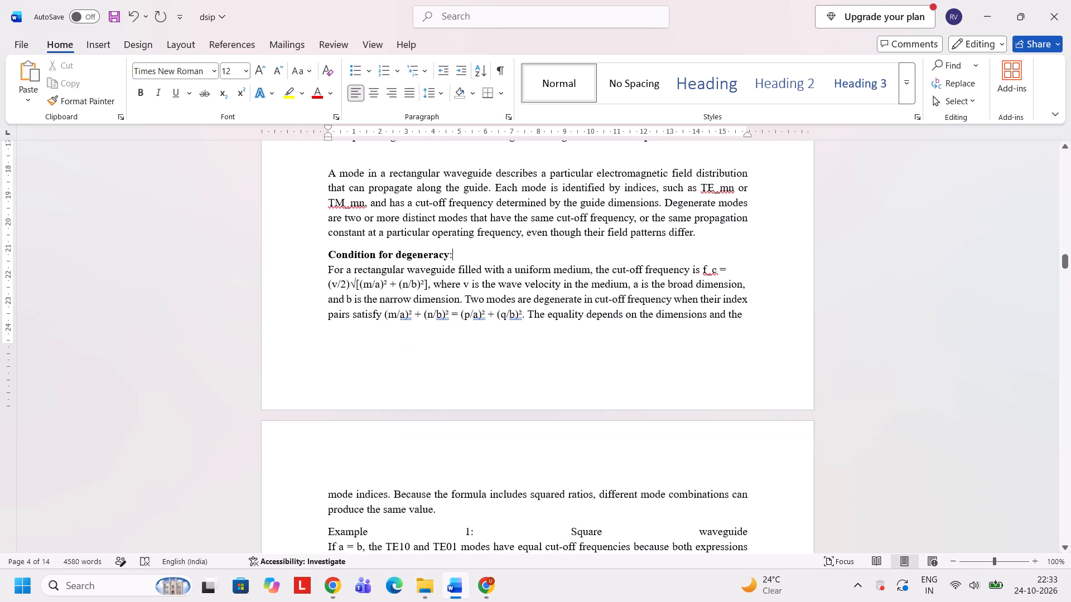
scroll(402, 308, "down", 9)
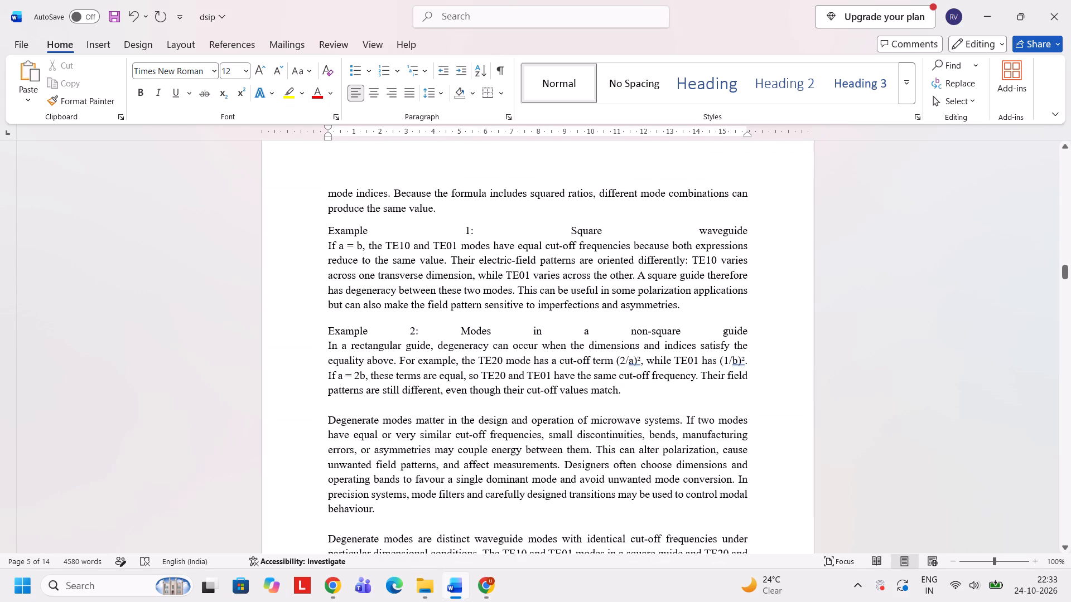
scroll(563, 235, "down", 2)
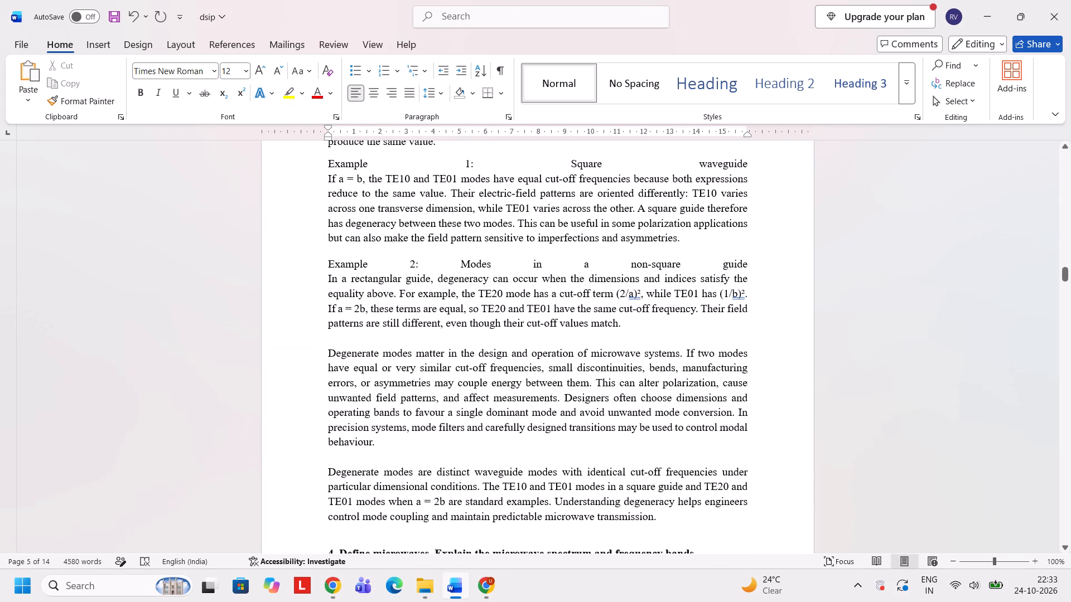
left_click_drag(771, 278, 768, 279)
left_click_drag(768, 279, 356, 260)
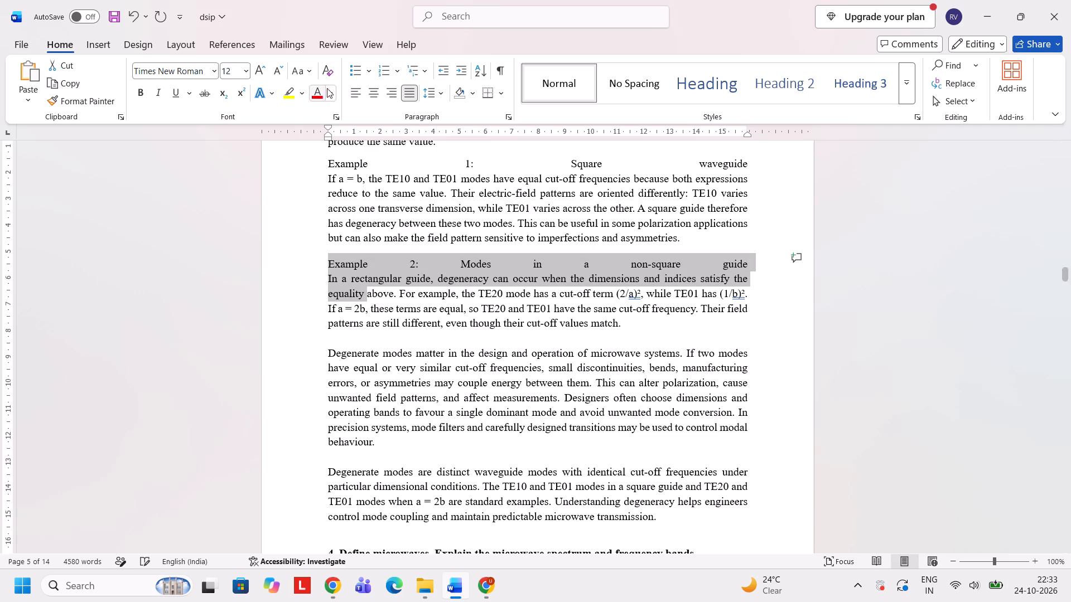
left_click(353, 88)
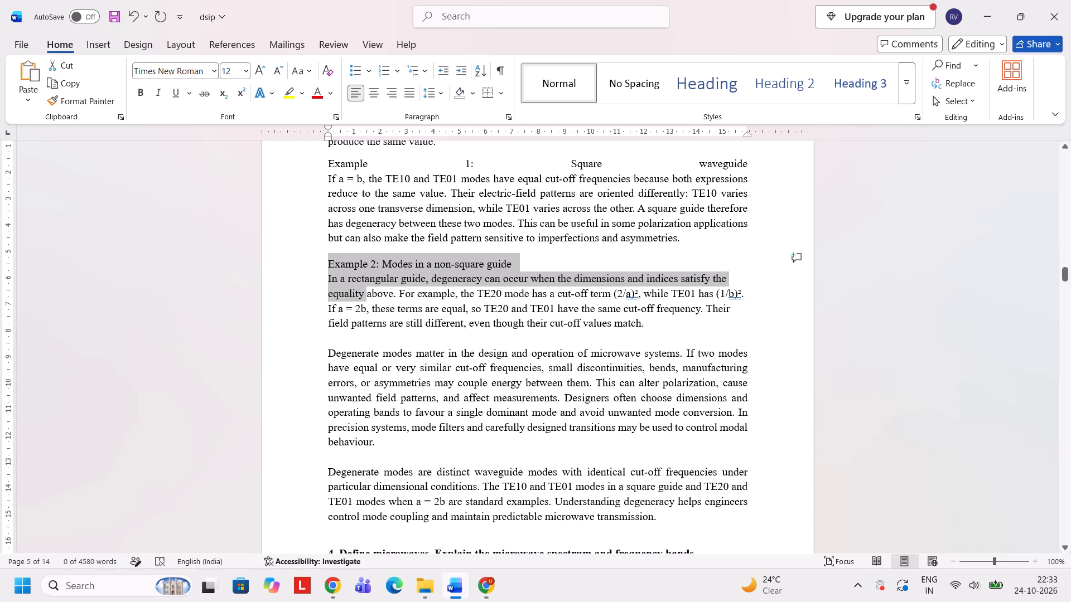
left_click(531, 269)
key("Return")
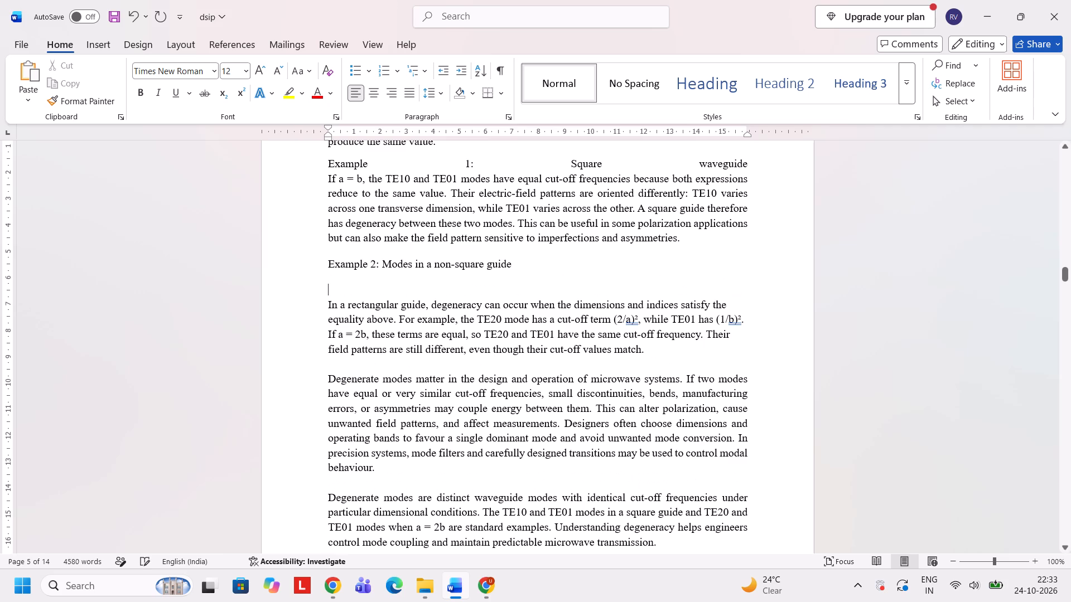
Justify the Example 2 body text and remove the blank line between it and the heading "Example 2: Modes in a non-square guide".
left_click_drag(645, 356, 322, 285)
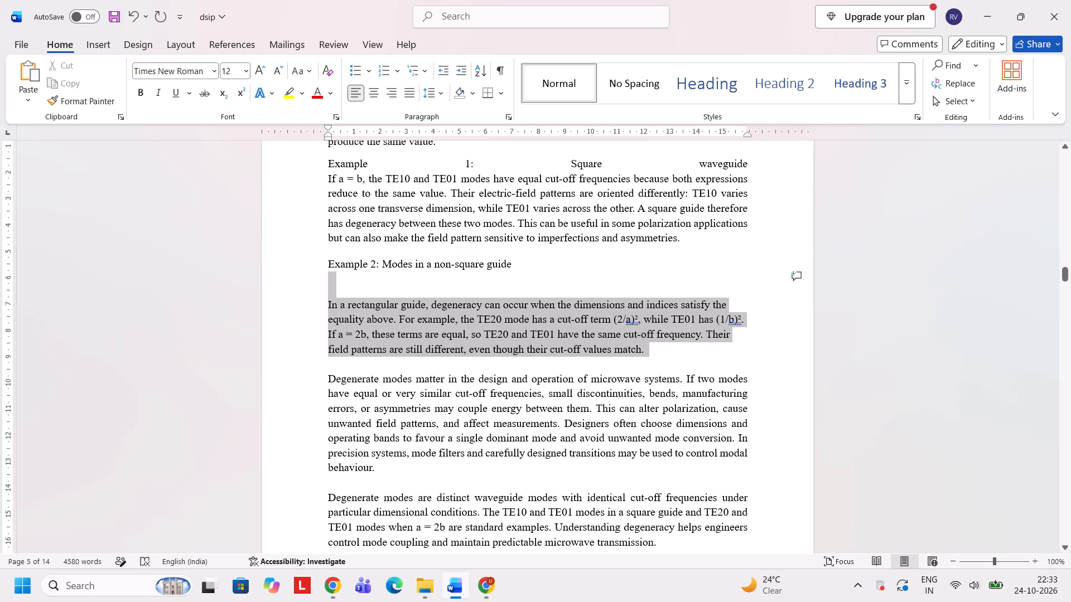
left_click_drag(322, 285, 323, 299)
left_click(404, 90)
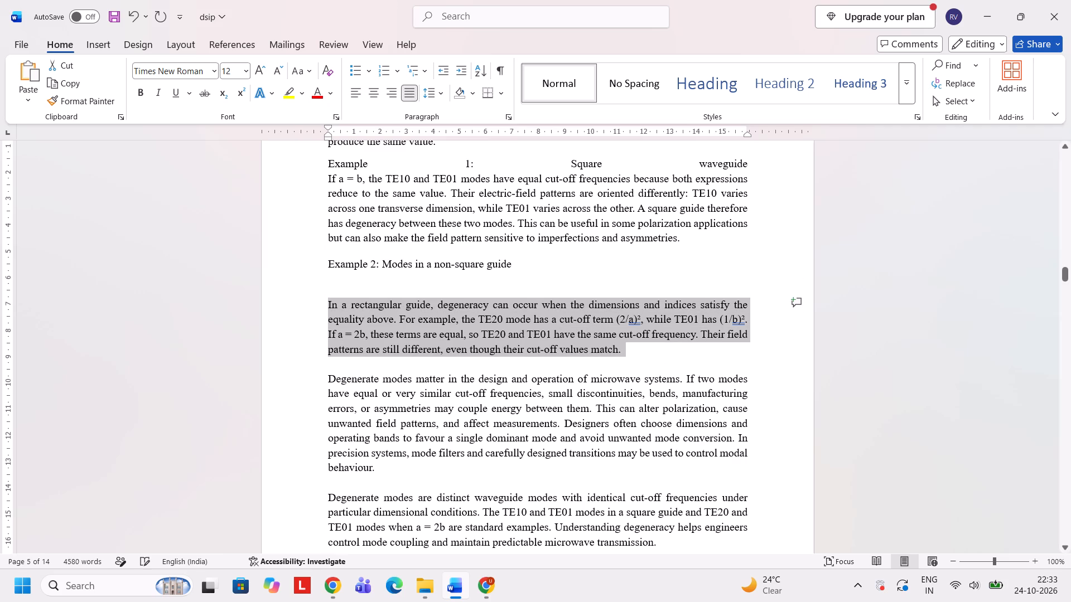
left_click(344, 275)
key("BackSpace")
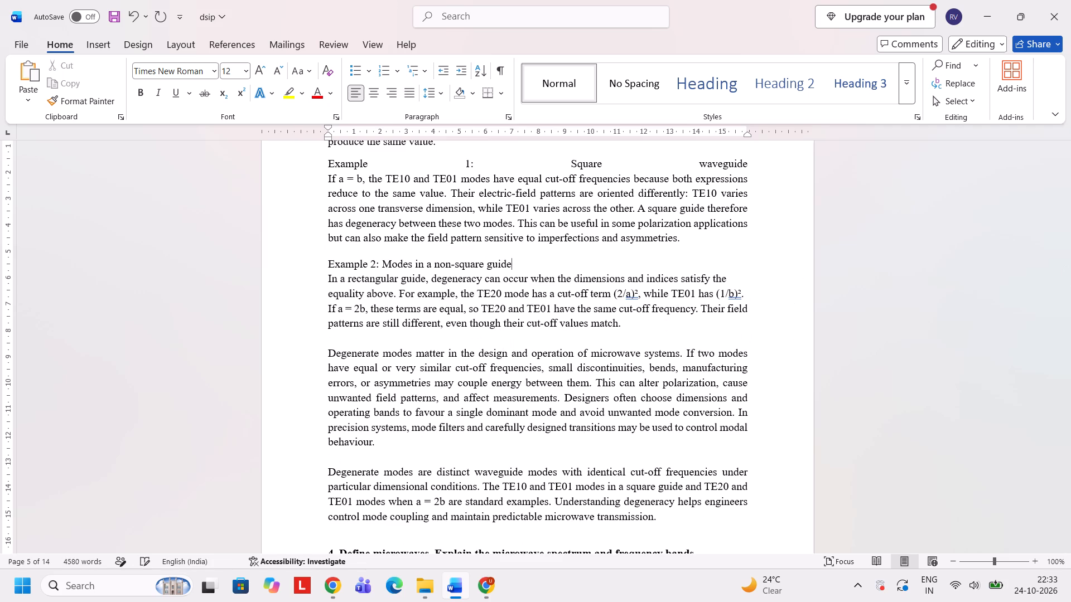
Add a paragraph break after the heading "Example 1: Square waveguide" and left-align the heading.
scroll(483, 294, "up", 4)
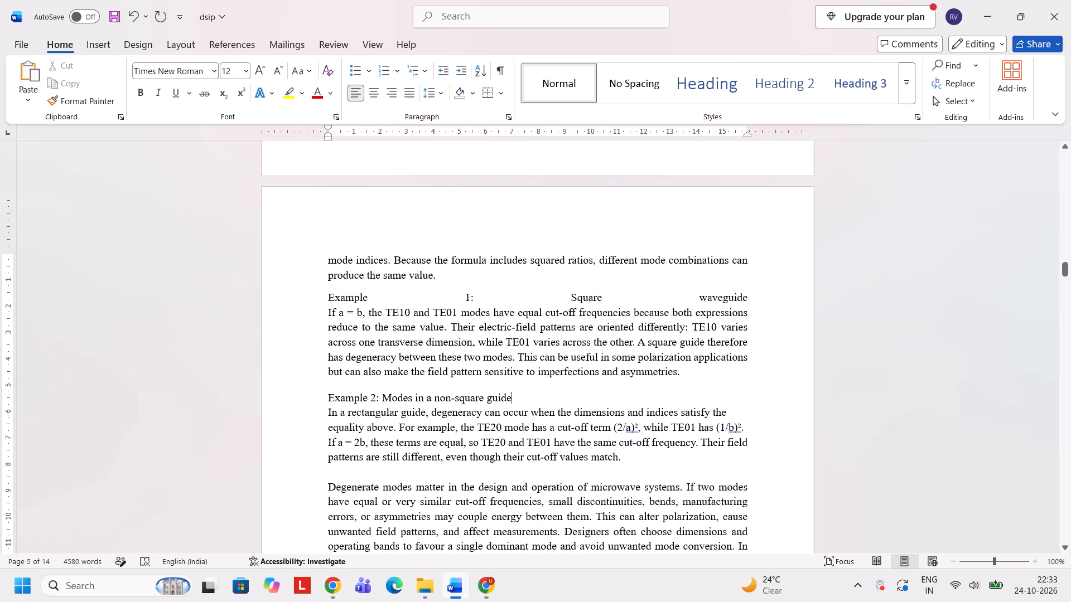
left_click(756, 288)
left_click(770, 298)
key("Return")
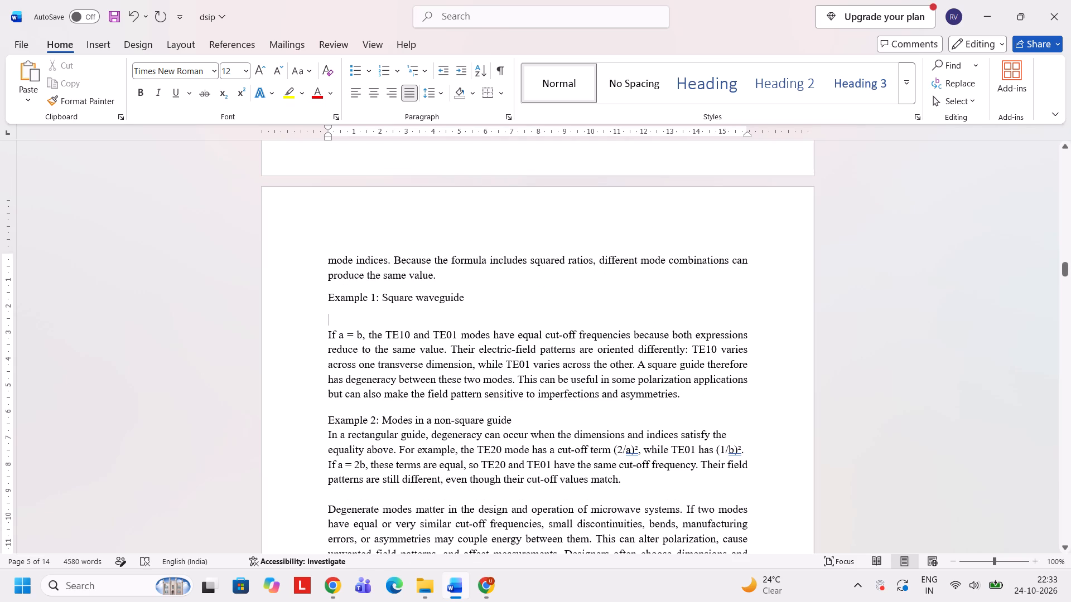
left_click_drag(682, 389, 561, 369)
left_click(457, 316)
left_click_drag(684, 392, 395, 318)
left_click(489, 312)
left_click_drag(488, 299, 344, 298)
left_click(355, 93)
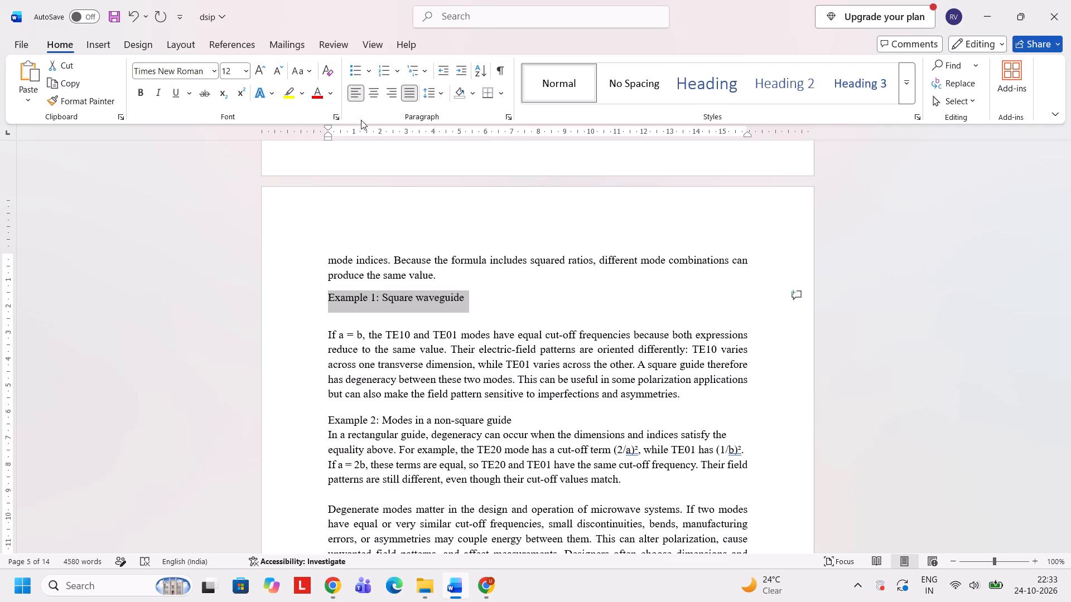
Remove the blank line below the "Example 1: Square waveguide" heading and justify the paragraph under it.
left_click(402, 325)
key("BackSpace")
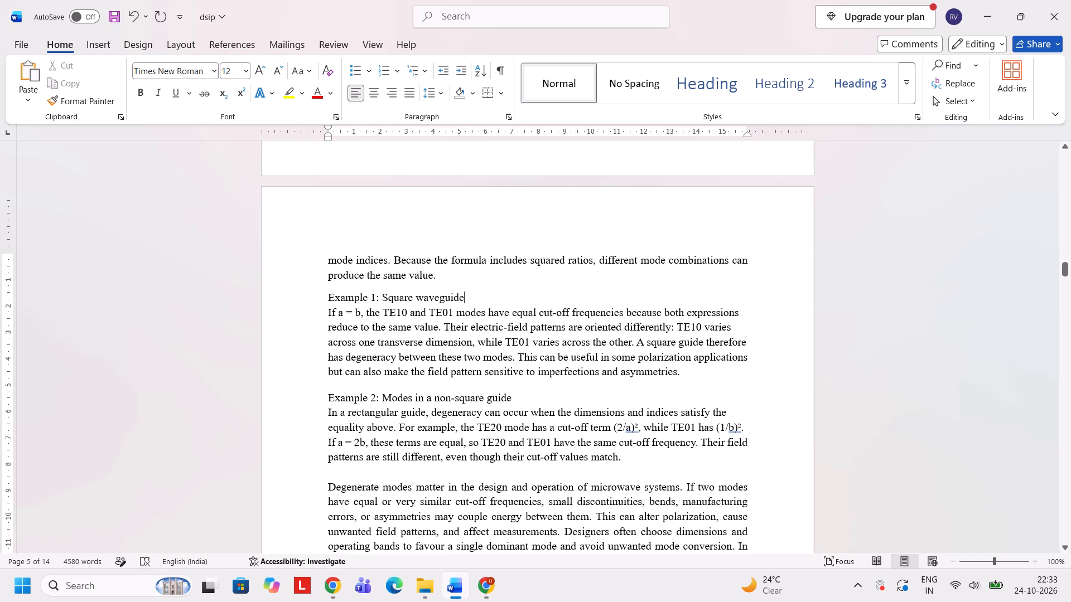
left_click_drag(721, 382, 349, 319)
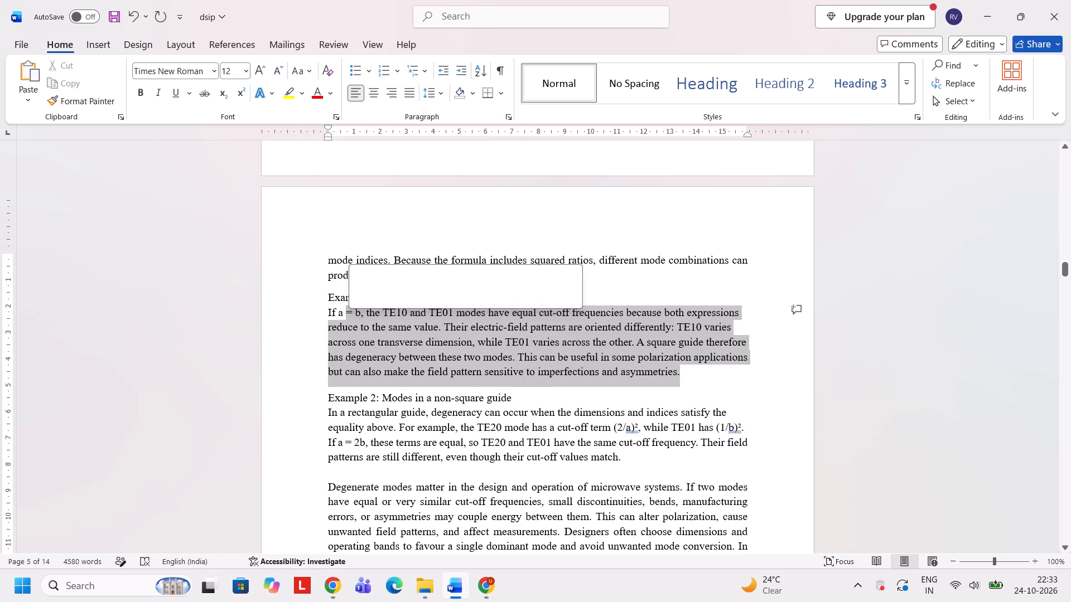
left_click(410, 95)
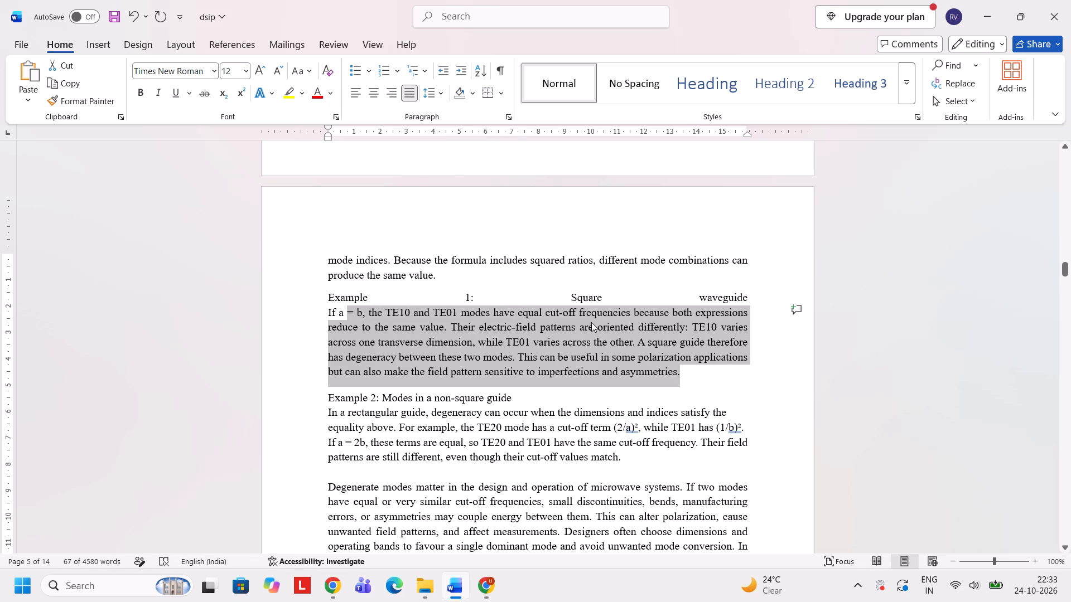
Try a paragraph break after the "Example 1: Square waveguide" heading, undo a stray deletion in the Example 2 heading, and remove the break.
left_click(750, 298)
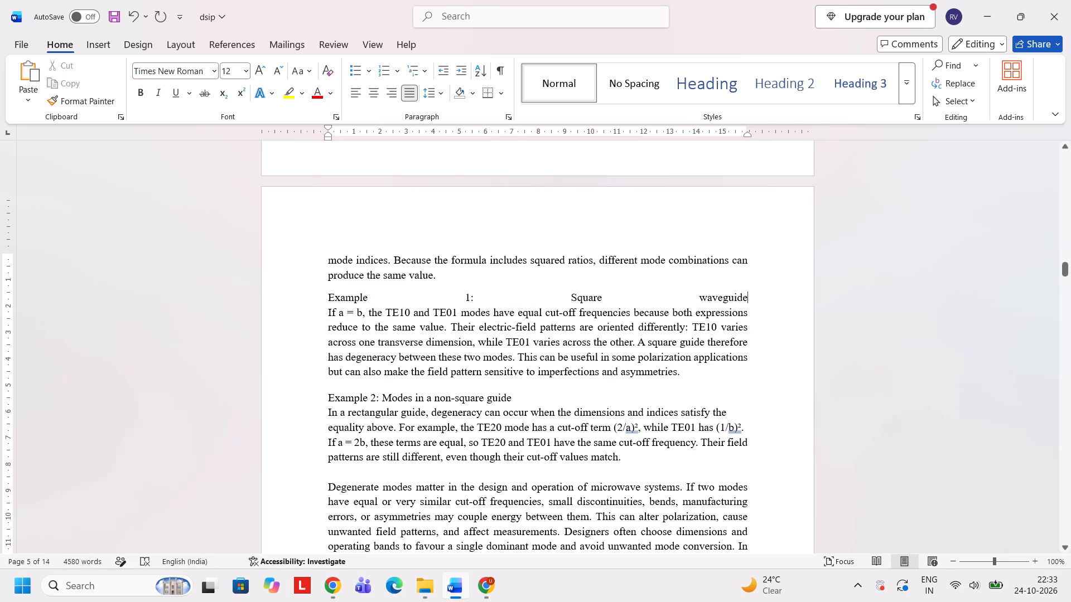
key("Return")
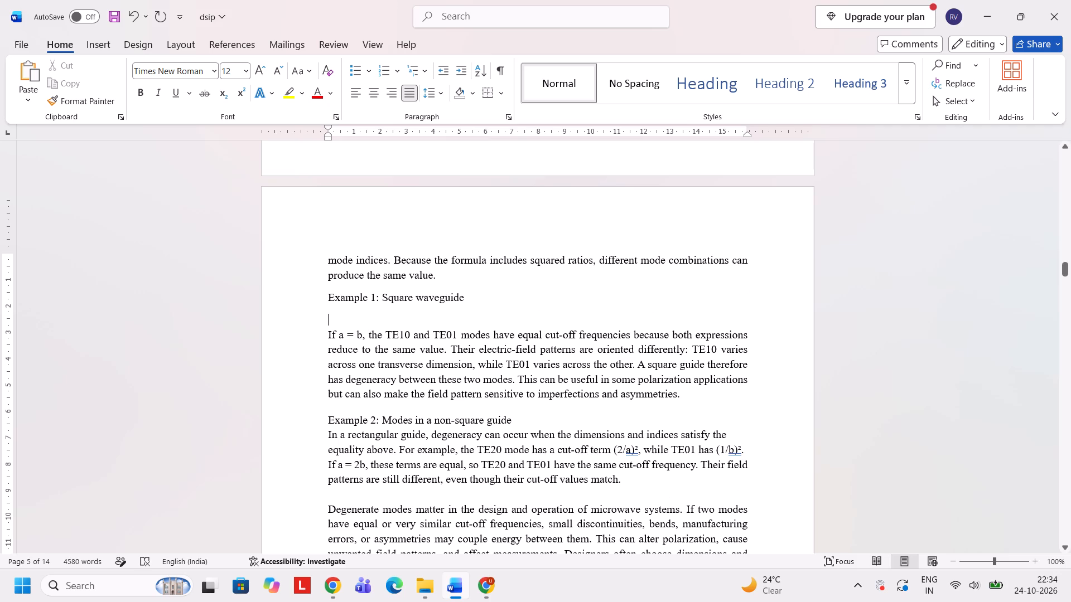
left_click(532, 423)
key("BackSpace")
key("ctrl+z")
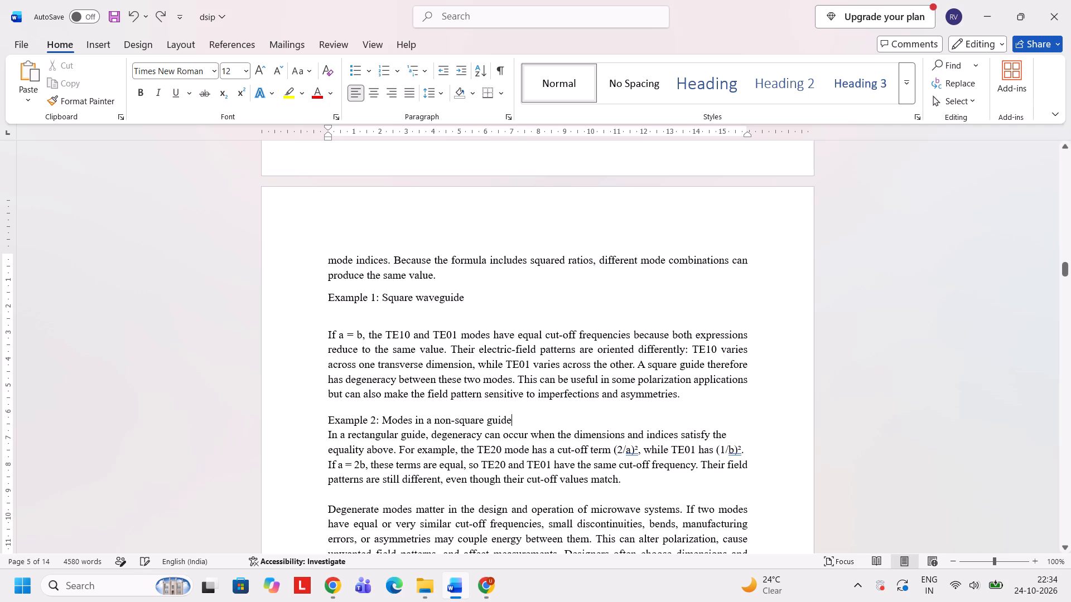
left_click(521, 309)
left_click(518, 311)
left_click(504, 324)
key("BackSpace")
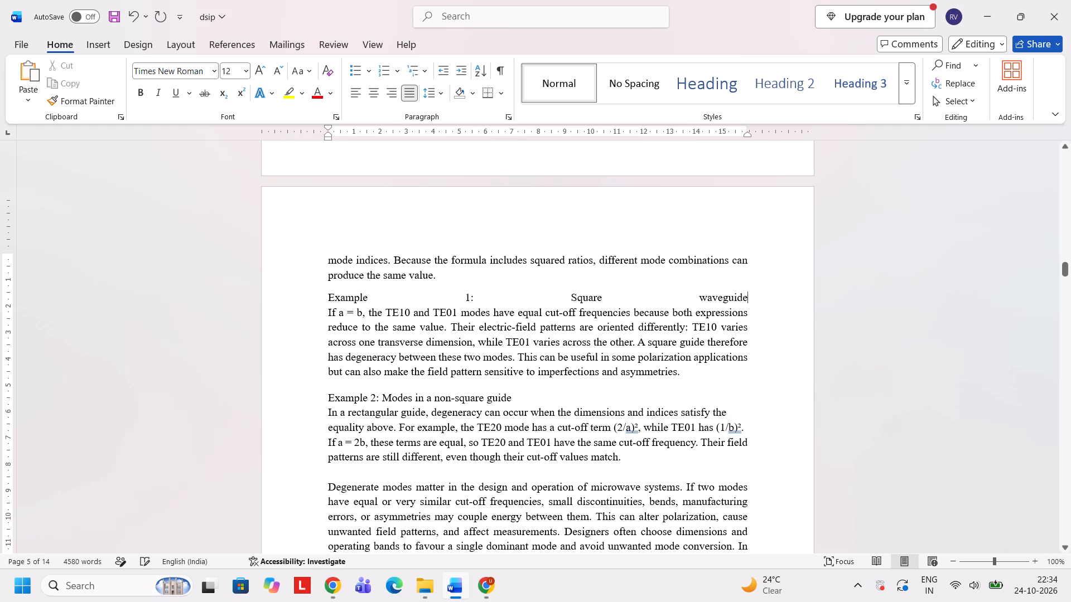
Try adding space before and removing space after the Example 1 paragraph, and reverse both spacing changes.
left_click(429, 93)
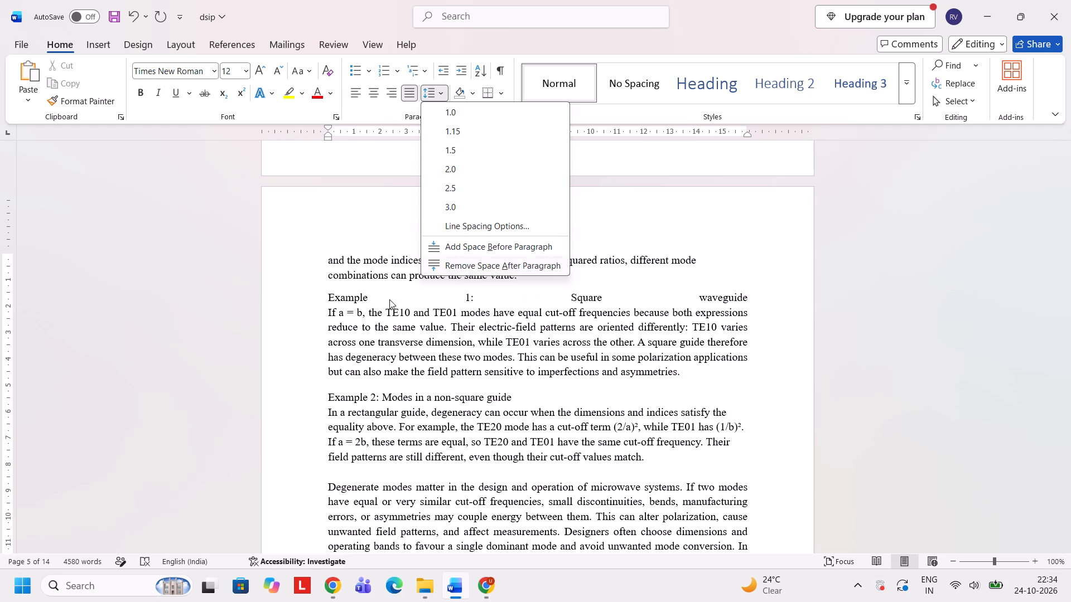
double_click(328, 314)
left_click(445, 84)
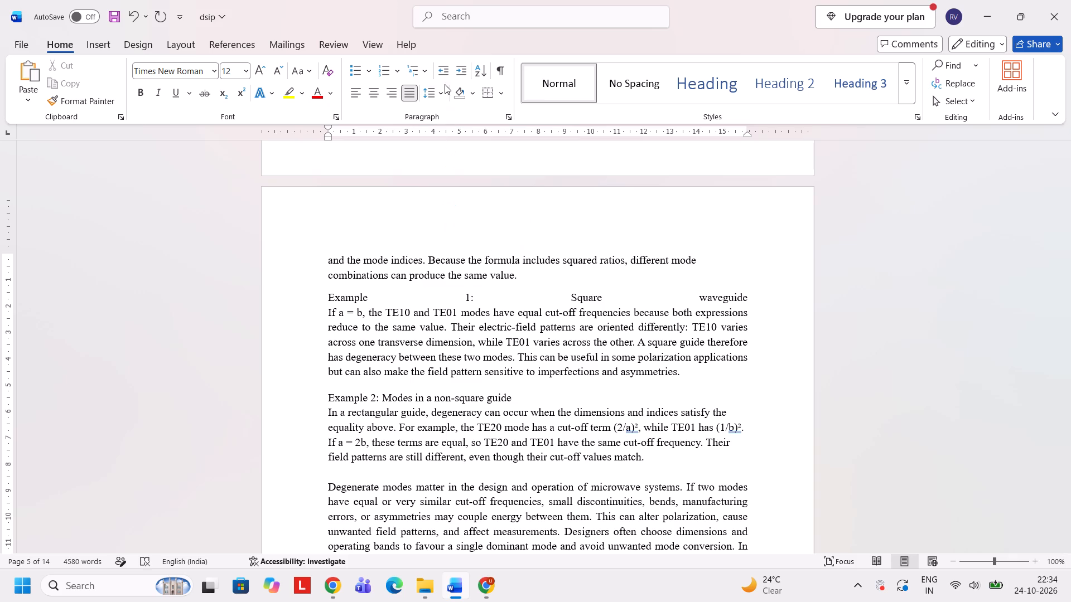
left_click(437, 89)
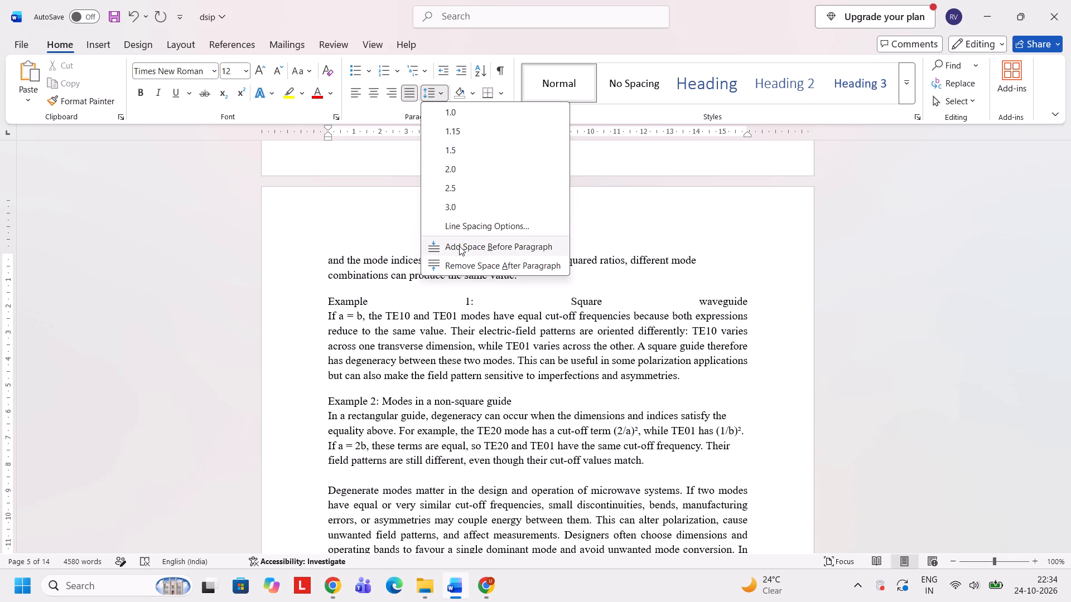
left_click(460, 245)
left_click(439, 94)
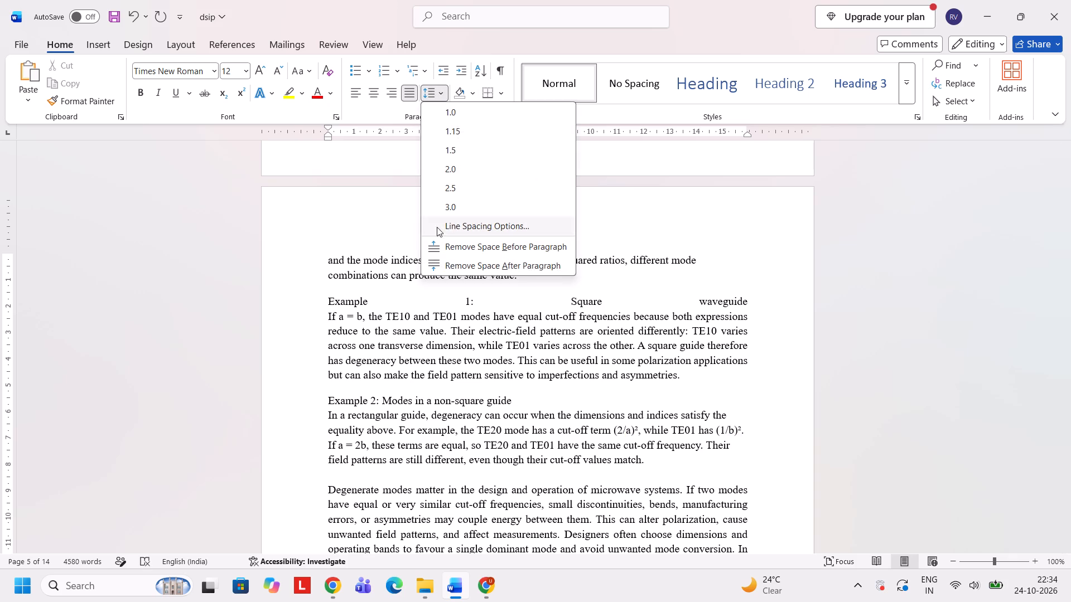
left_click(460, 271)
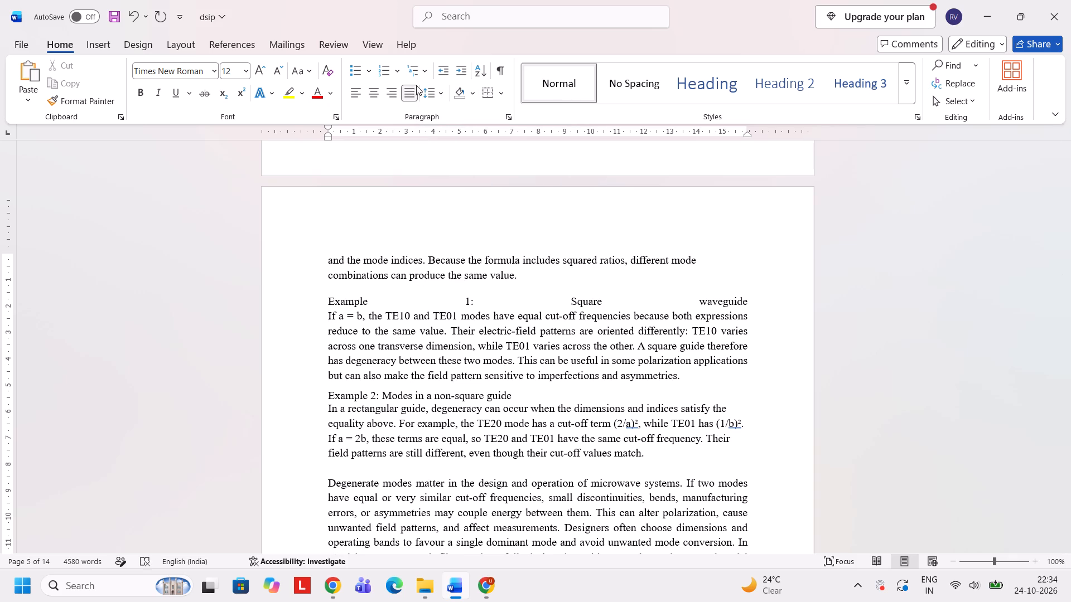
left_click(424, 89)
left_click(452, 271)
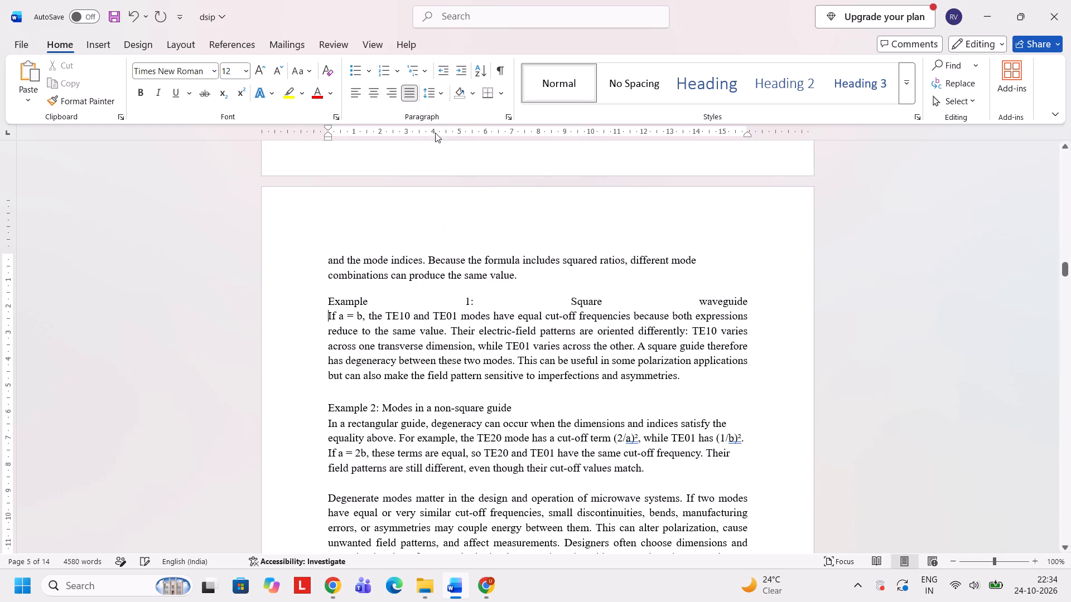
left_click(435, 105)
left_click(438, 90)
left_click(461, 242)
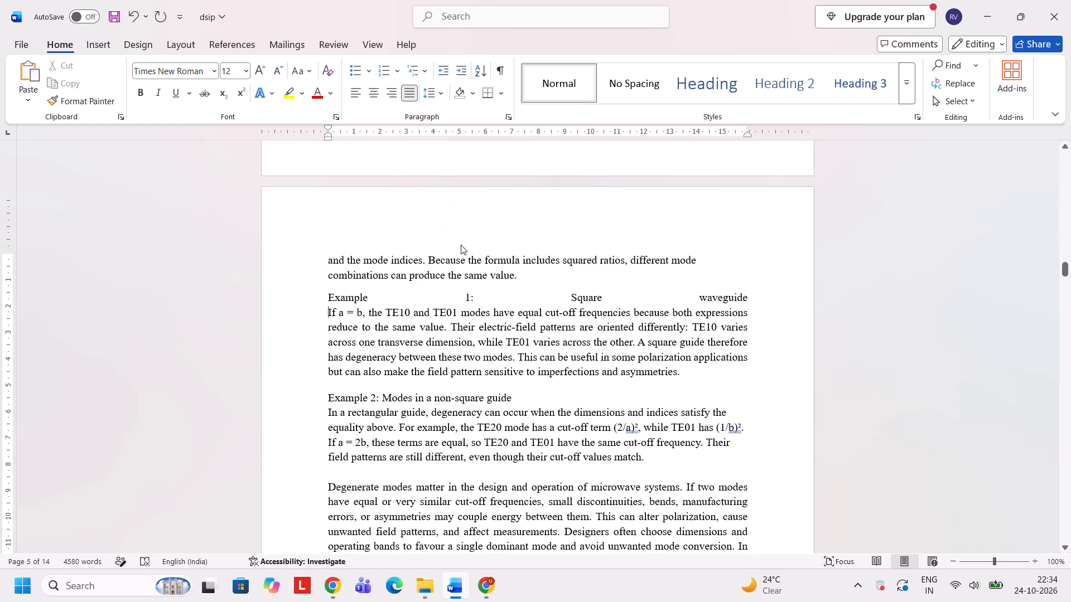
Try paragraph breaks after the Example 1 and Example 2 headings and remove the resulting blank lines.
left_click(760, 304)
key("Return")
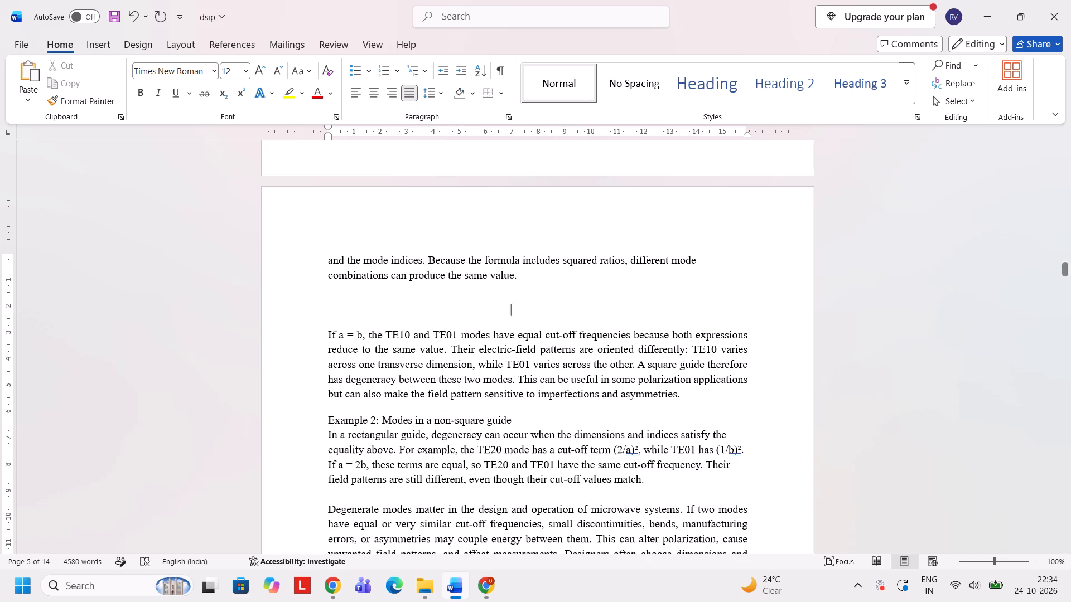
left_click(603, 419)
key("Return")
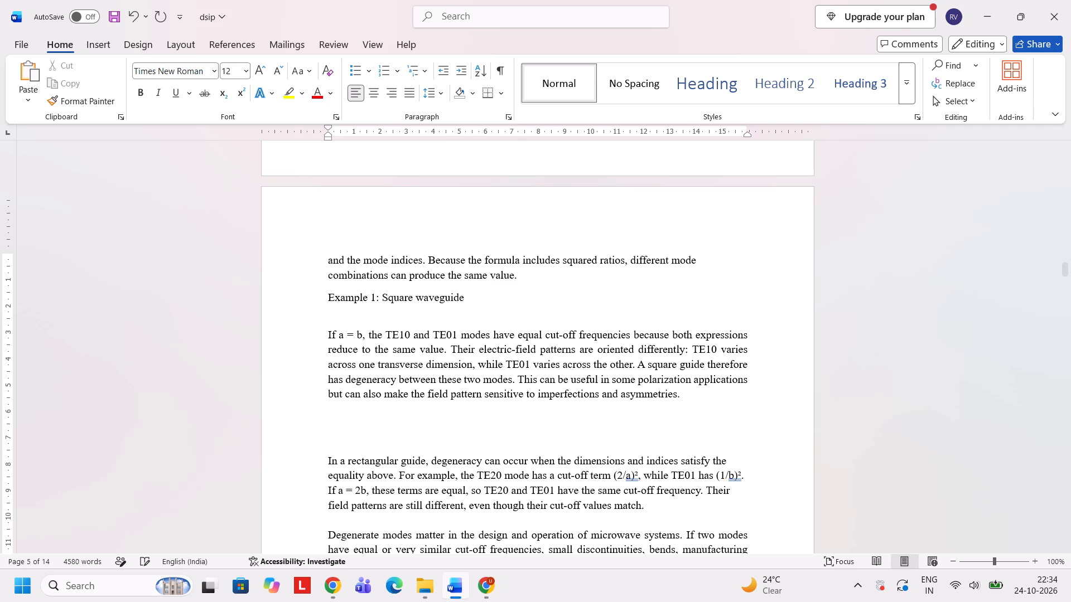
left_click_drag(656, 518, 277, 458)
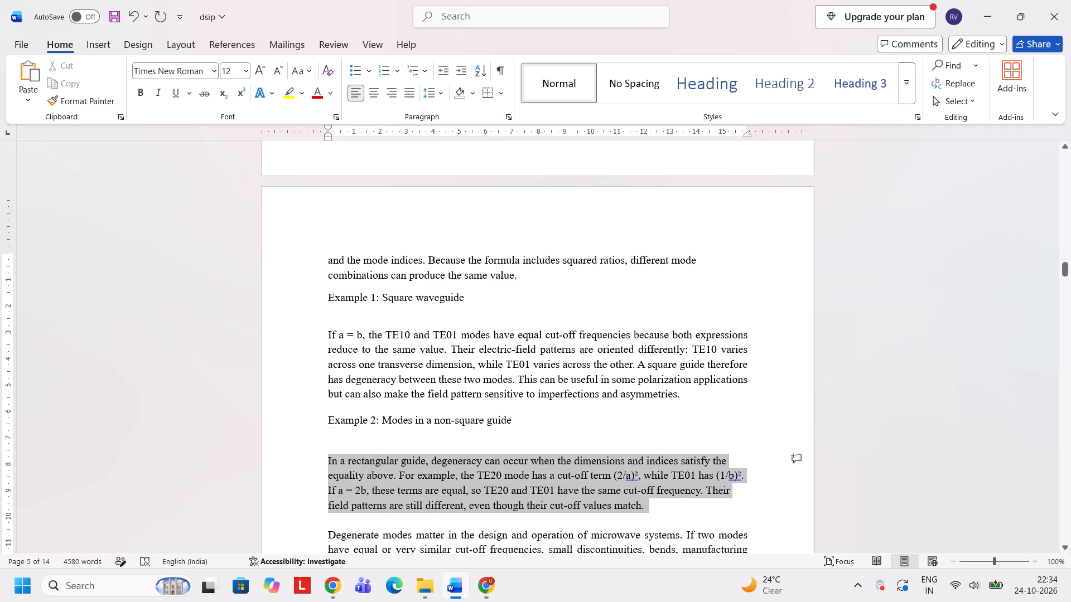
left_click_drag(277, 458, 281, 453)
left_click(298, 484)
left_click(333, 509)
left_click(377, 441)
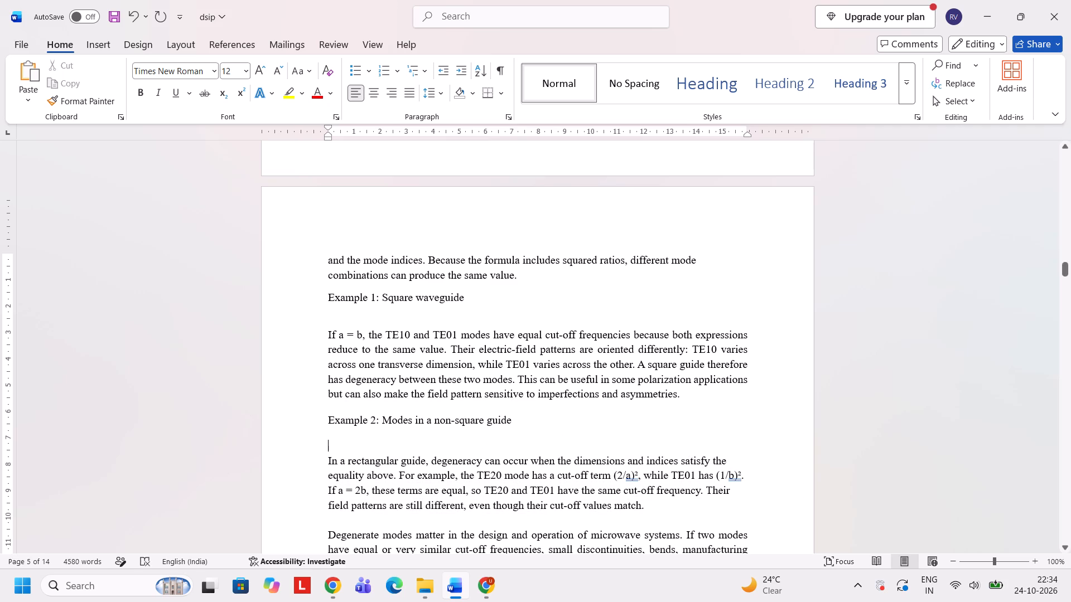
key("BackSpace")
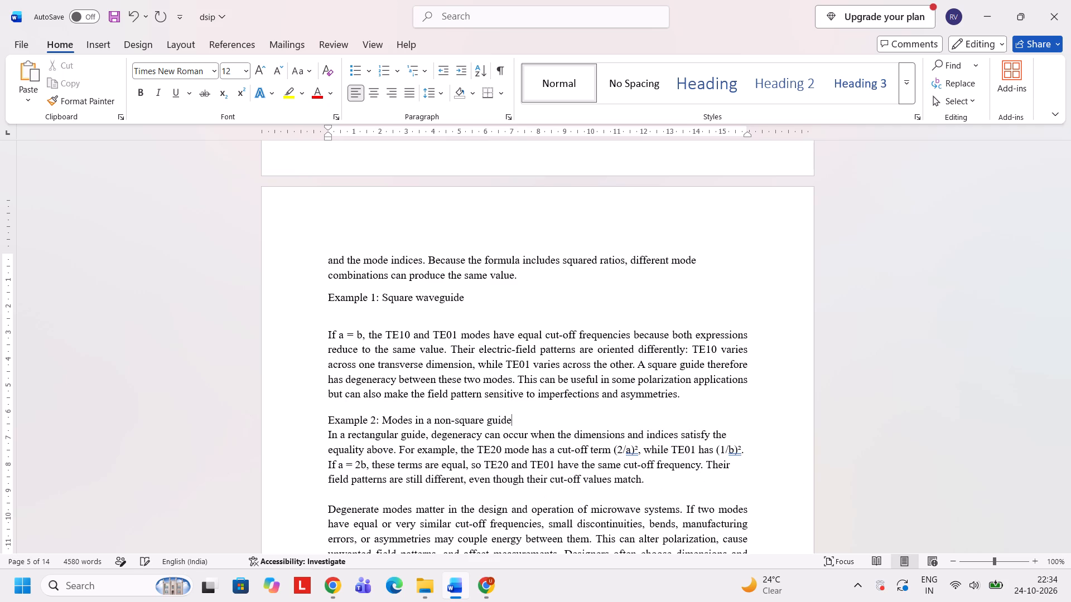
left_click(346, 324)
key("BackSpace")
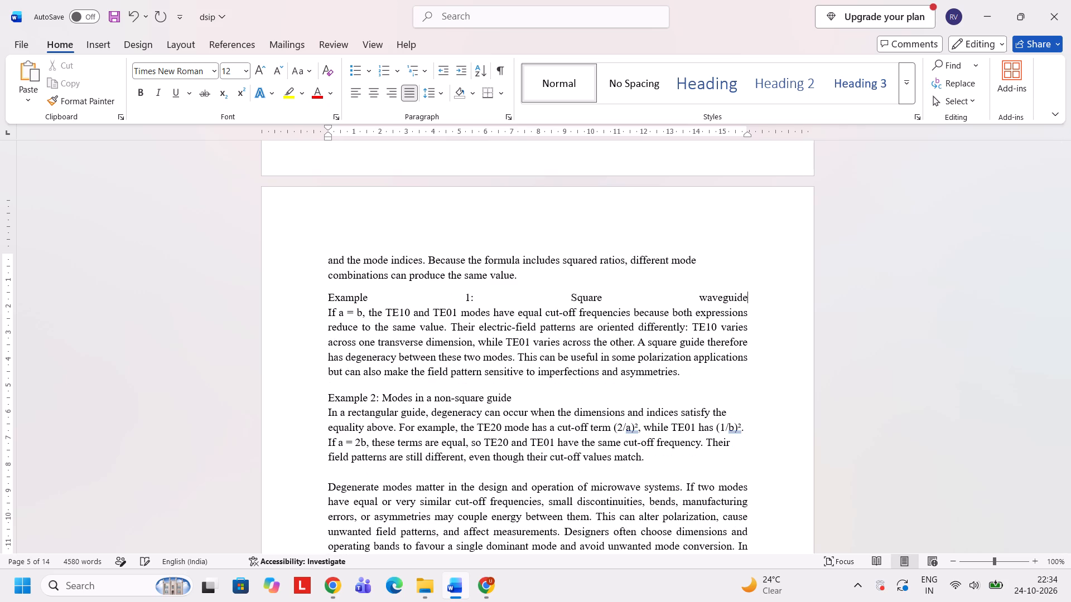
Close the stretched gaps in the Example 1 heading so it reads "Example-1:Square-waveguide".
left_click(465, 300)
key("BackSpace")
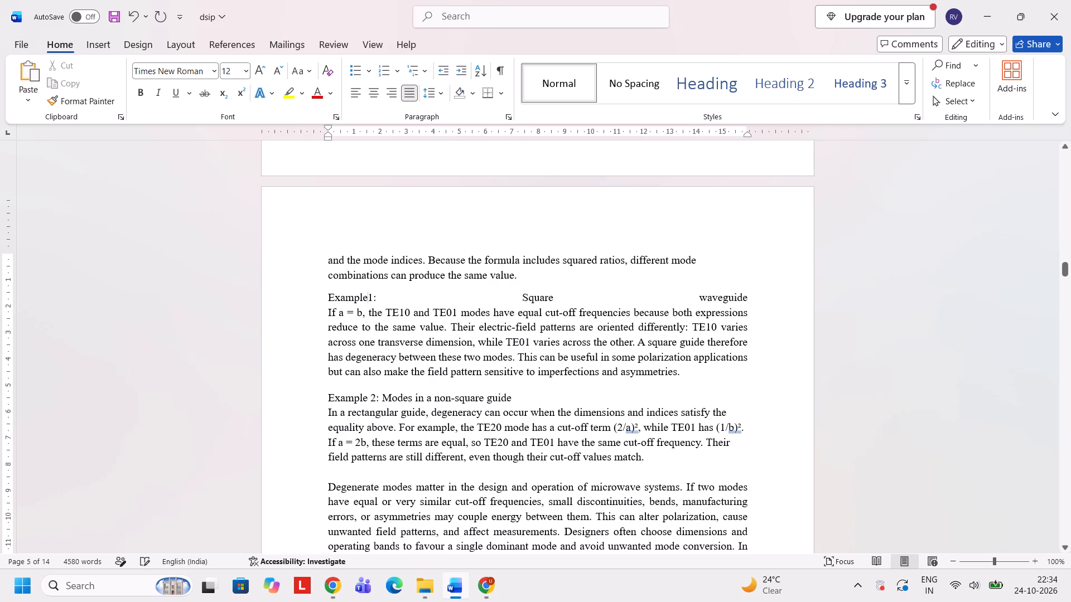
key("minus")
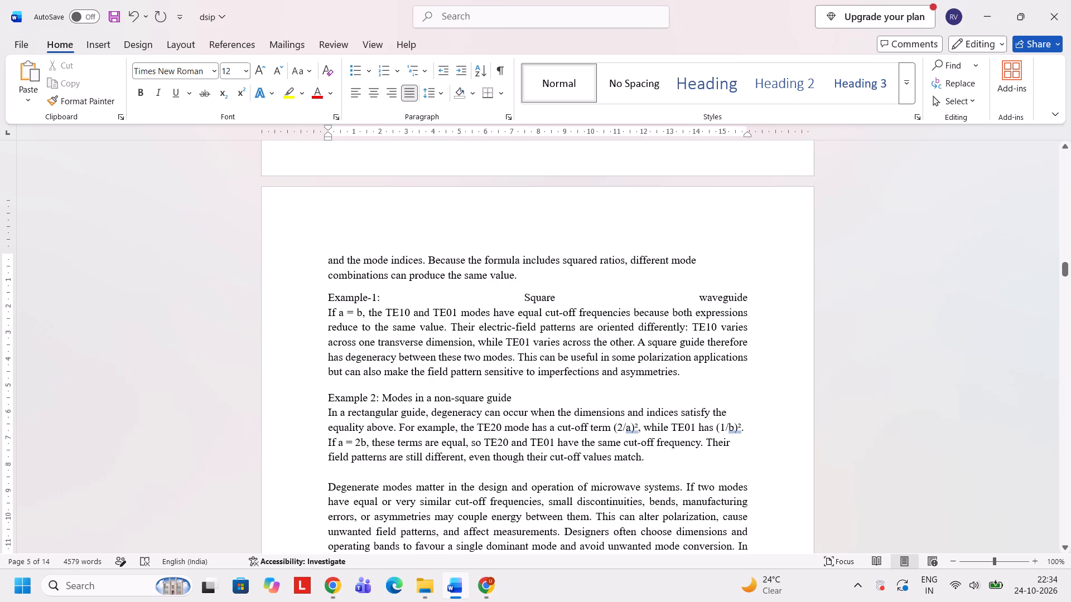
left_click(521, 300)
key("BackSpace")
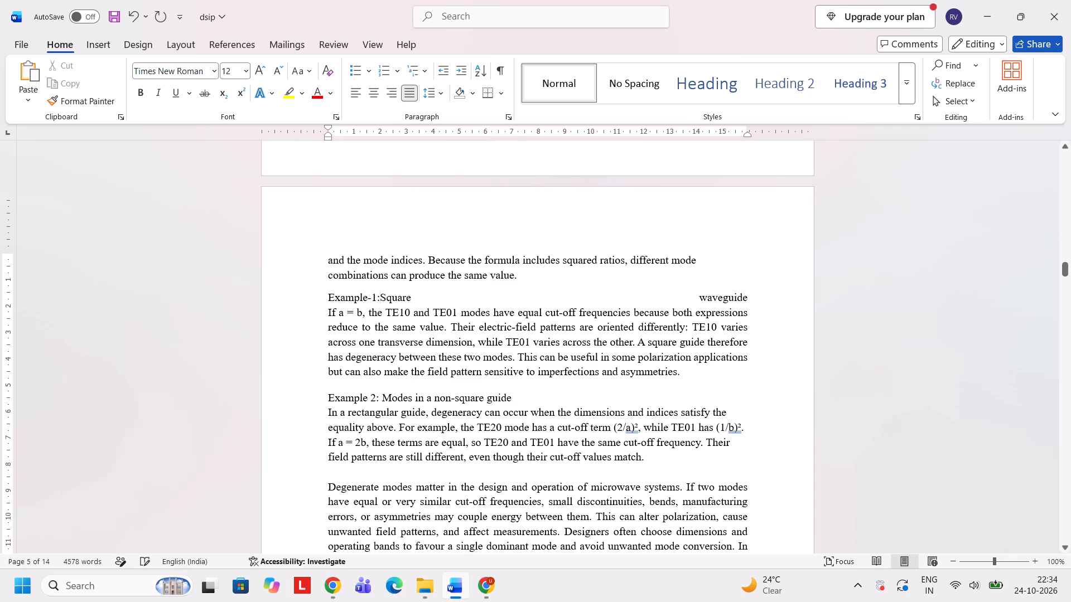
left_click(701, 299)
key("BackSpace")
key("minus")
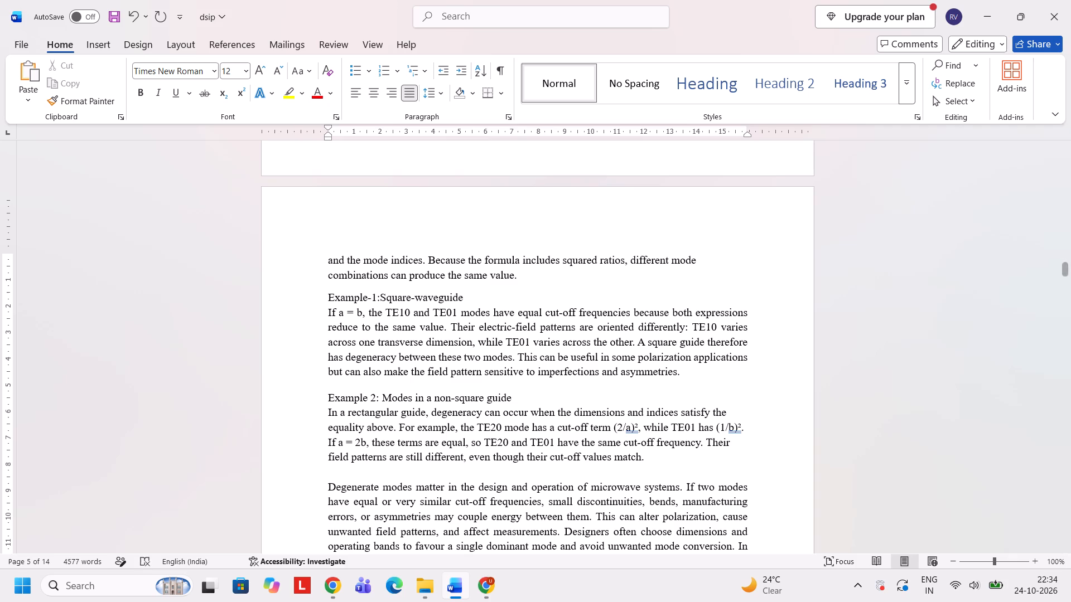
Delete the "Conclusion" subheading in the question 4 answer and insert a paragraph break before the closing paragraph.
scroll(576, 394, "down", 4)
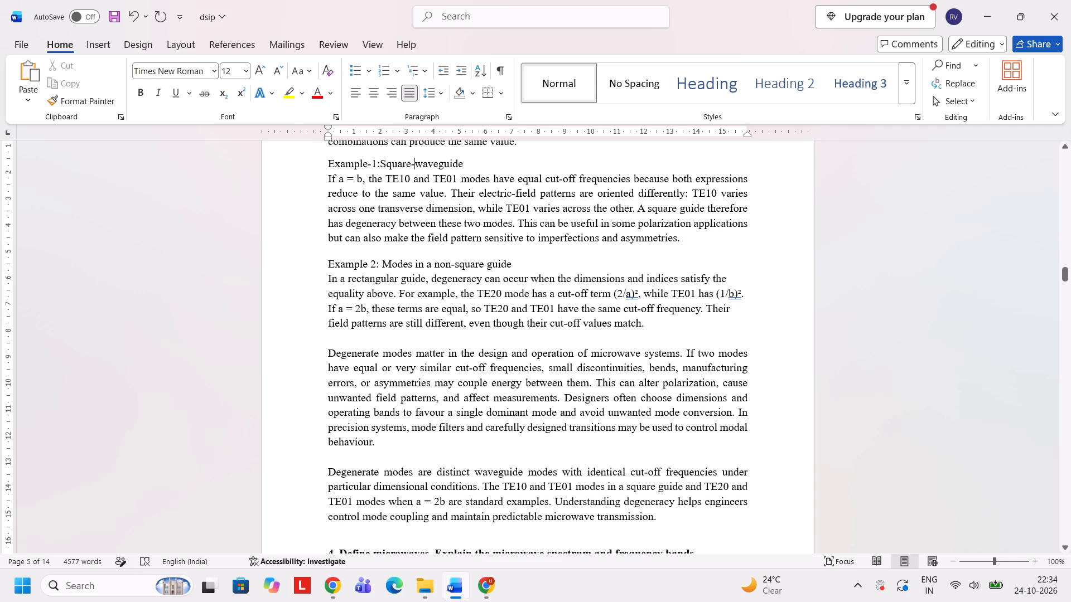
scroll(576, 394, "down", 5)
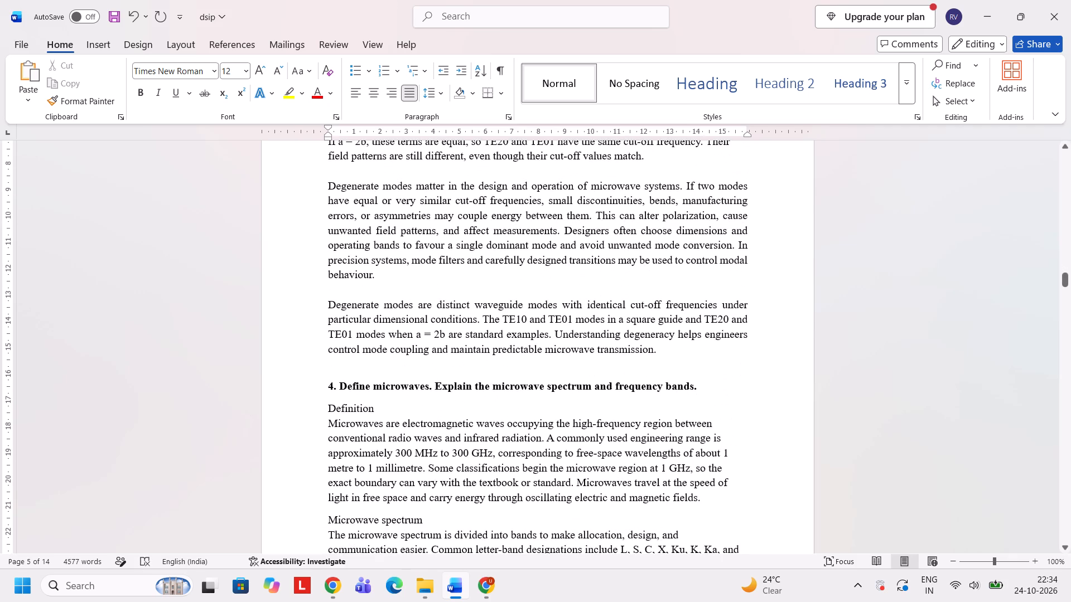
scroll(576, 394, "down", 6)
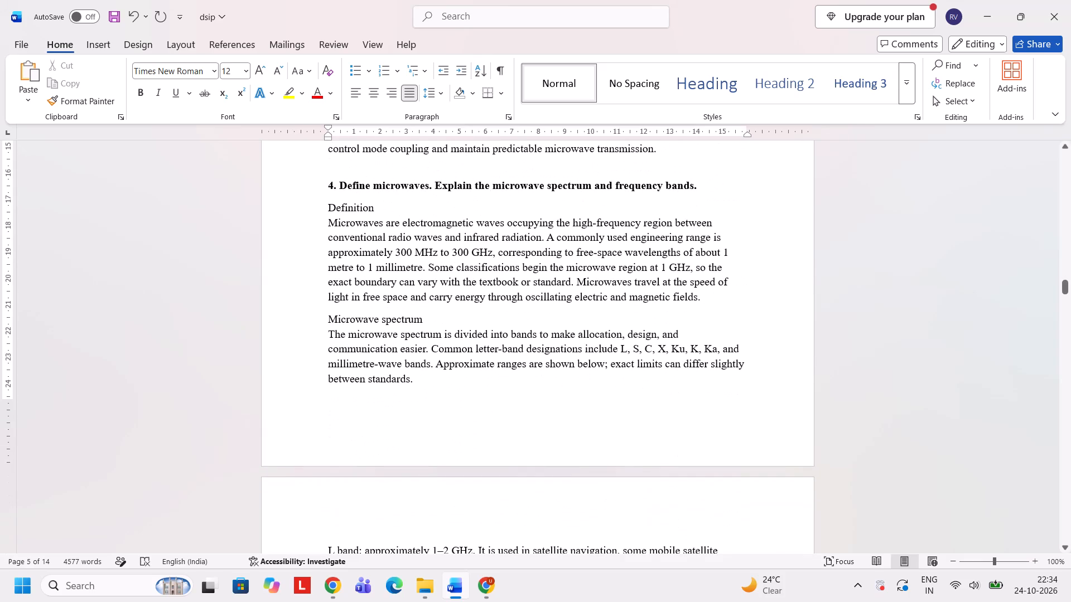
scroll(576, 394, "down", 8)
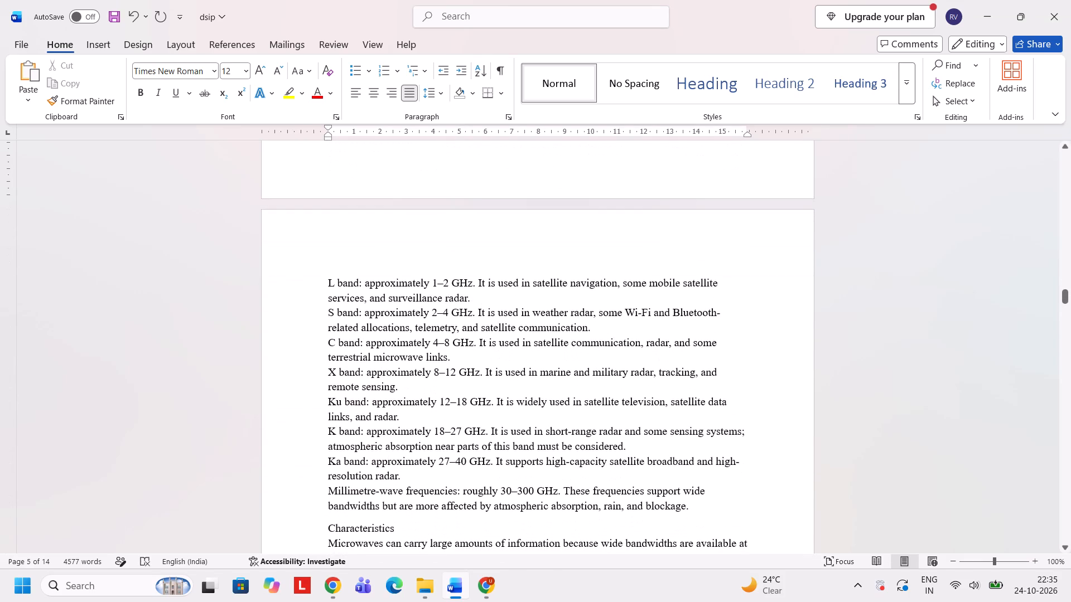
scroll(574, 385, "down", 3)
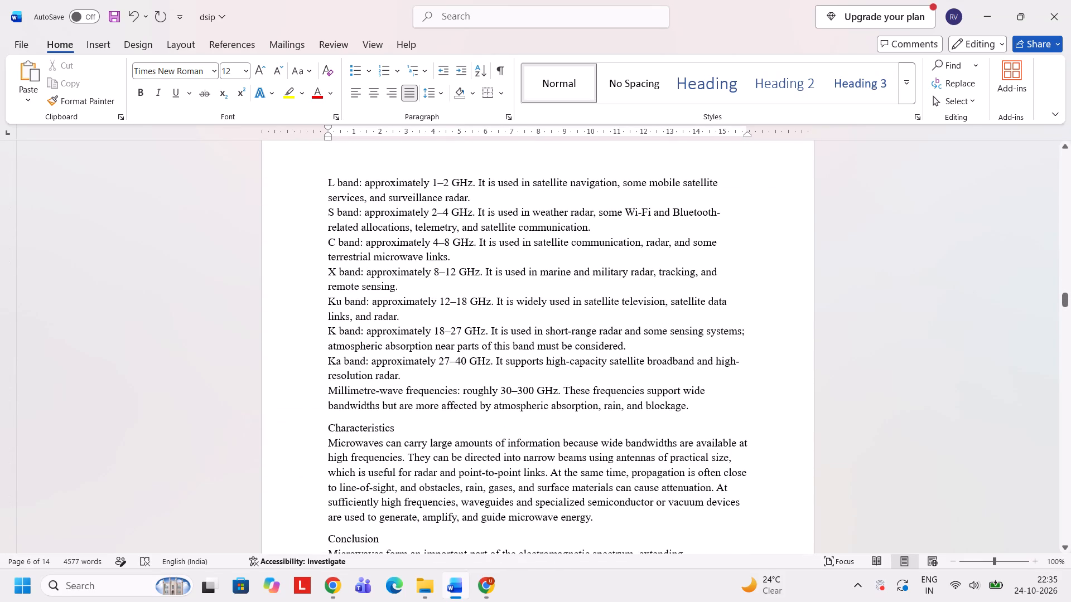
scroll(682, 401, "down", 4)
left_click(392, 407)
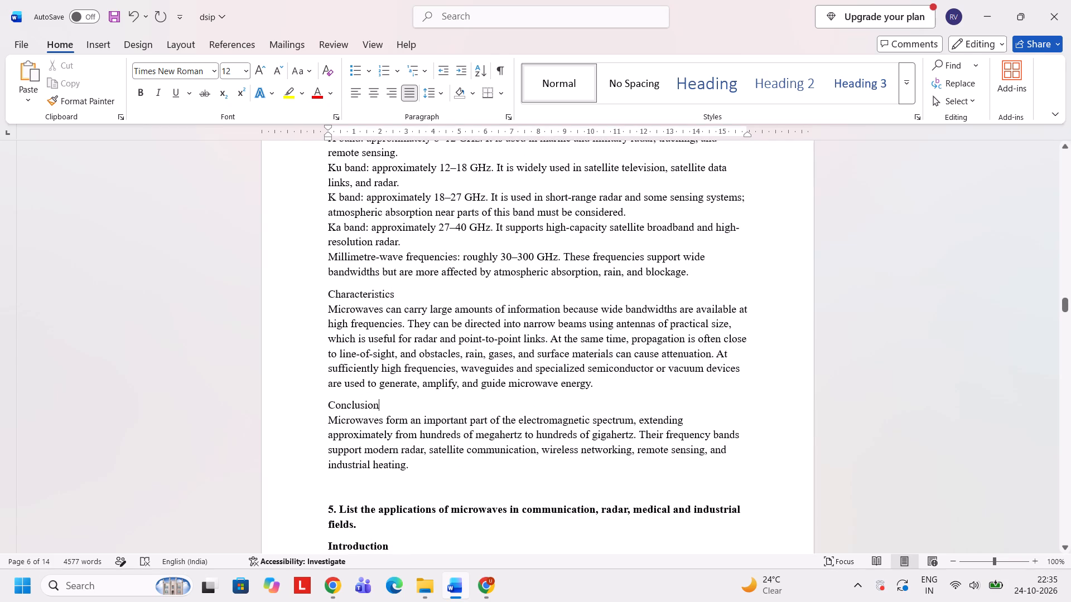
key("BackSpace")
key("BackSpace")
key("BackSpace")
key("BackSpace")
key("BackSpace")
key("BackSpace")
key("BackSpace")
key("BackSpace")
key("BackSpace")
key("BackSpace")
key("BackSpace")
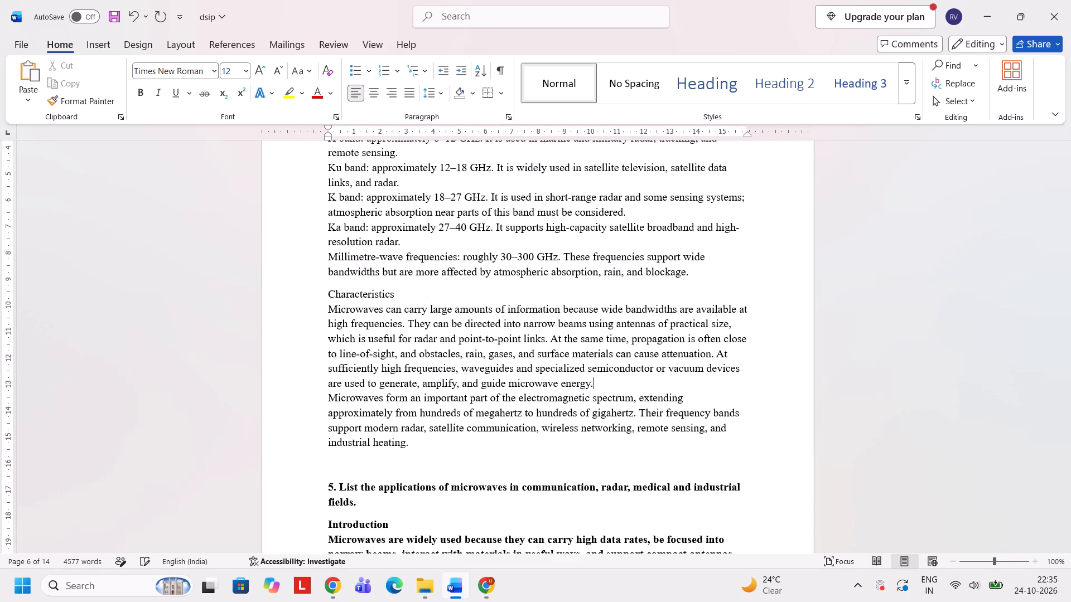
key("Return")
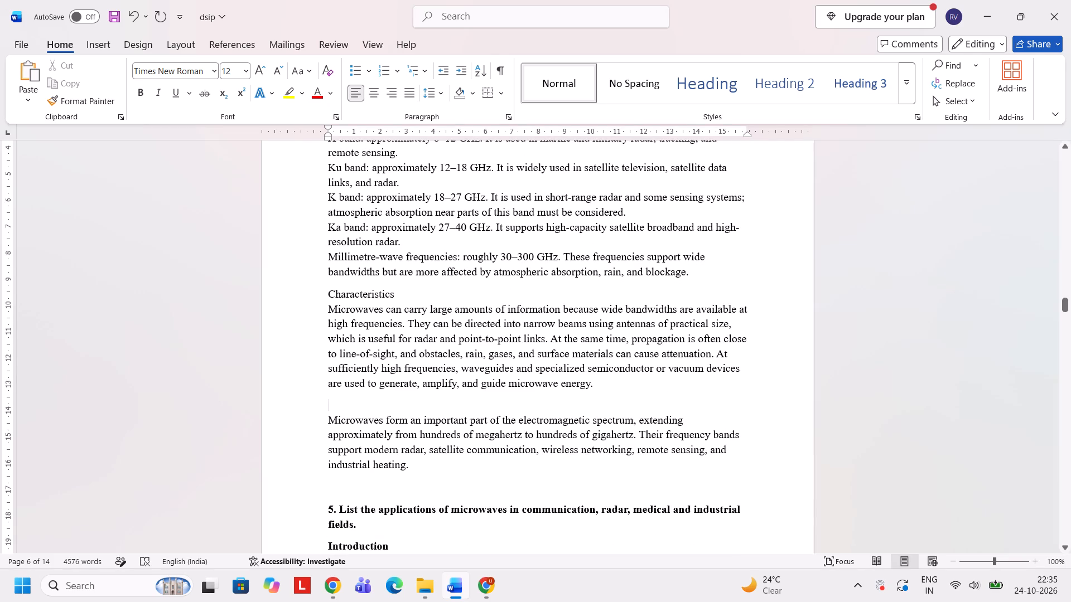
Open the line and paragraph spacing choices for the blank line above question 4's closing paragraph.
left_click(443, 94)
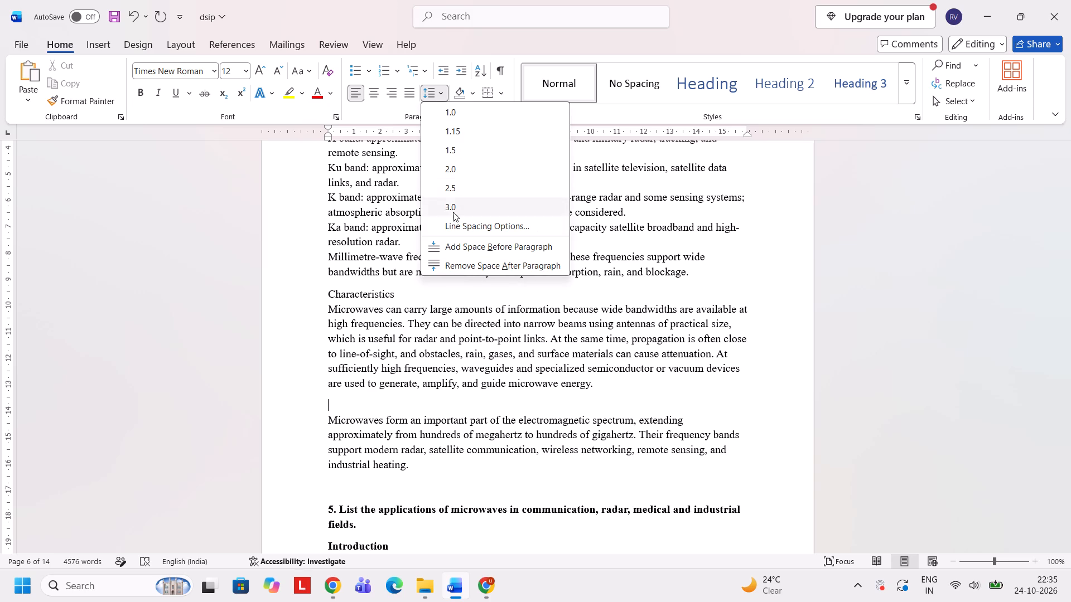
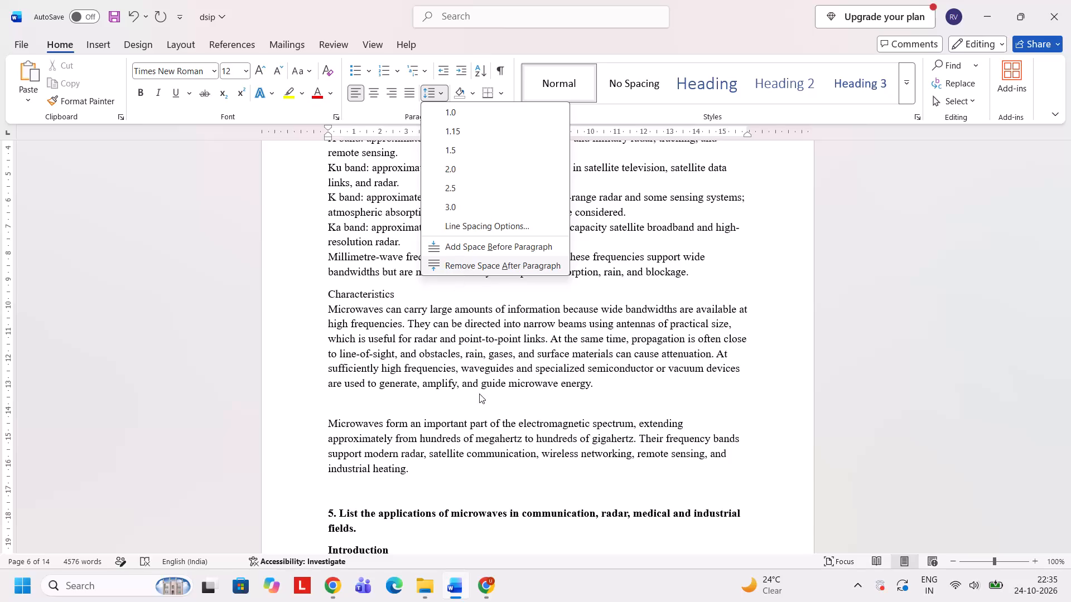
Remove the space after the Characteristics paragraph in the question 4 answer.
left_click(606, 383)
left_click(609, 382)
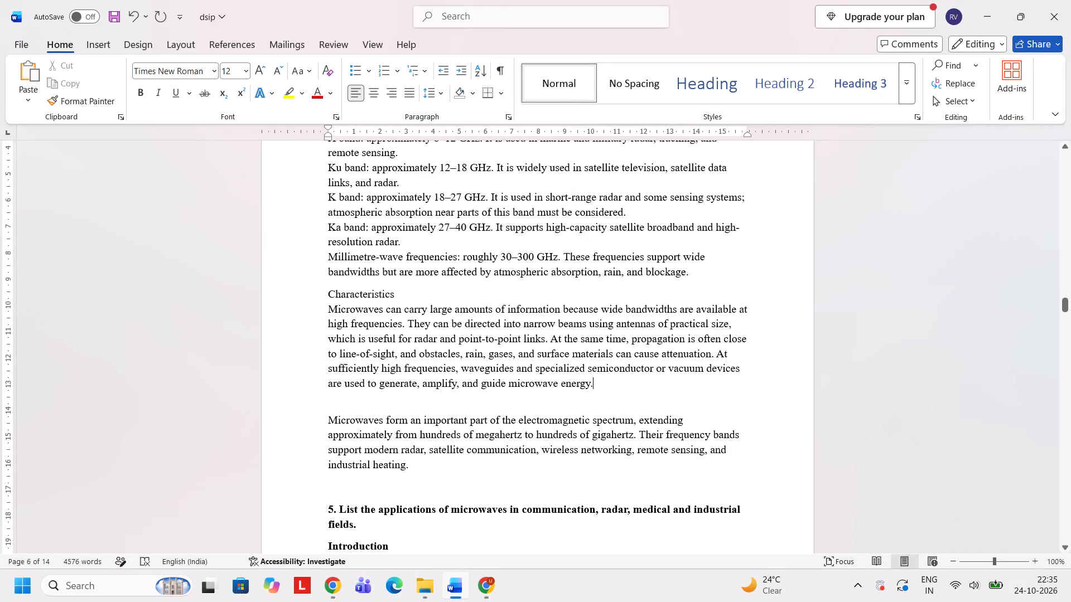
left_click(438, 94)
left_click(452, 261)
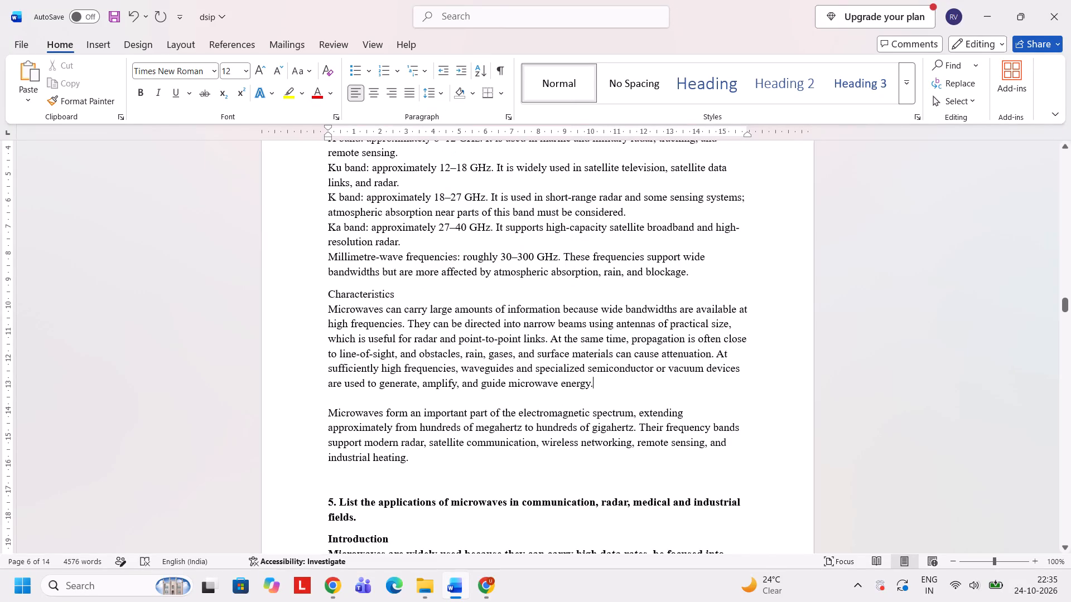
left_click(431, 394)
Delete the "Definition" subheading text at the start of the question 4 answer.
scroll(431, 394, "up", 2)
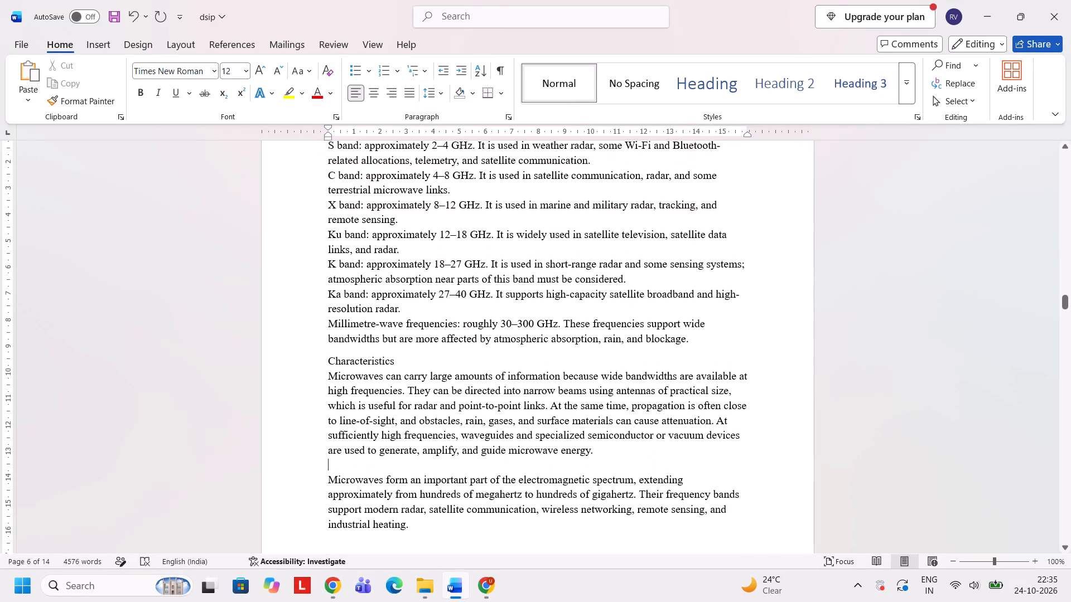
left_click(435, 358)
scroll(435, 358, "up", 14)
scroll(435, 358, "down", 5)
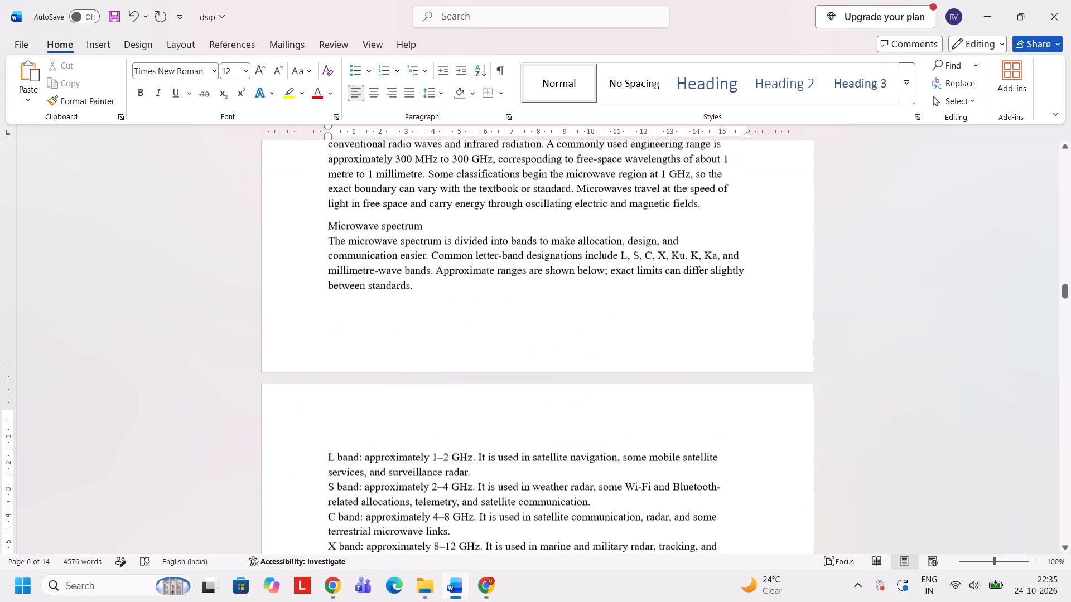
scroll(435, 358, "down", 5)
scroll(435, 358, "up", 9)
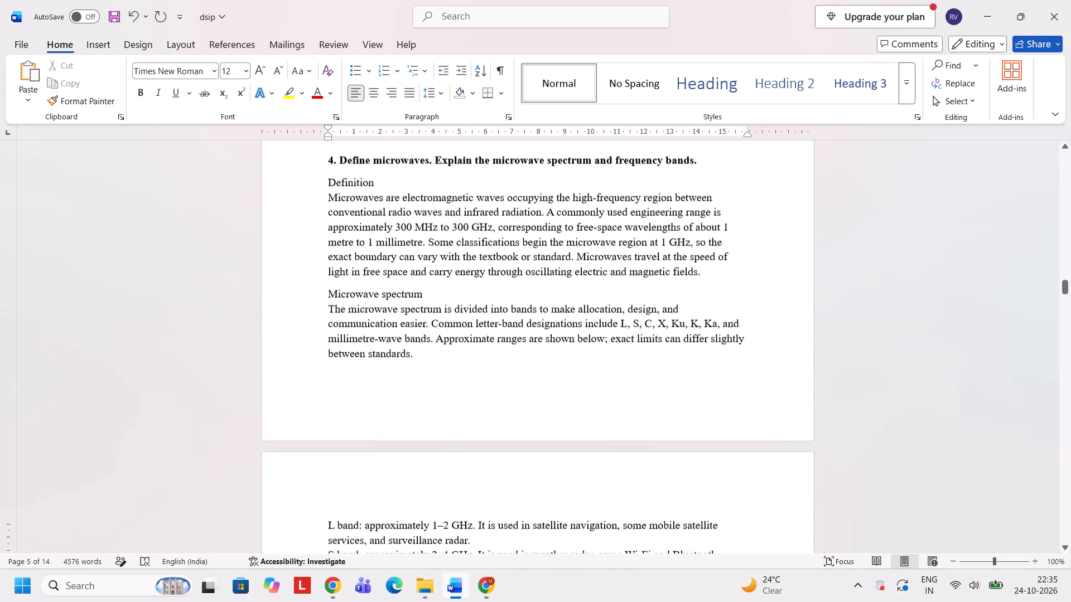
scroll(435, 358, "up", 1)
left_click(386, 242)
key("BackSpace")
key("BackSpace")
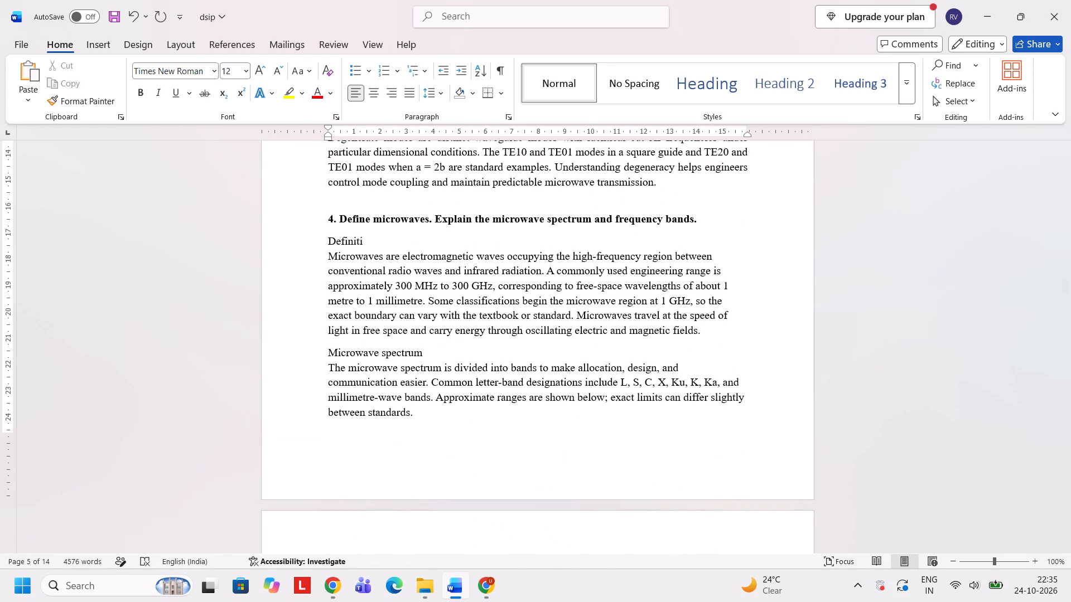
key("BackSpace")
key("BackSpace")
key("BackSpace")
key("BackSpace")
key("BackSpace")
key("BackSpace")
key("BackSpace")
key("BackSpace")
Justify the whole question 4 answer, from its opening definition through the closing paragraph.
left_click_drag(329, 253, 524, 424)
scroll(510, 394, "down", 15)
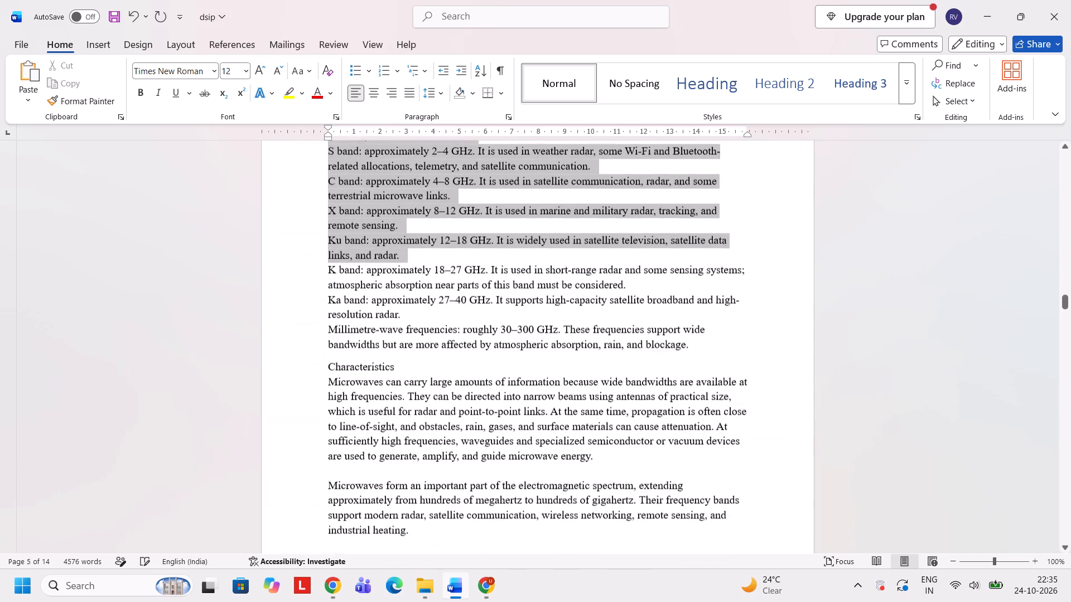
scroll(524, 424, "down", 3)
left_click_drag(524, 424, 443, 390)
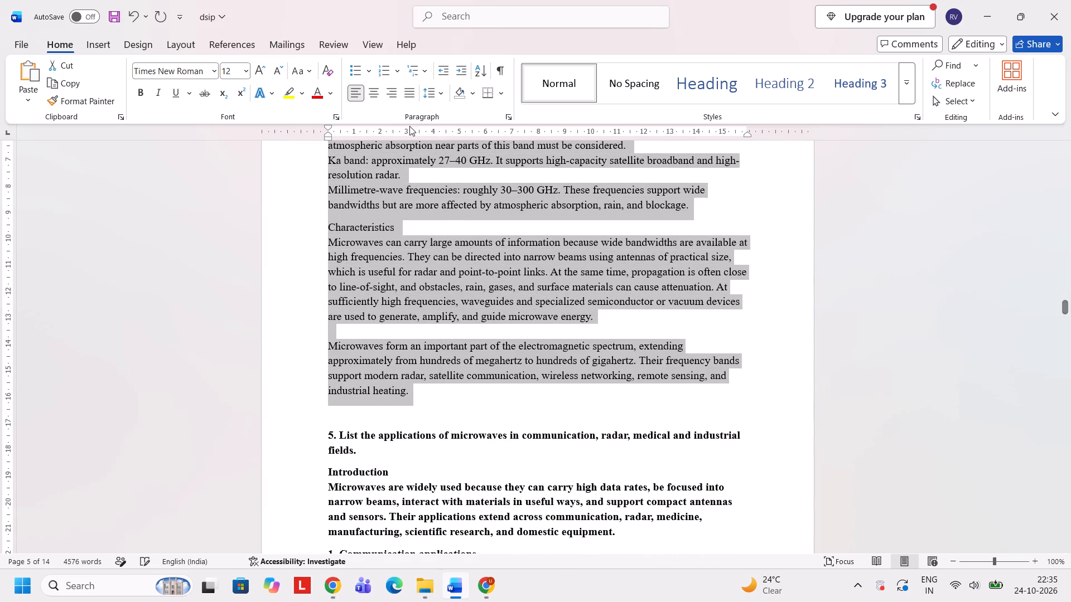
left_click(405, 95)
scroll(468, 372, "up", 6)
left_click(468, 372)
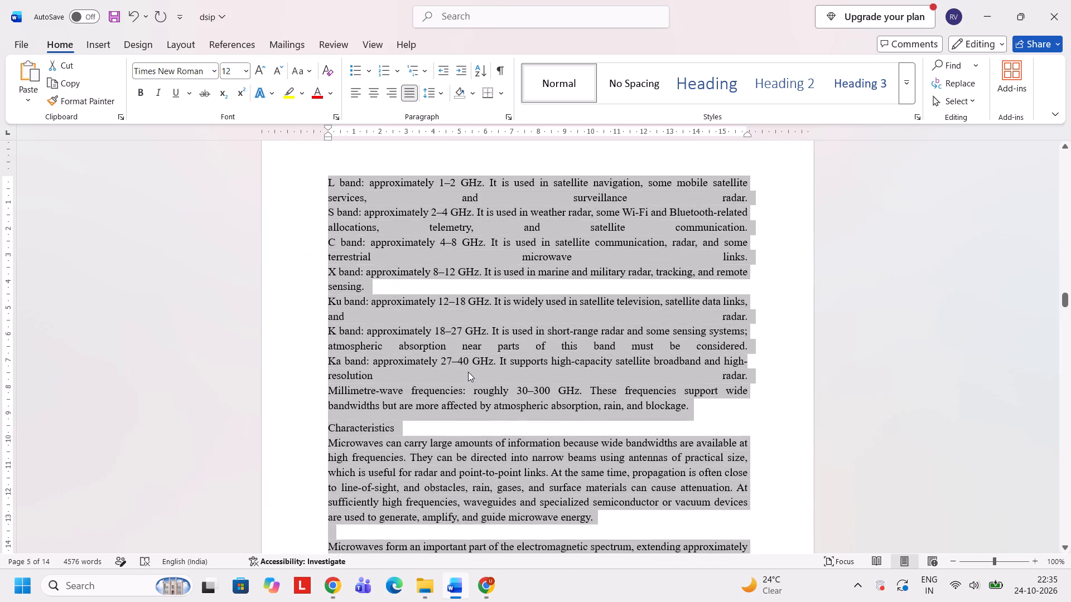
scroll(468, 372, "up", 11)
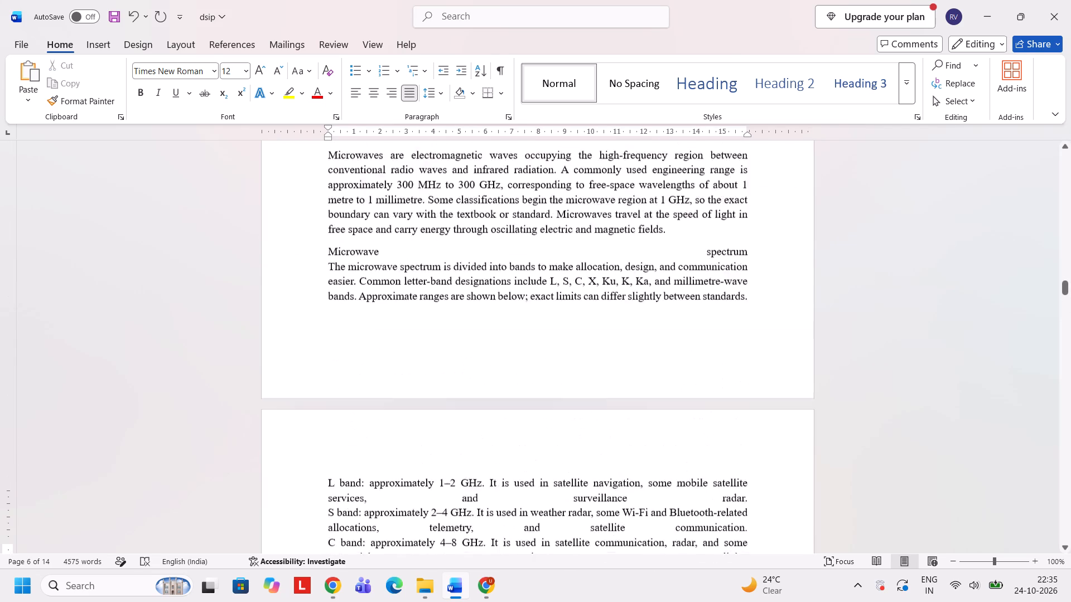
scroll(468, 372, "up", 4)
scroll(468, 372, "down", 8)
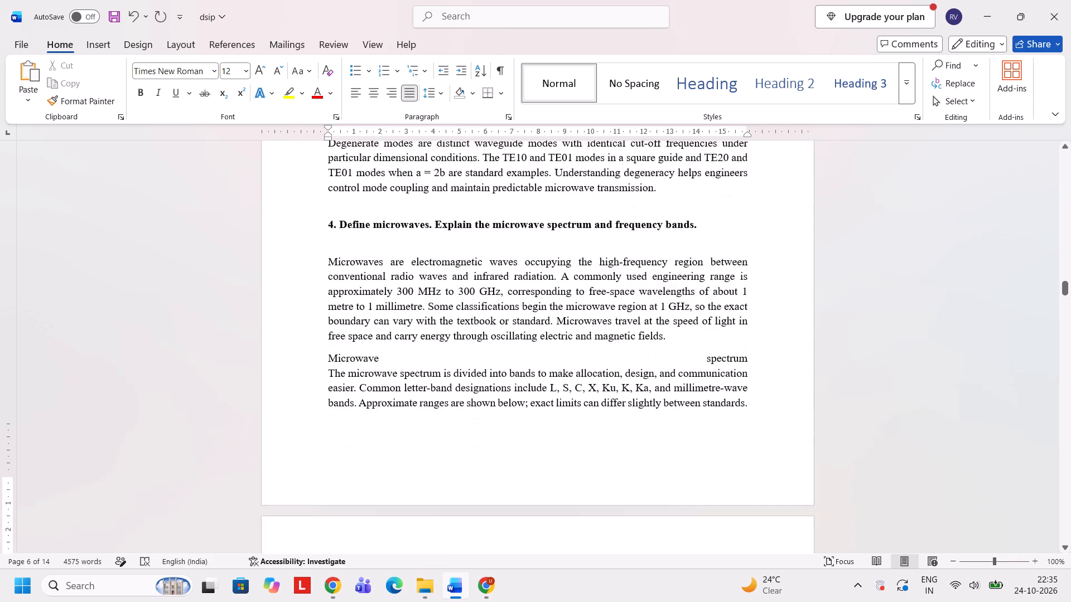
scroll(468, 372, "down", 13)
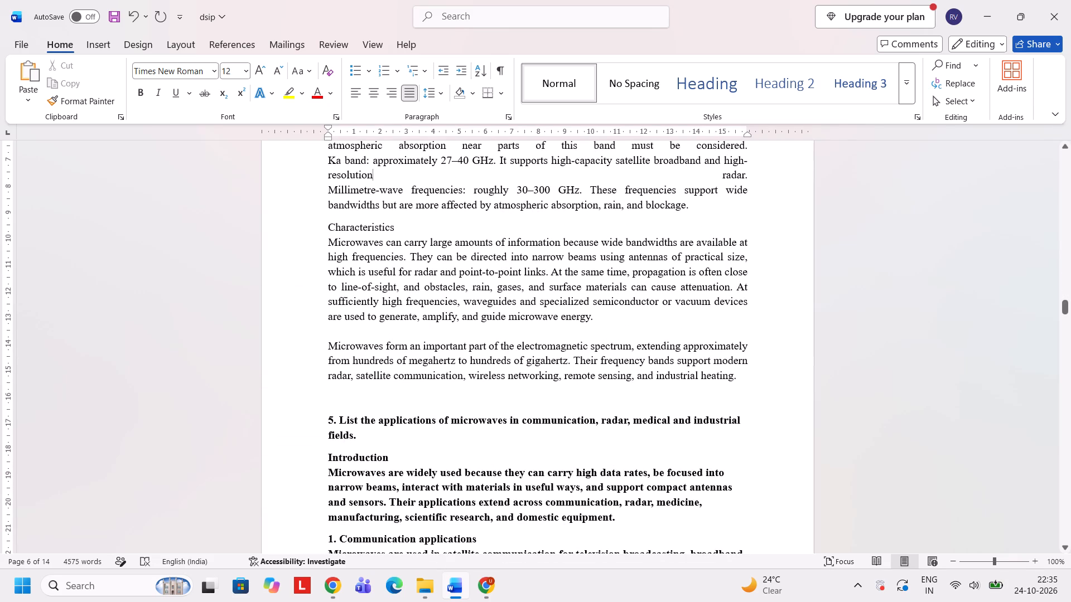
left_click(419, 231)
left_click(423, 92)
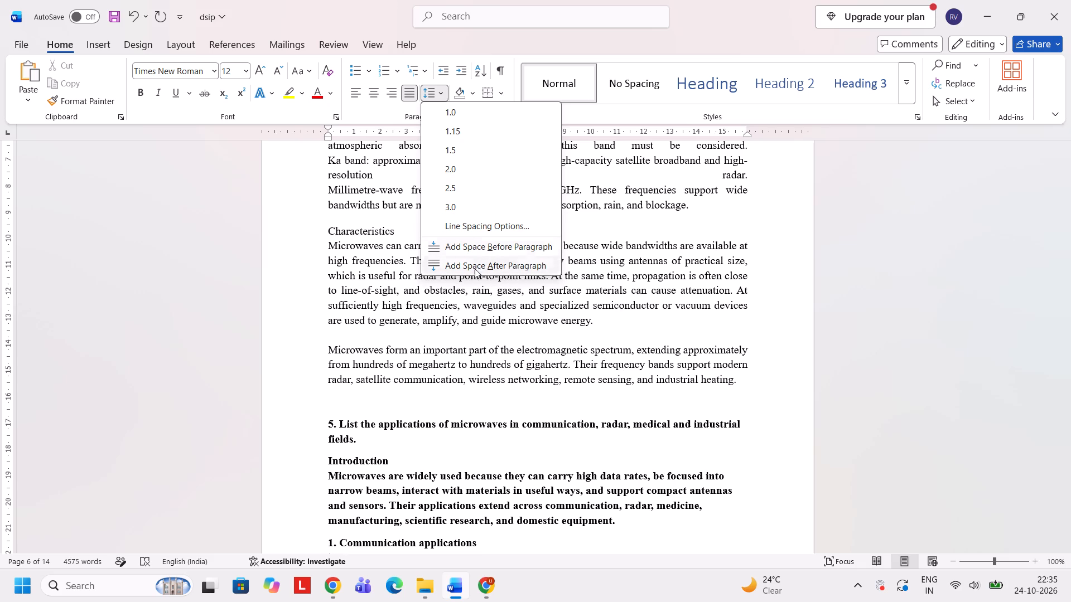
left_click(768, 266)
Delete the "Introduction" subheading text at the start of the question 5 answer.
scroll(433, 261, "down", 6)
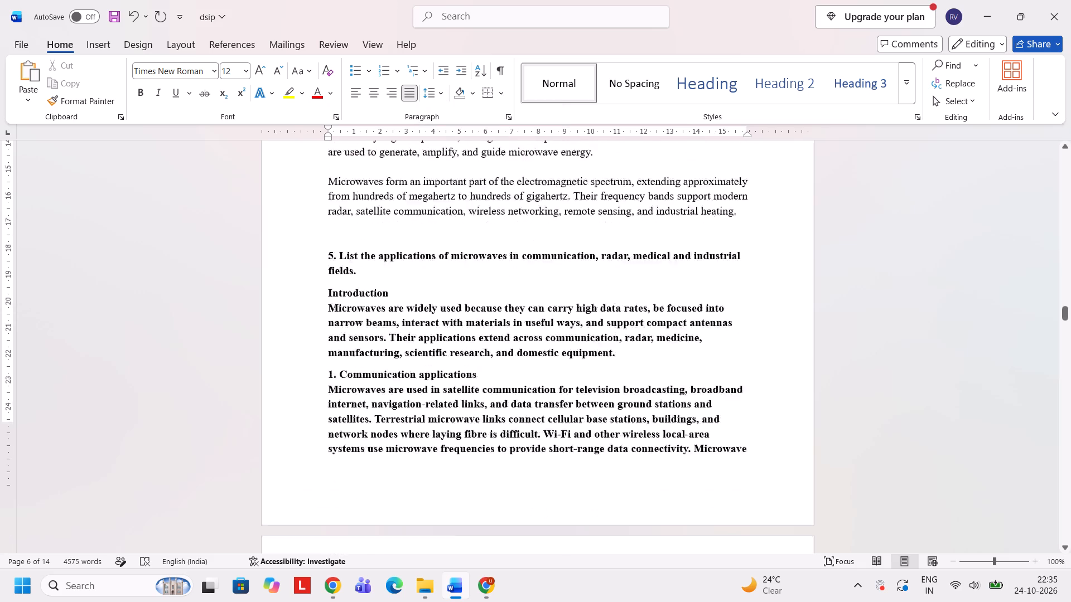
scroll(433, 261, "down", 1)
left_click(389, 222)
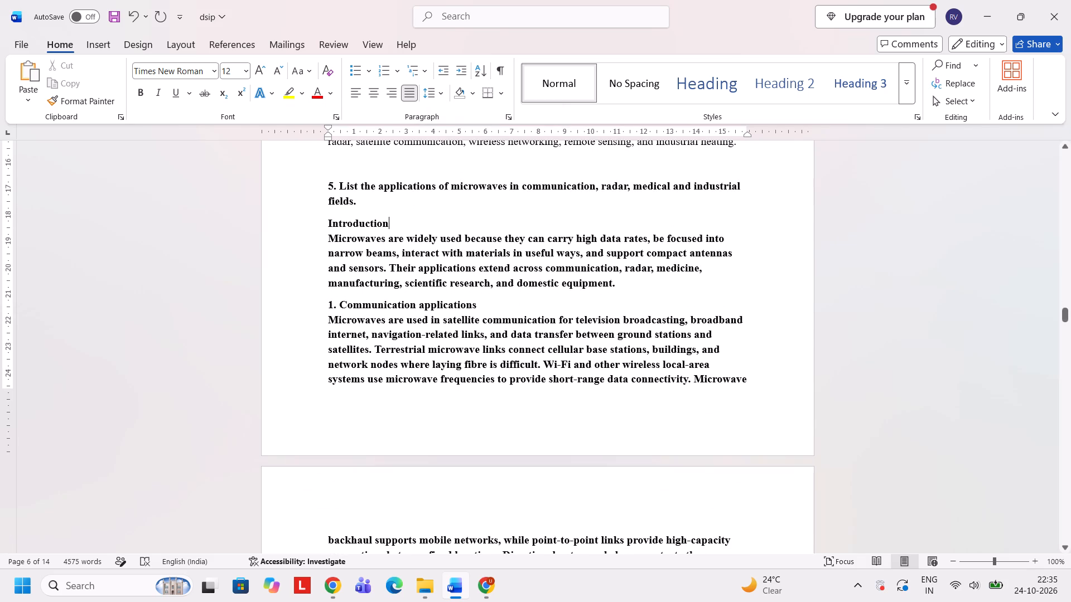
key("BackSpace")
key("BackSpace")
key("BackSpace")
key("BackSpace")
key("BackSpace")
key("BackSpace")
key("BackSpace")
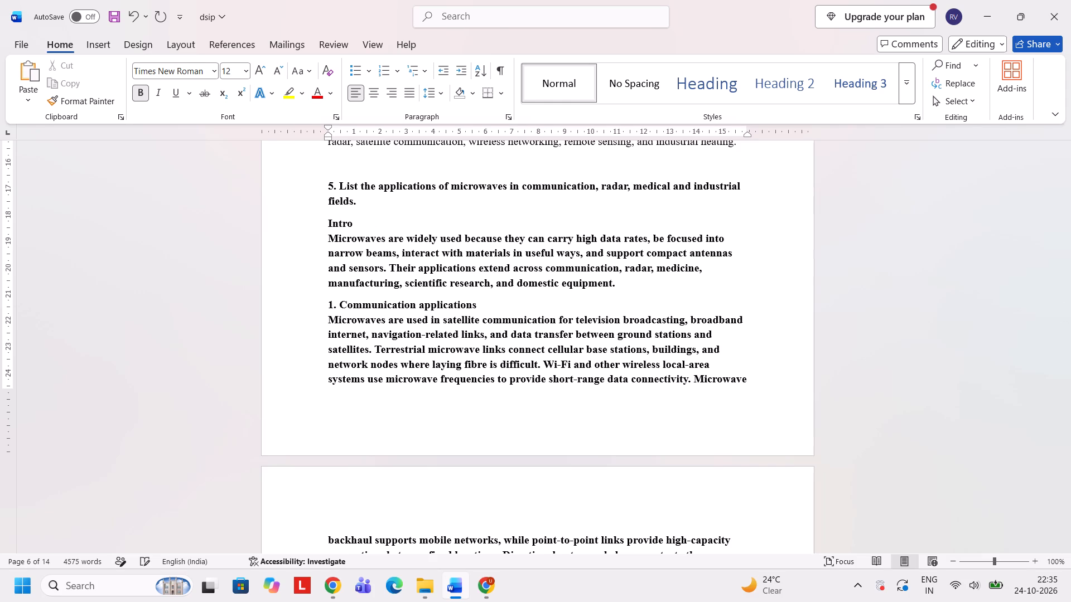
key("BackSpace")
key("BackSpace")
key("BackSpace")
key("BackSpace")
key("BackSpace")
Remove bold from the question 5 answer, from its opening paragraph through the Conclusion text.
left_click_drag(326, 240, 508, 378)
scroll(500, 366, "down", 18)
scroll(508, 378, "down", 6)
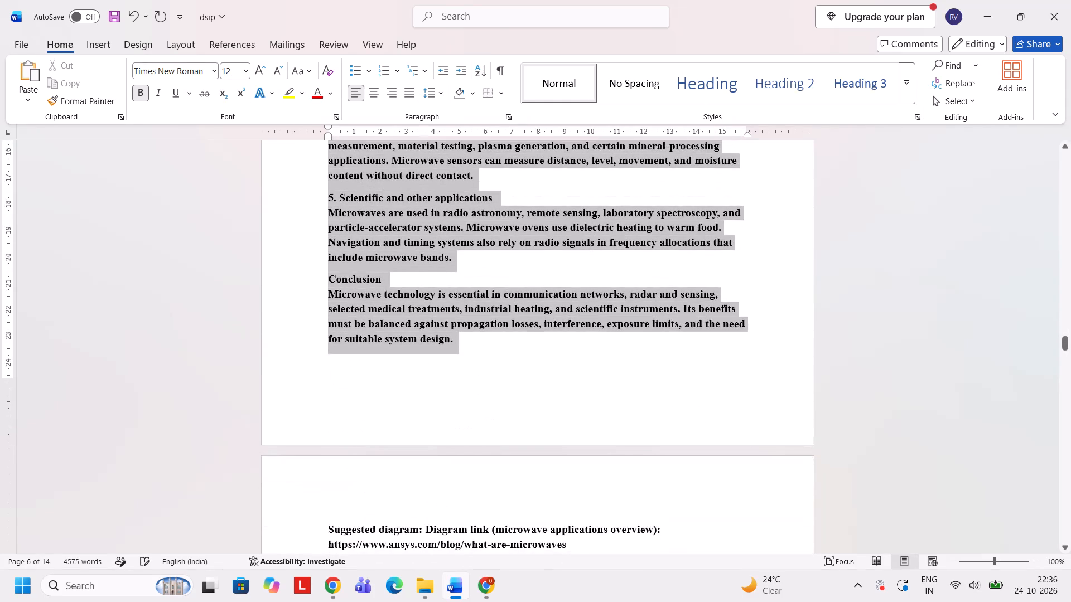
left_click_drag(508, 378, 451, 336)
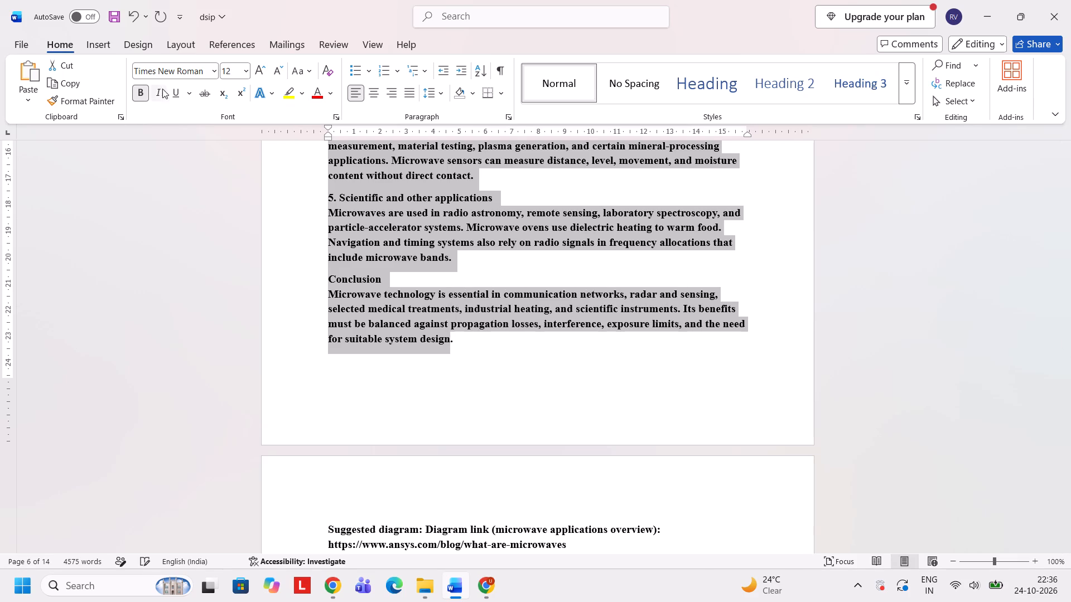
left_click(134, 89)
left_click(406, 370)
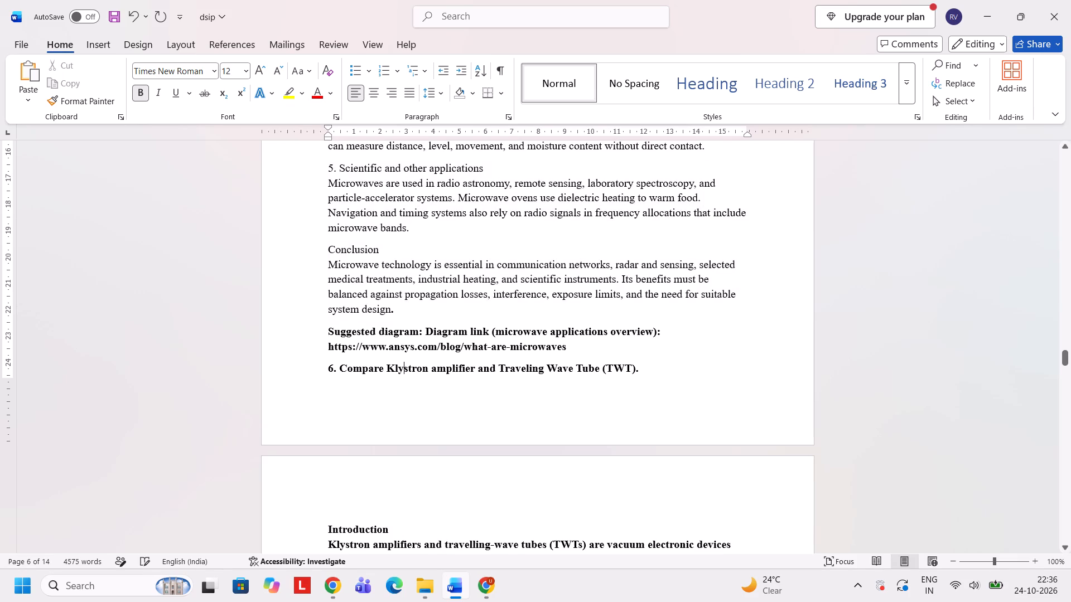
Delete the suggested diagram text and its ansys.com link after the question 5 conclusion.
left_click_drag(578, 351, 326, 337)
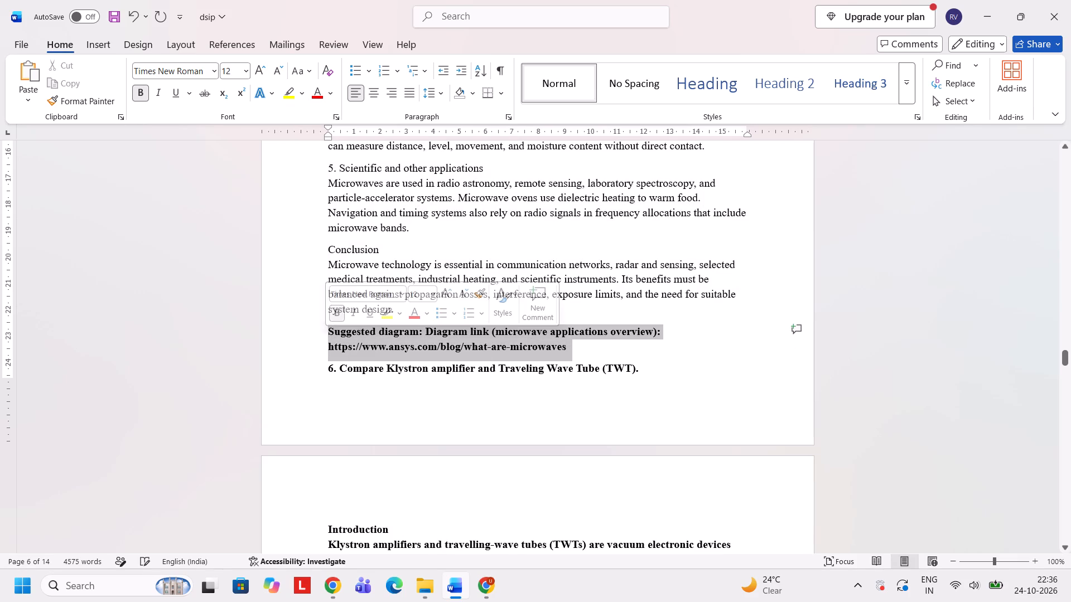
key("BackSpace")
Insert two paragraph breaks after the question 5 conclusion to separate it from question 6.
left_click(463, 221)
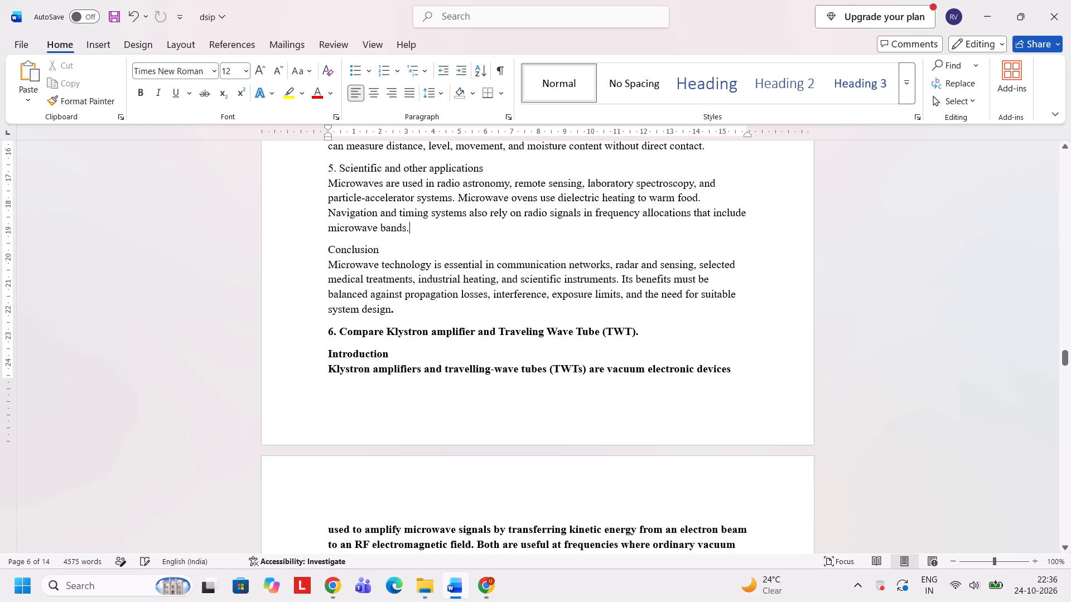
left_click(428, 305)
key("Return")
key("Return")
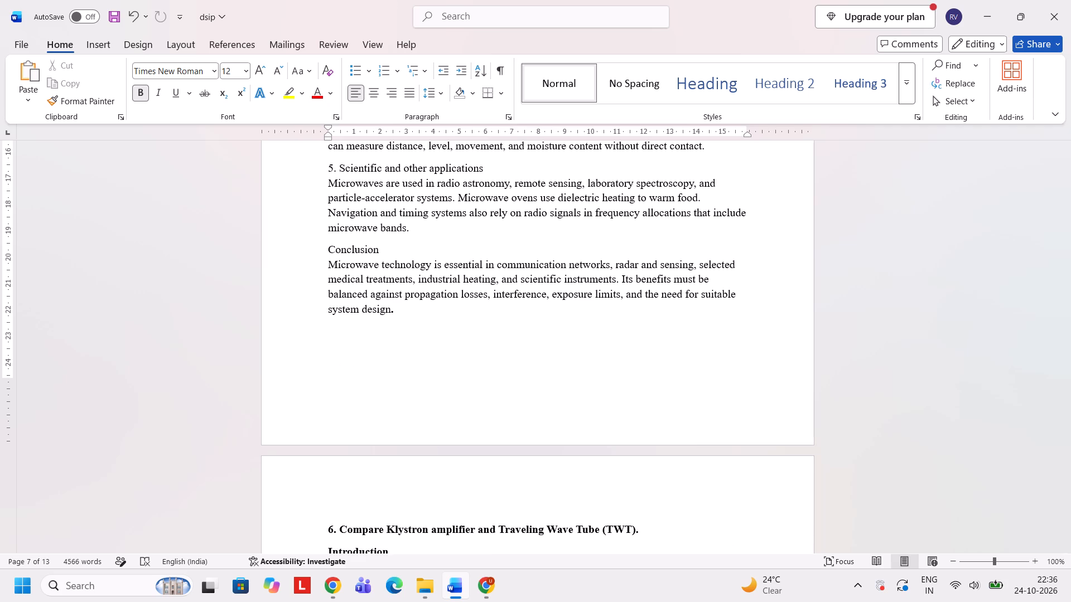
Justify the whole question 5 answer, from its opening paragraph through the Conclusion text.
scroll(379, 329, "up", 9)
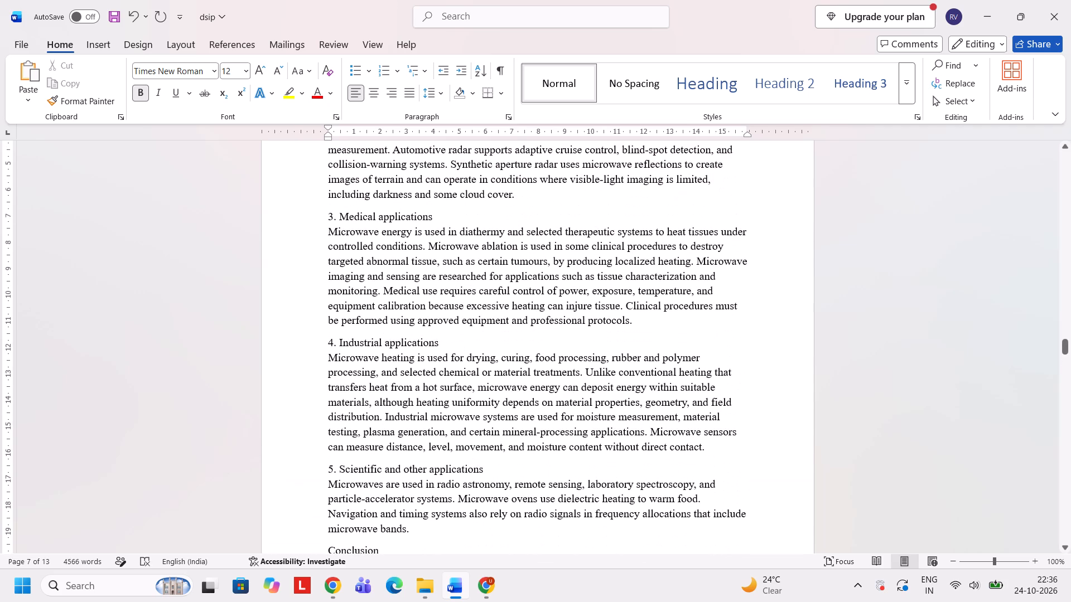
scroll(390, 331, "up", 13)
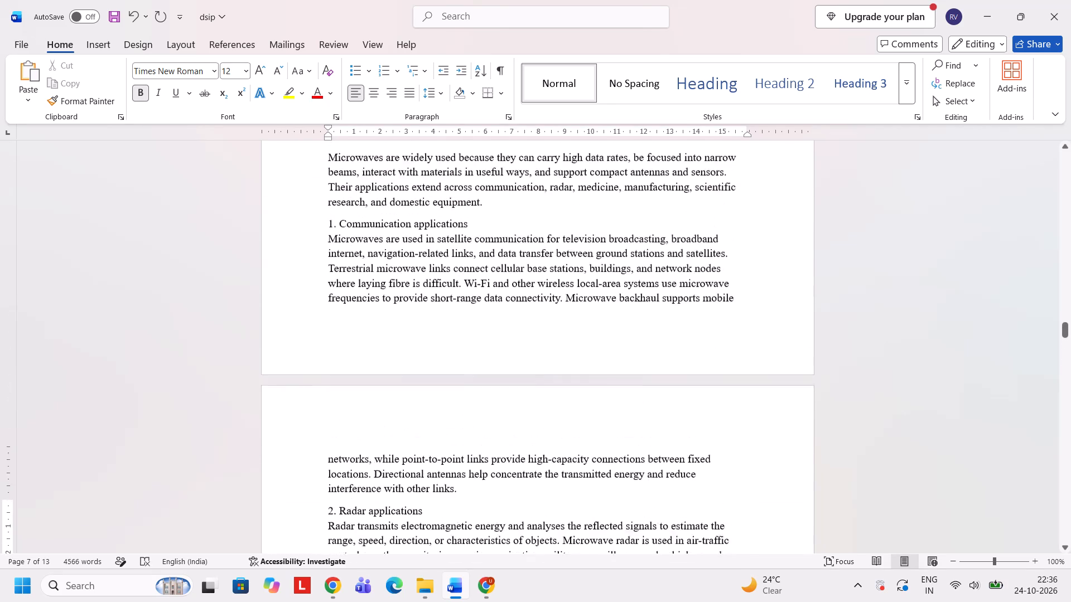
scroll(390, 331, "up", 2)
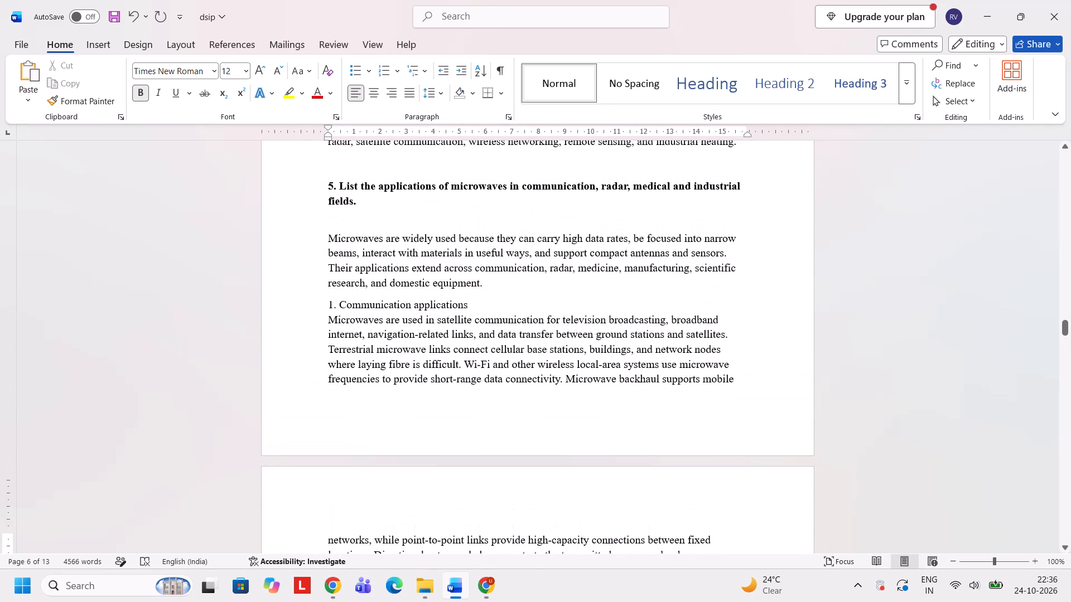
scroll(399, 333, "up", 1)
scroll(399, 333, "down", 1)
left_click_drag(326, 244, 460, 350)
scroll(460, 350, "down", 3)
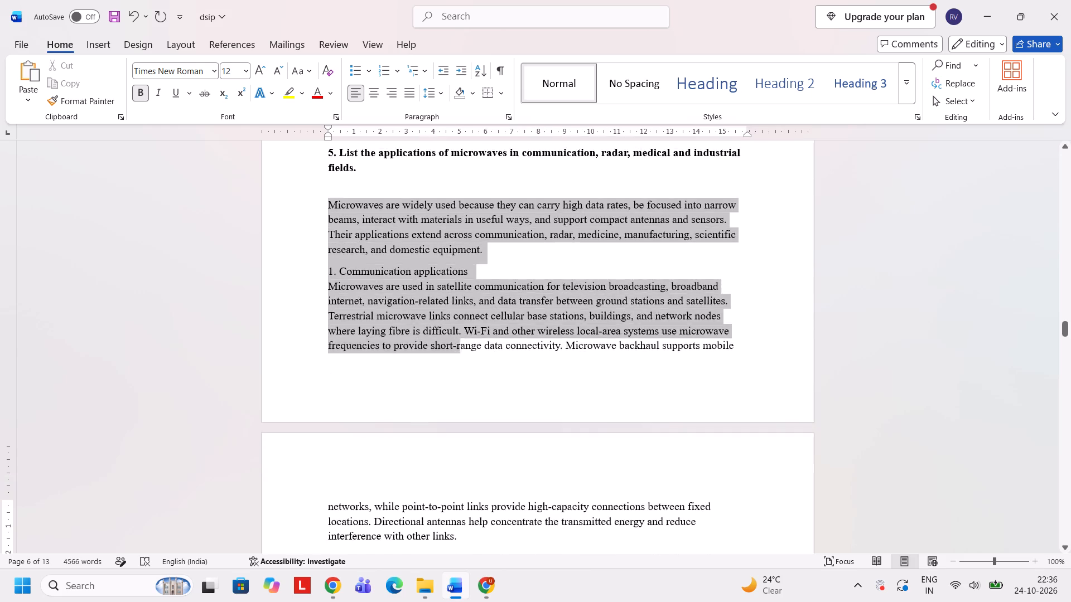
scroll(460, 350, "down", 5)
left_click_drag(460, 350, 428, 443)
scroll(461, 350, "down", 12)
left_click(412, 91)
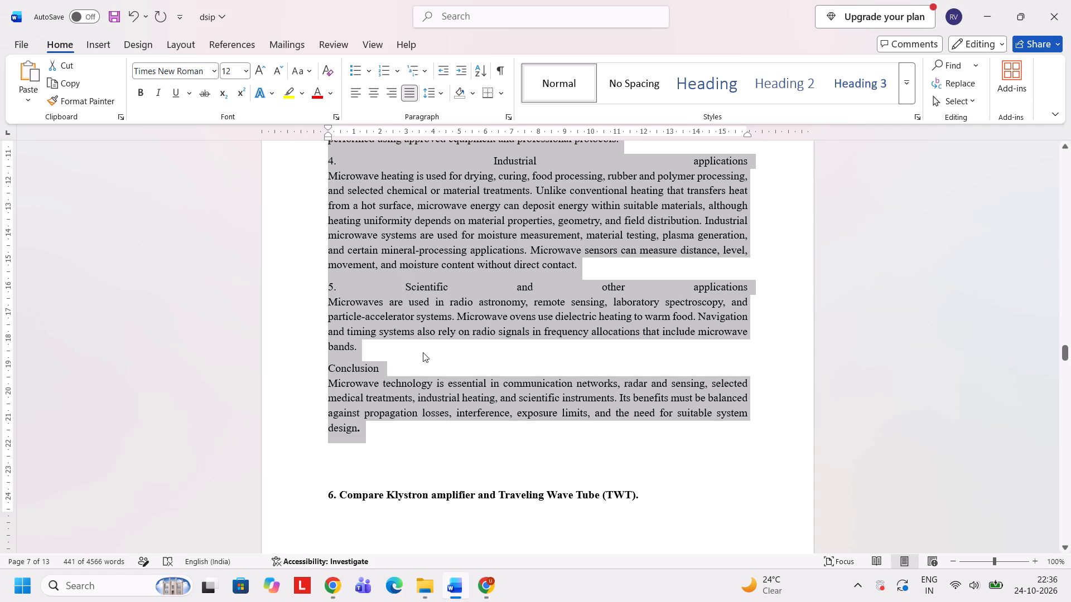
left_click(423, 352)
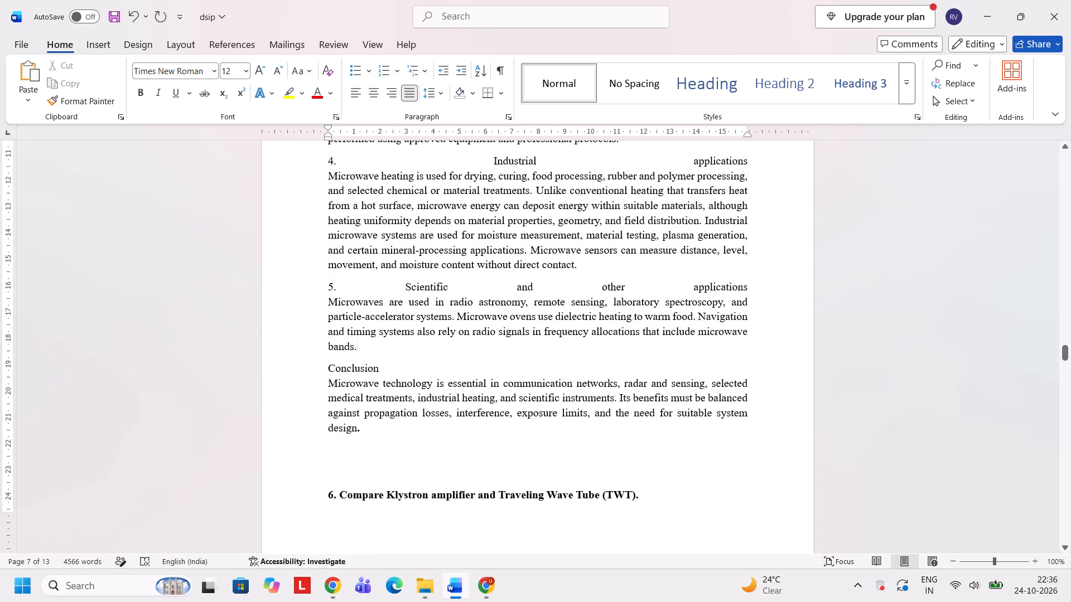
Join the "5. Scientific and other applications" heading to its paragraph, separating them with a space and a colon.
left_click(325, 300)
key("BackSpace")
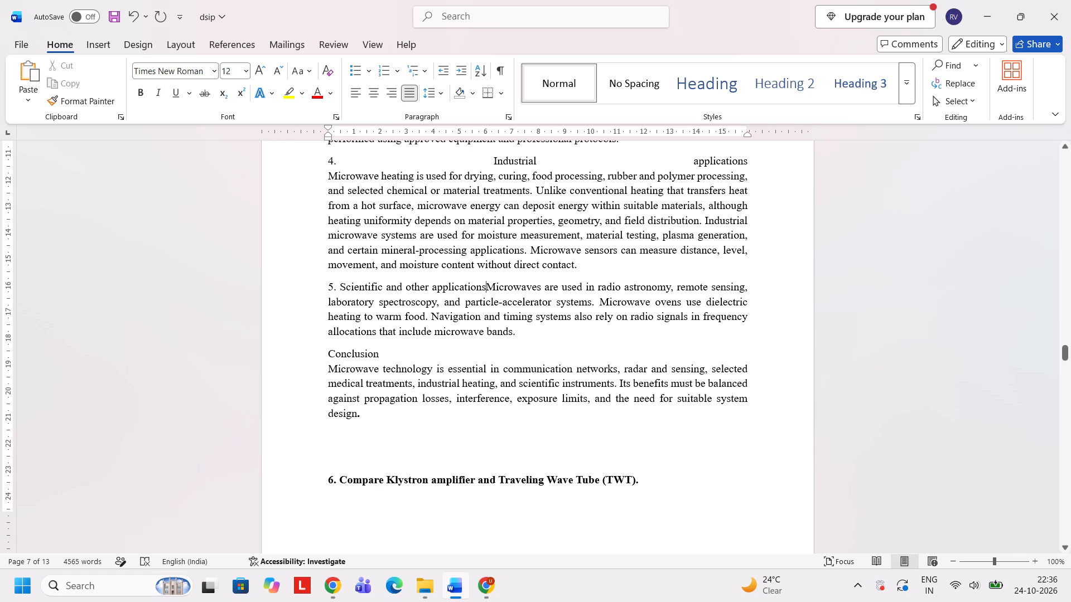
key("space")
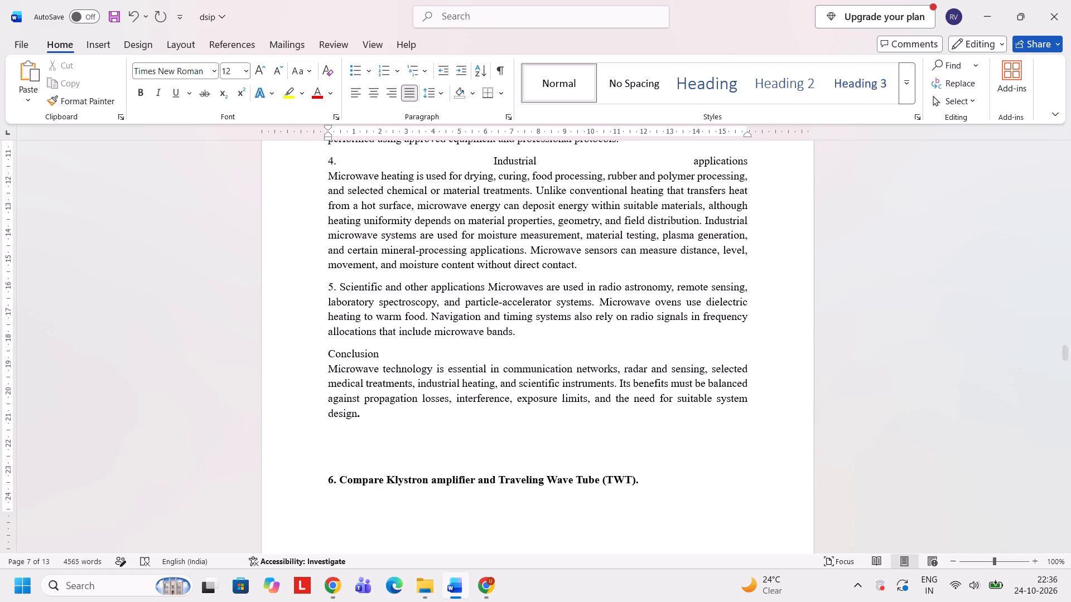
key("shift+colon")
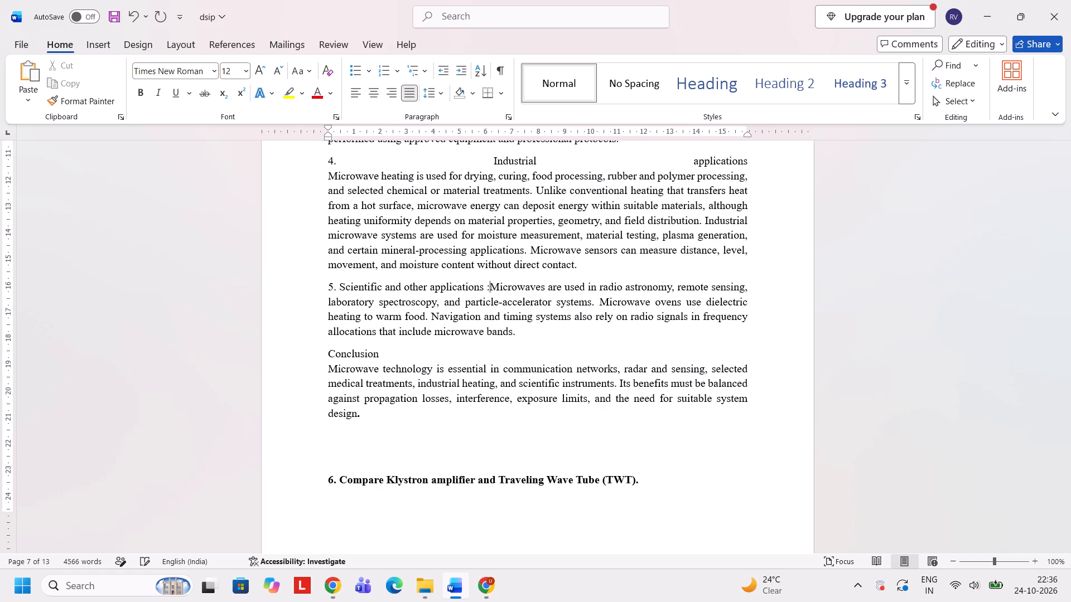
scroll(370, 344, "up", 2)
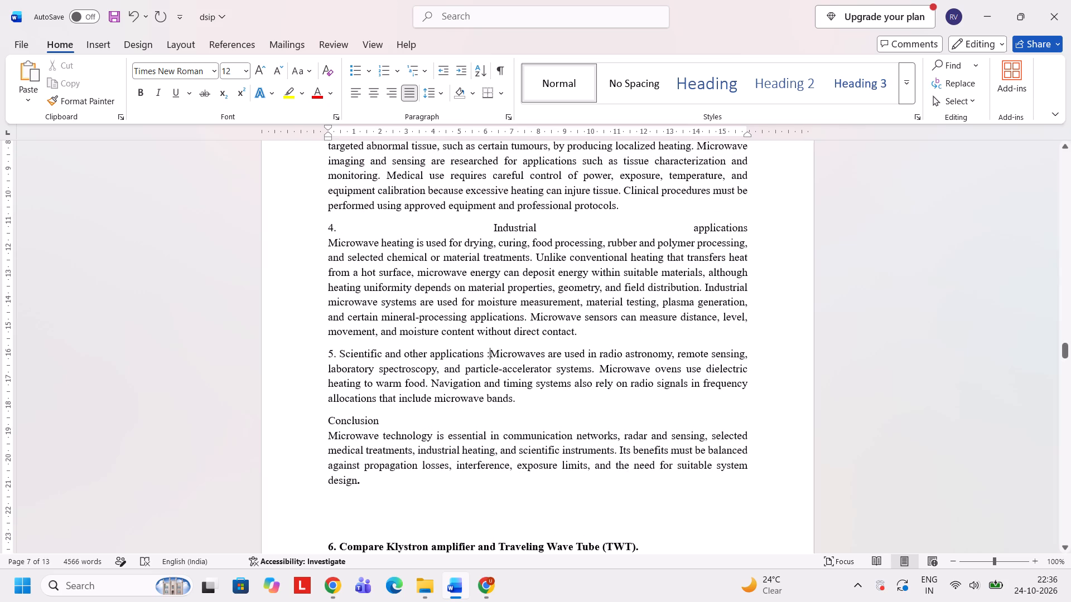
Join the "4. Industrial applications" heading to its paragraph, separating them with a space and a colon.
left_click(331, 242)
key("BackSpace")
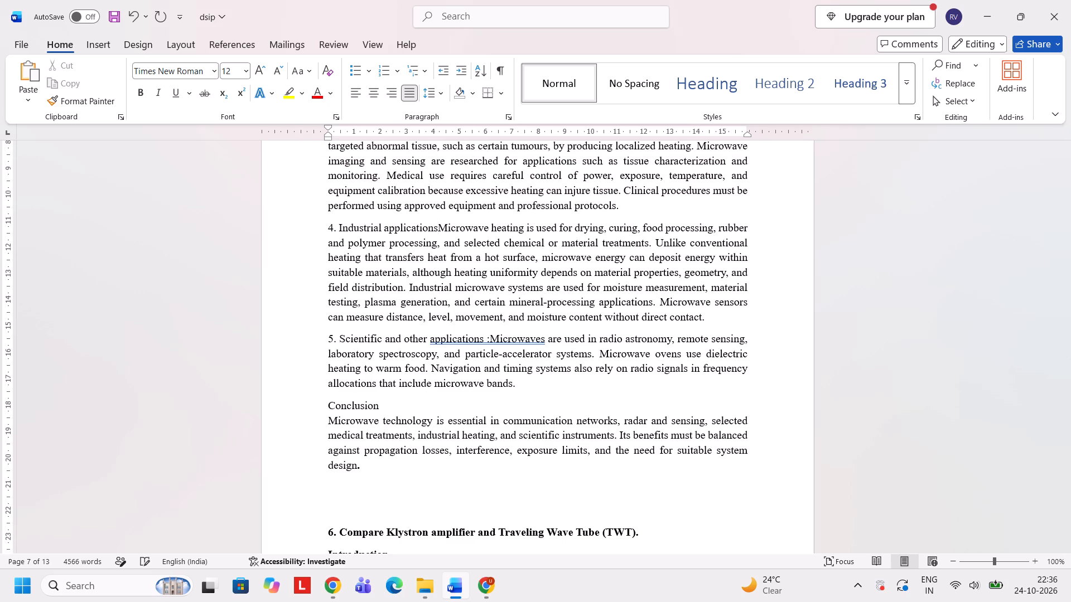
key("space")
type(":")
Join the "3. Medical applications" heading to its paragraph, separating them with a space and a colon.
scroll(344, 290, "up", 4)
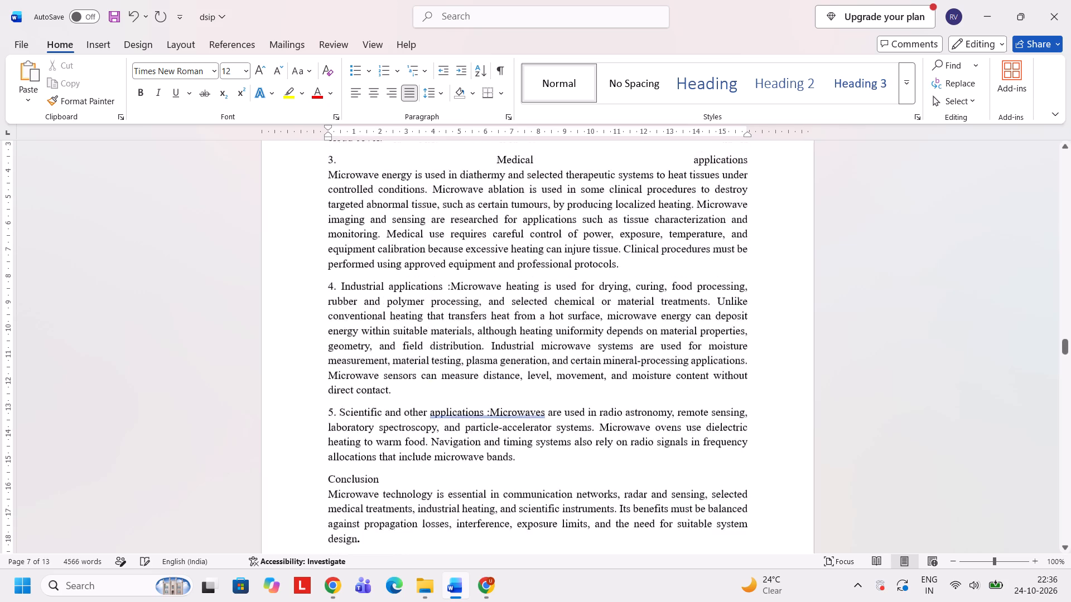
left_click(326, 251)
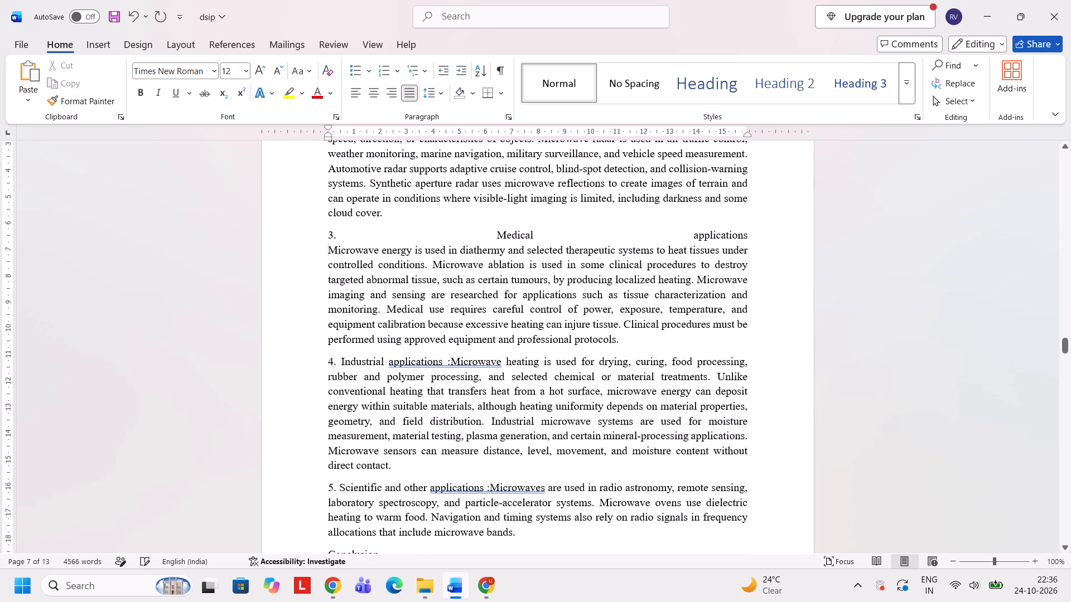
key("BackSpace")
key("space")
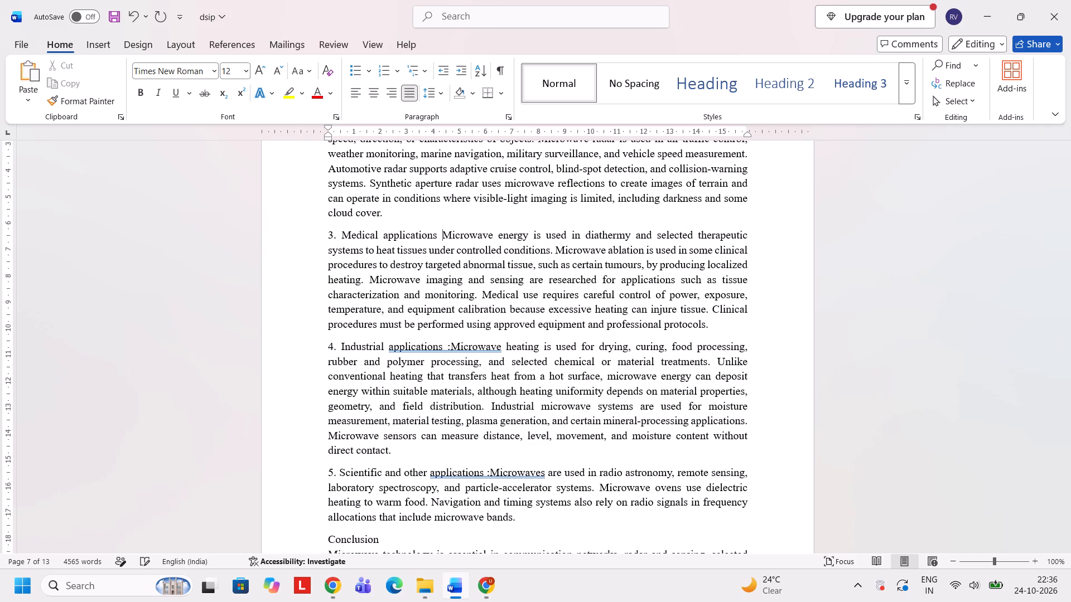
key("shift+colon")
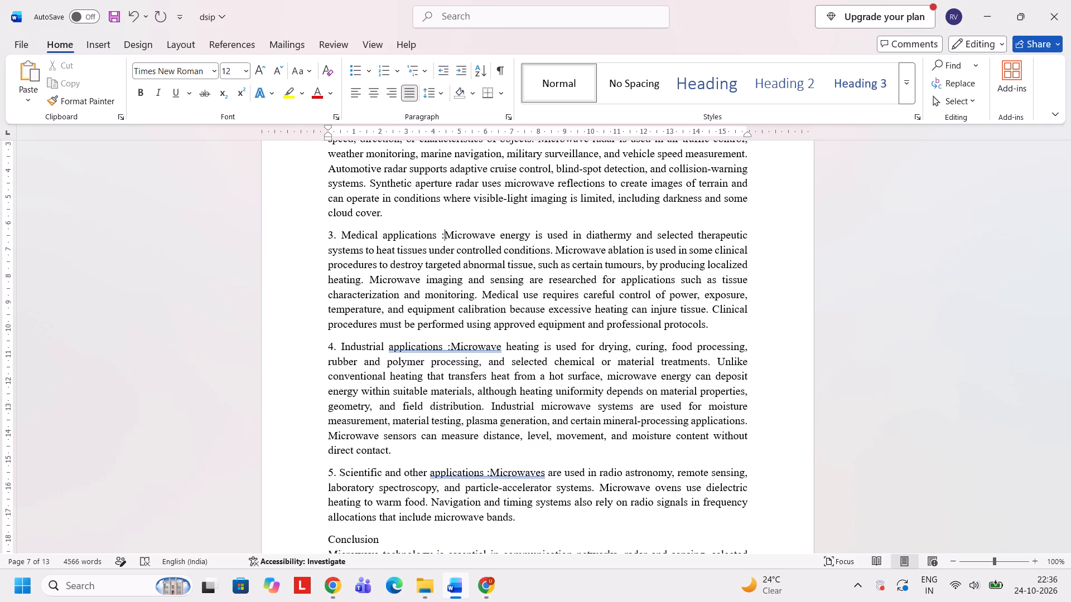
Join the "2. Radar applications" heading to its paragraph, separating them with a space and a colon.
scroll(326, 251, "up", 5)
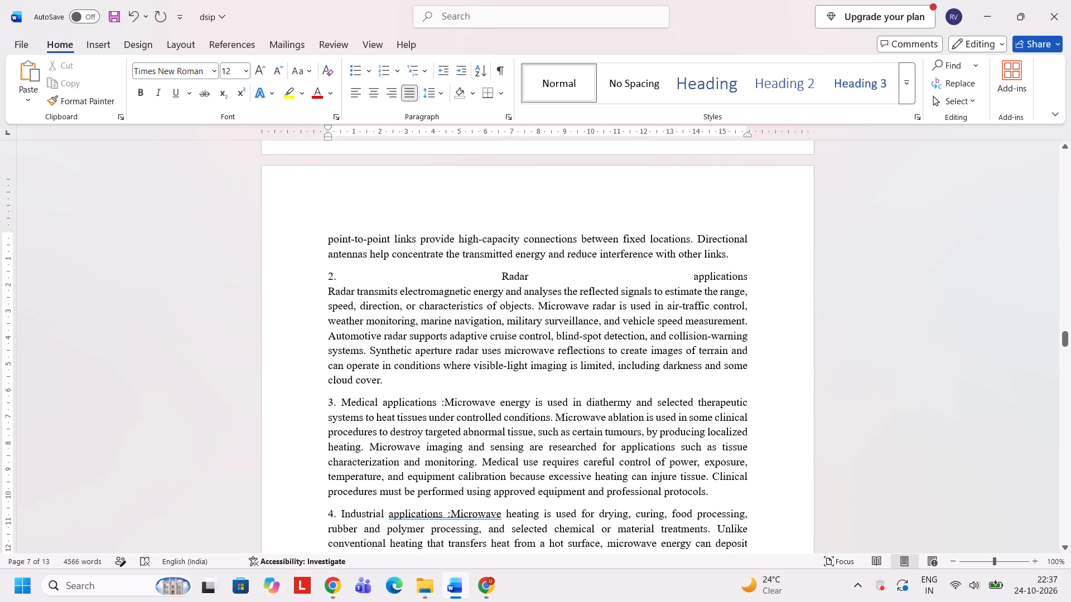
left_click(327, 295)
key("BackSpace")
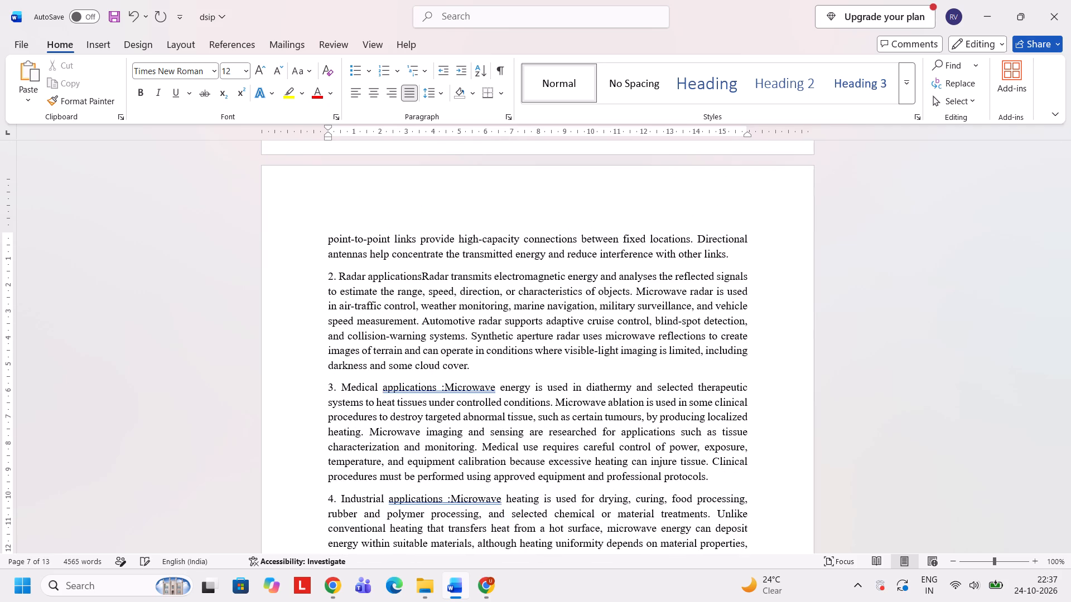
key("space")
type(":")
Join the "1. Communication applications" heading to its paragraph, separating them with a colon and a space.
scroll(342, 601, "up", 3)
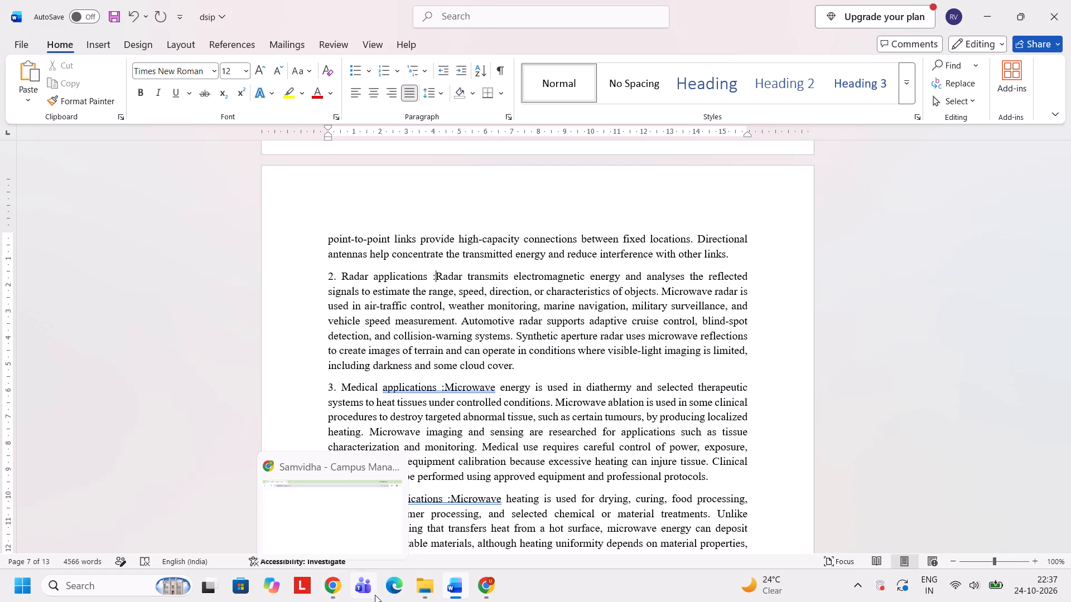
scroll(464, 429, "up", 10)
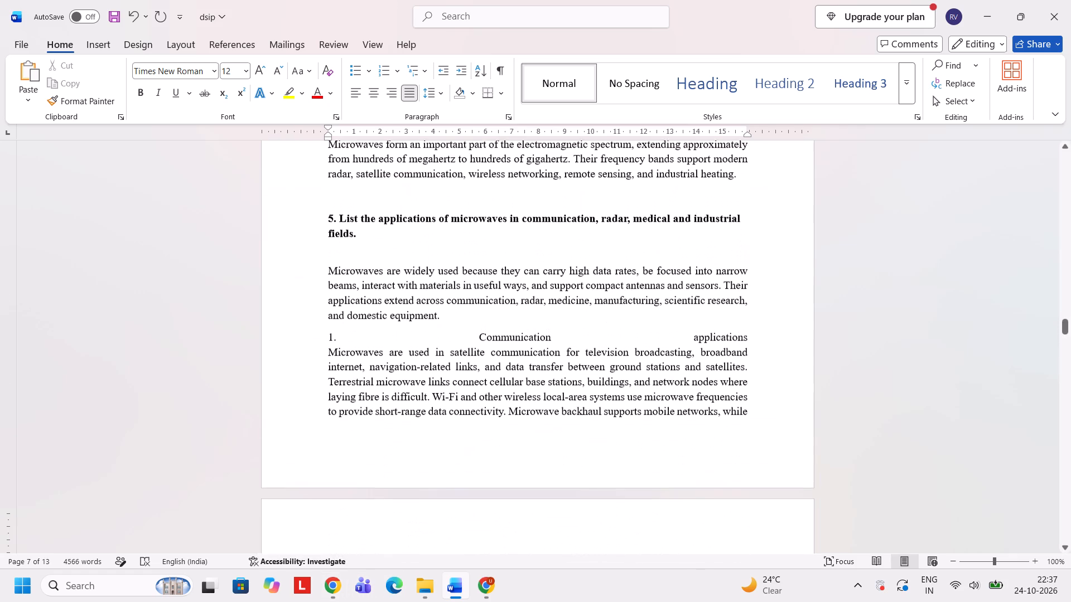
left_click(326, 355)
key("BackSpace")
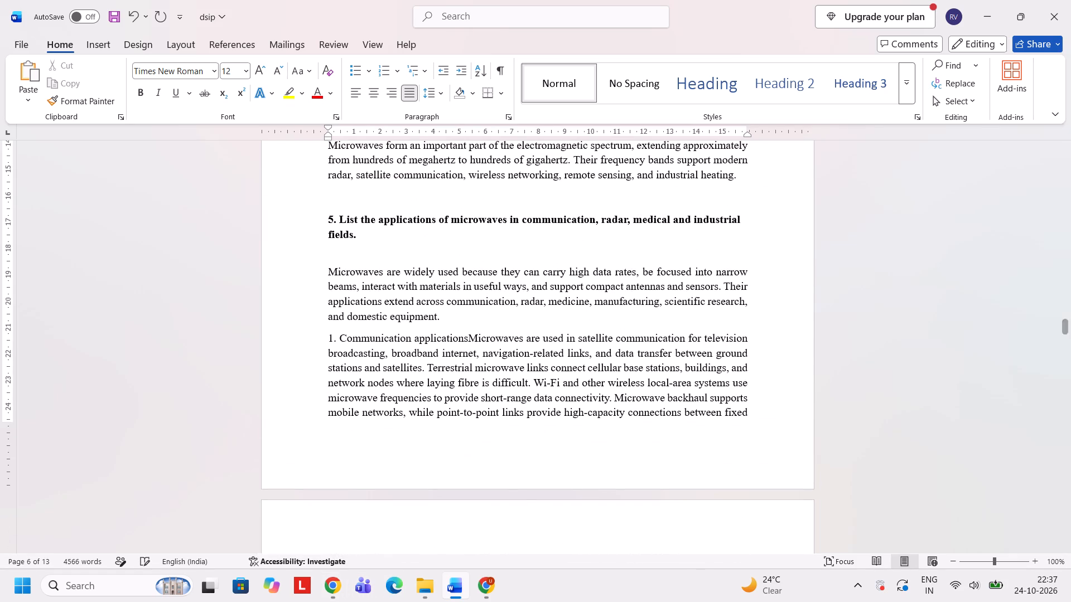
type(":")
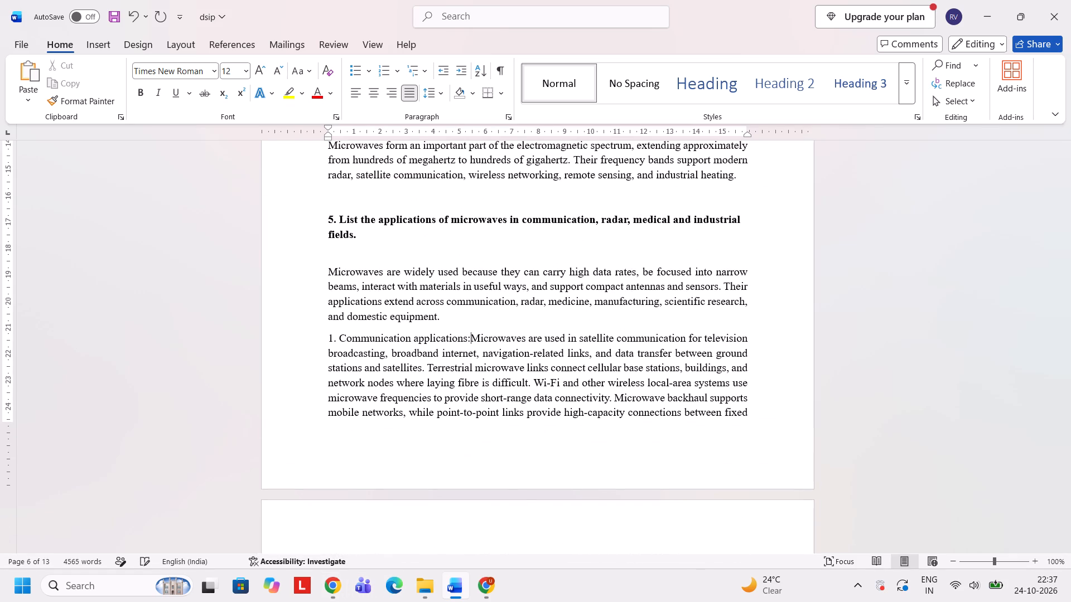
key("space")
Insert three paragraph breaks after the question 5 conclusion to move the question 6 heading onto a new page.
scroll(408, 343, "down", 12)
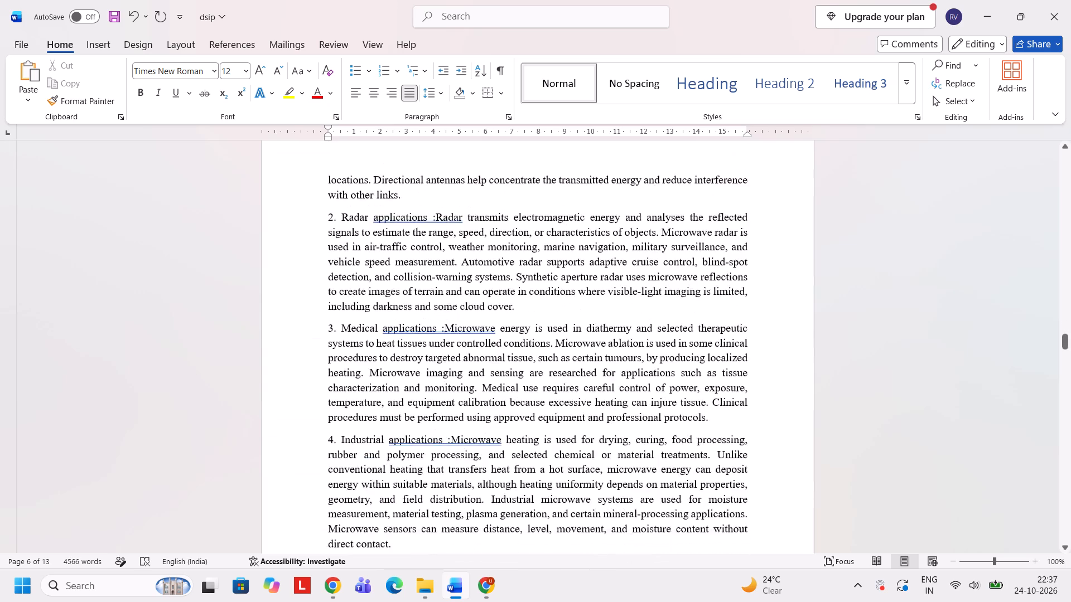
scroll(408, 343, "down", 9)
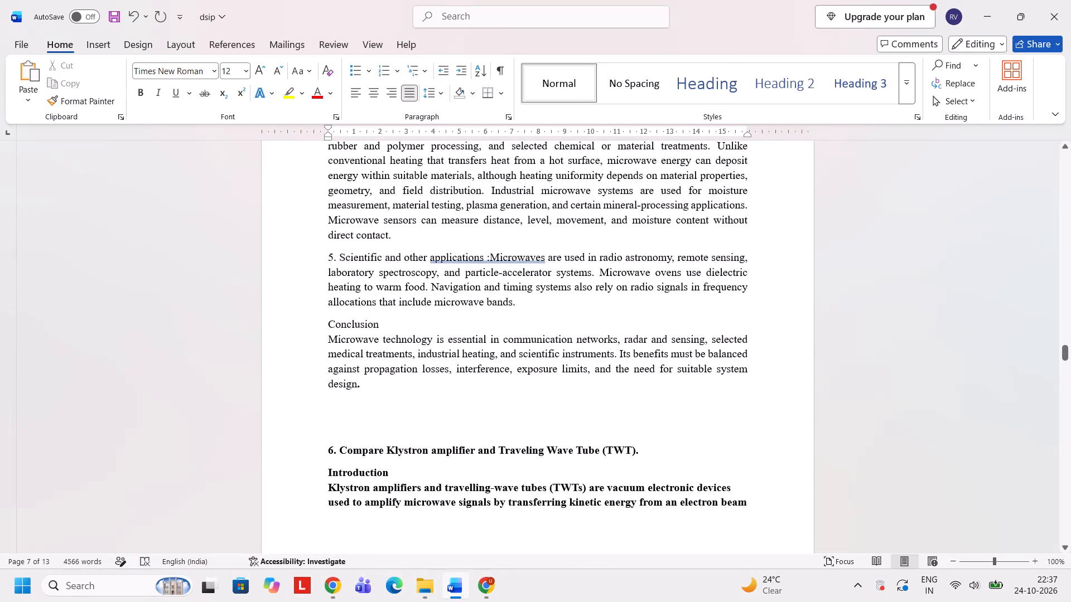
scroll(403, 336, "down", 5)
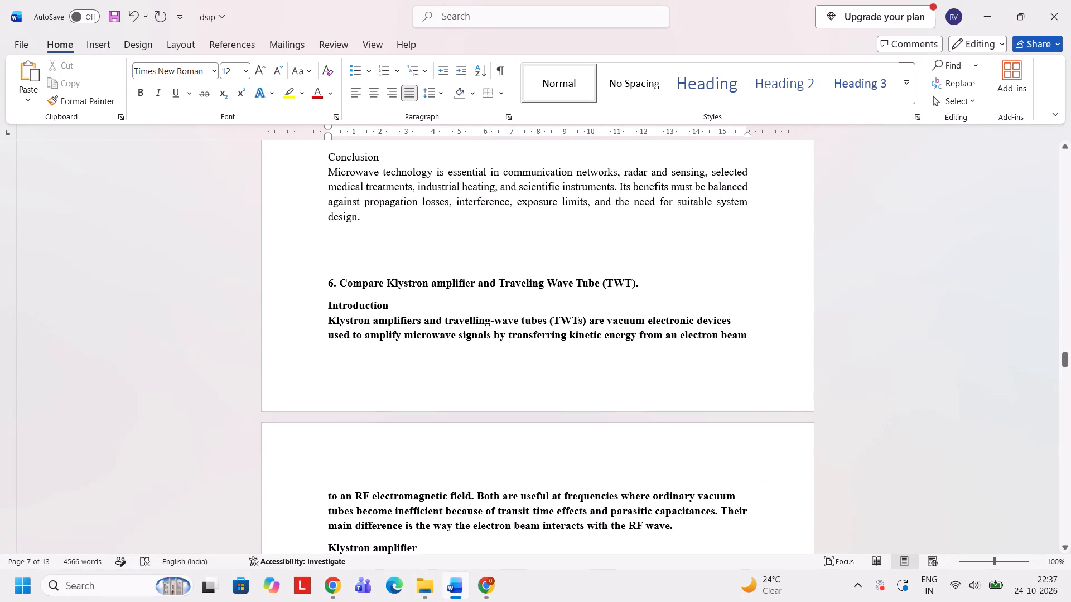
left_click(398, 234)
key("Return")
key("Return")
key("Return")
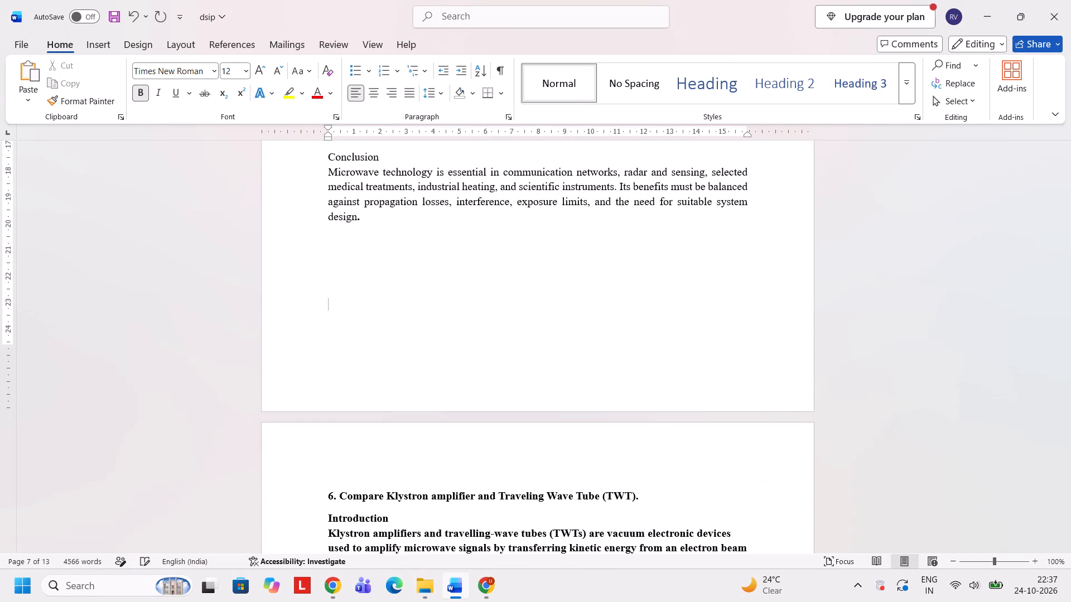
Remove bold from the whole question 6 answer, from the Introduction subheading through the Conclusion paragraph.
scroll(420, 216, "down", 6)
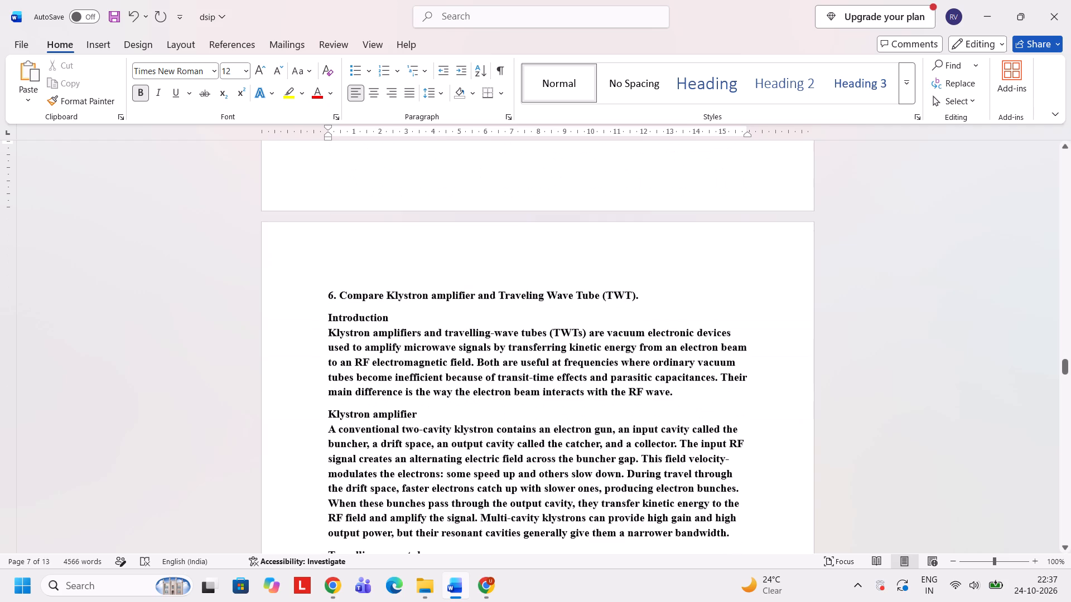
left_click_drag(322, 323, 328, 351)
scroll(327, 350, "down", 7)
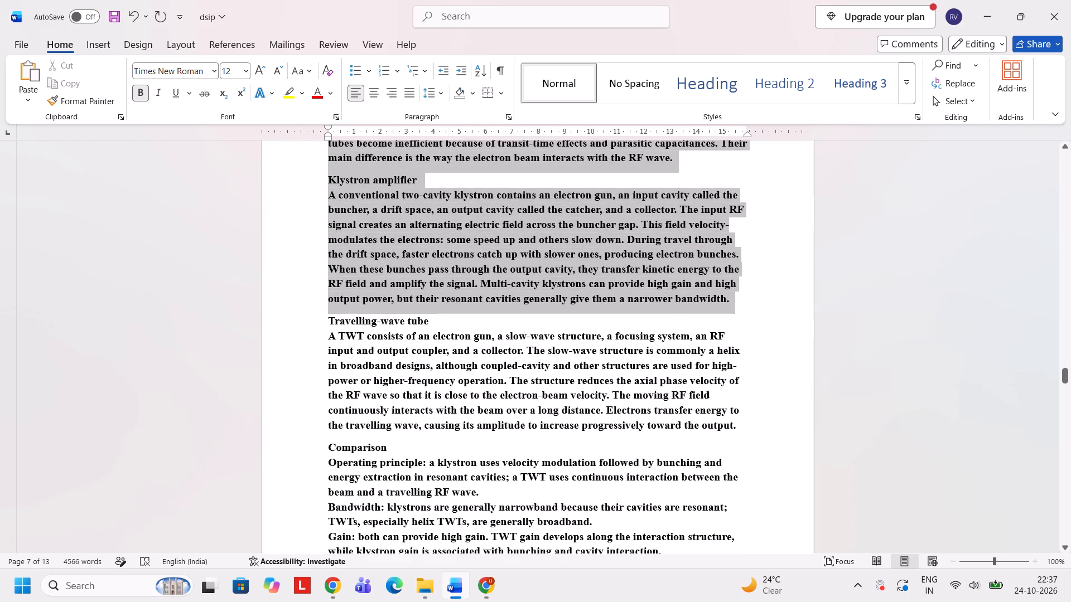
left_click_drag(328, 351, 332, 351)
scroll(328, 351, "down", 17)
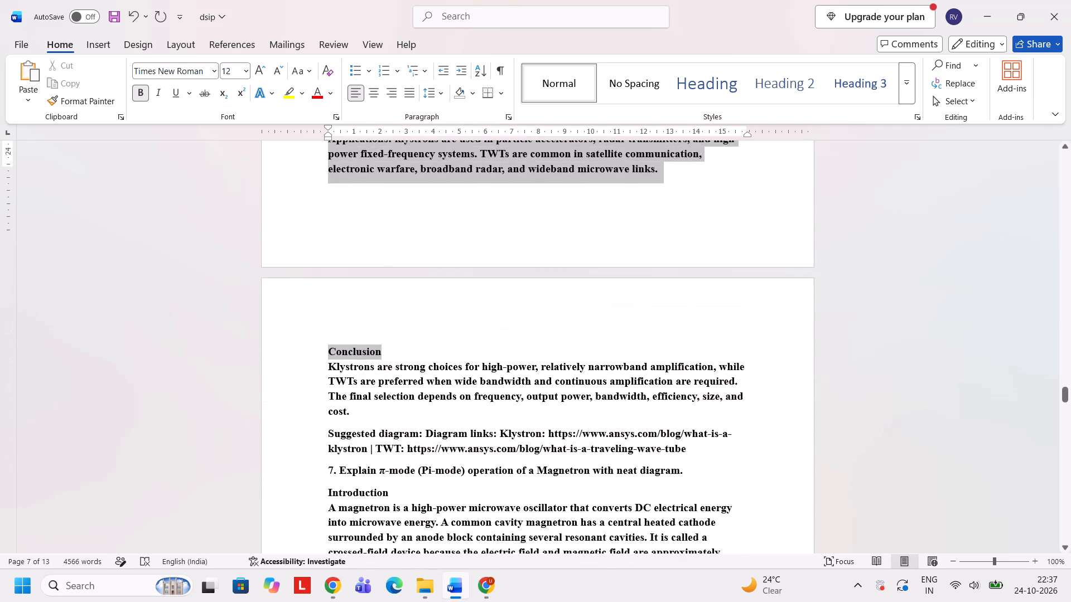
scroll(332, 351, "down", 5)
left_click_drag(332, 351, 340, 351)
scroll(339, 351, "down", 10)
scroll(339, 351, "up", 7)
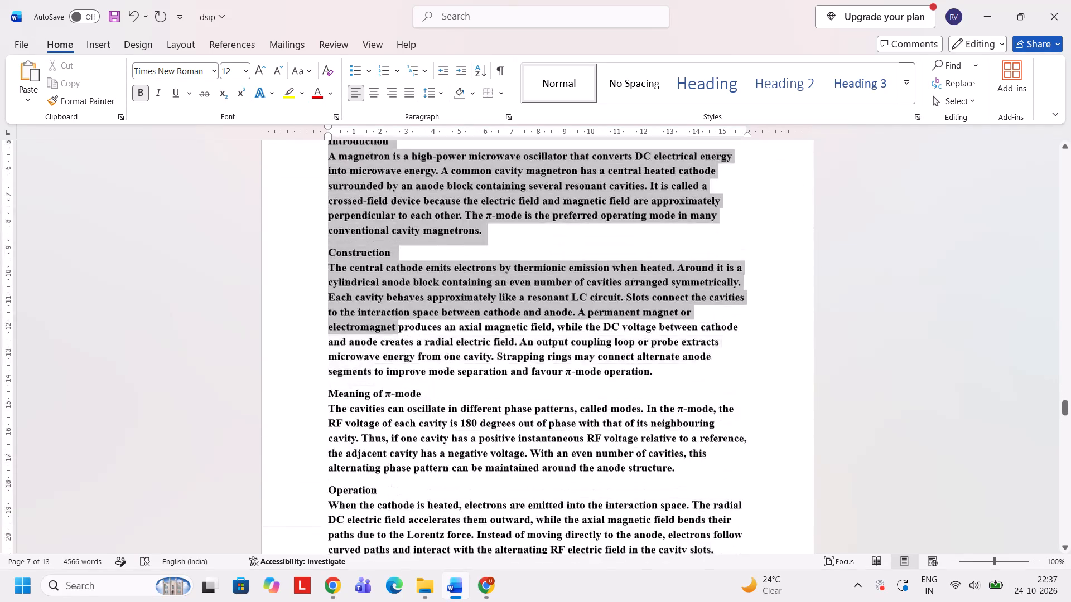
left_click_drag(340, 351, 358, 362)
scroll(340, 351, "up", 9)
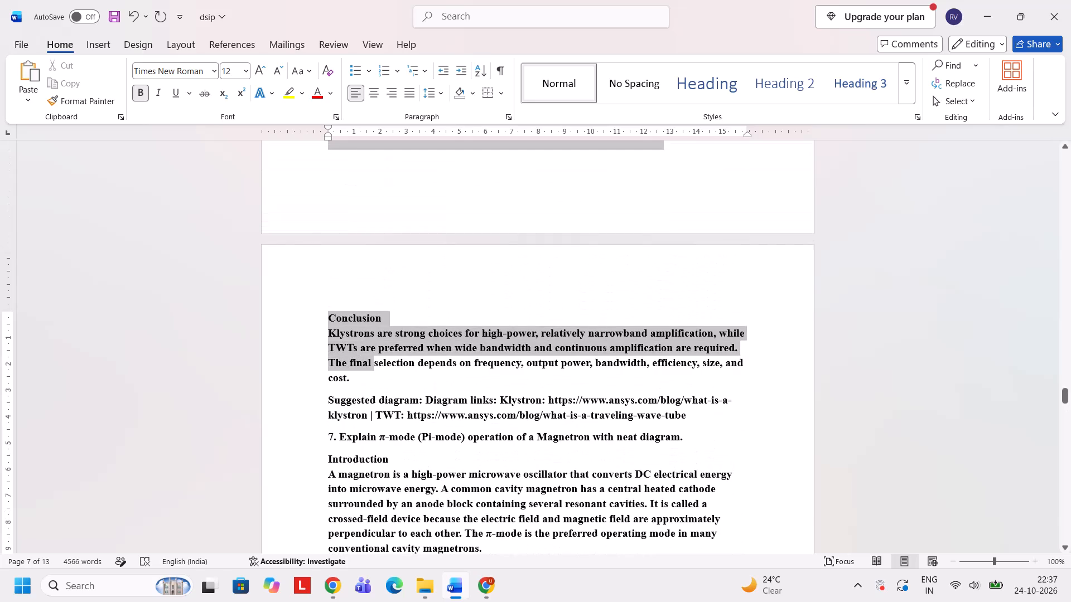
left_click_drag(358, 362, 363, 379)
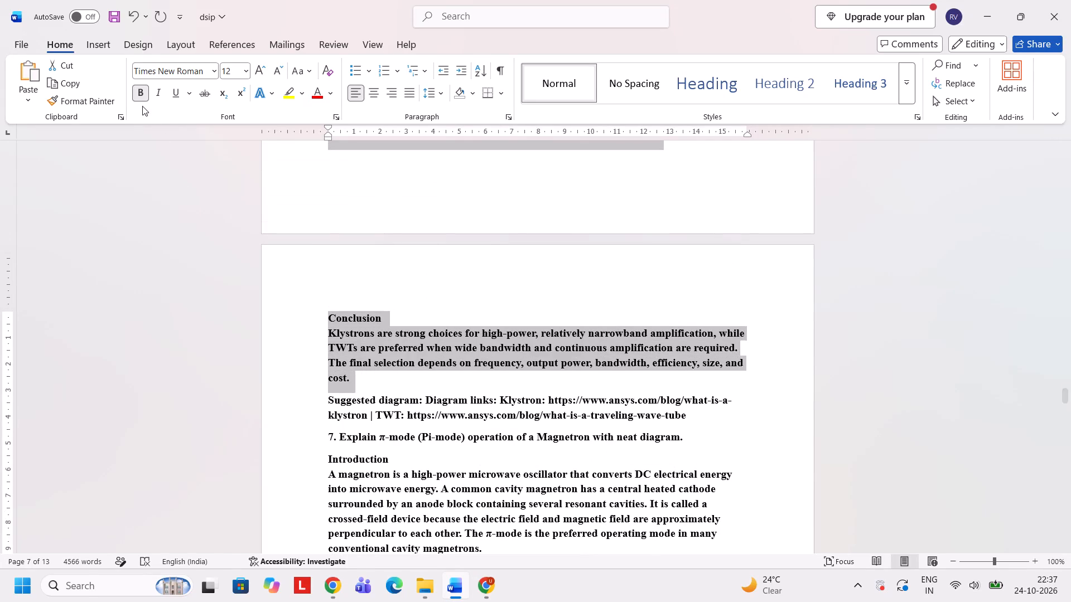
left_click(140, 100)
Delete the suggested diagram text and its ansys.com links after the question 6 conclusion, and insert a blank line before question 7.
left_click_drag(698, 405, 358, 372)
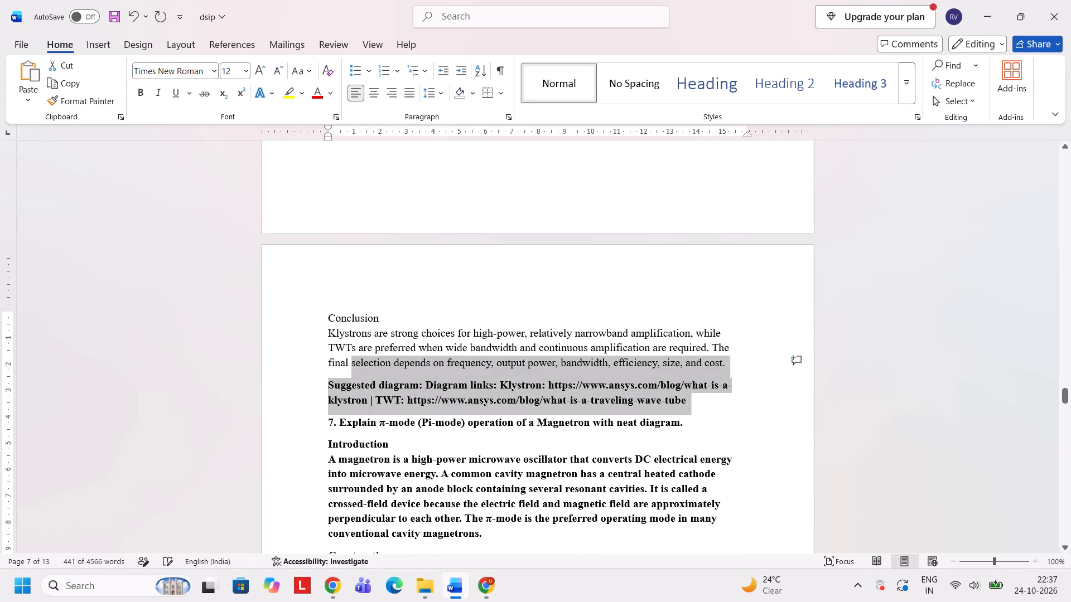
left_click_drag(358, 372, 325, 387)
key("BackSpace")
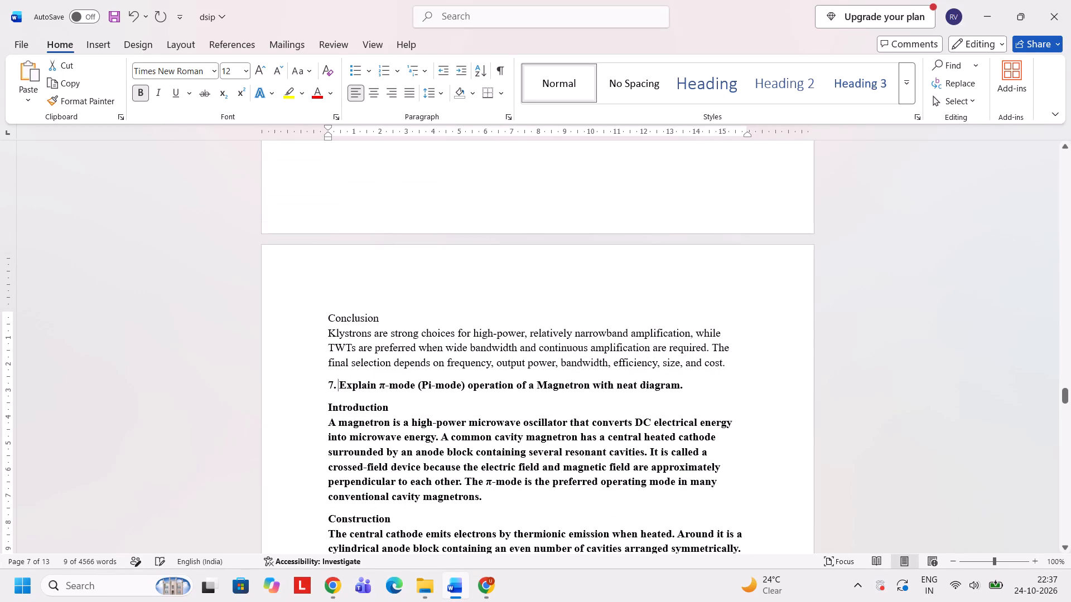
key("Return")
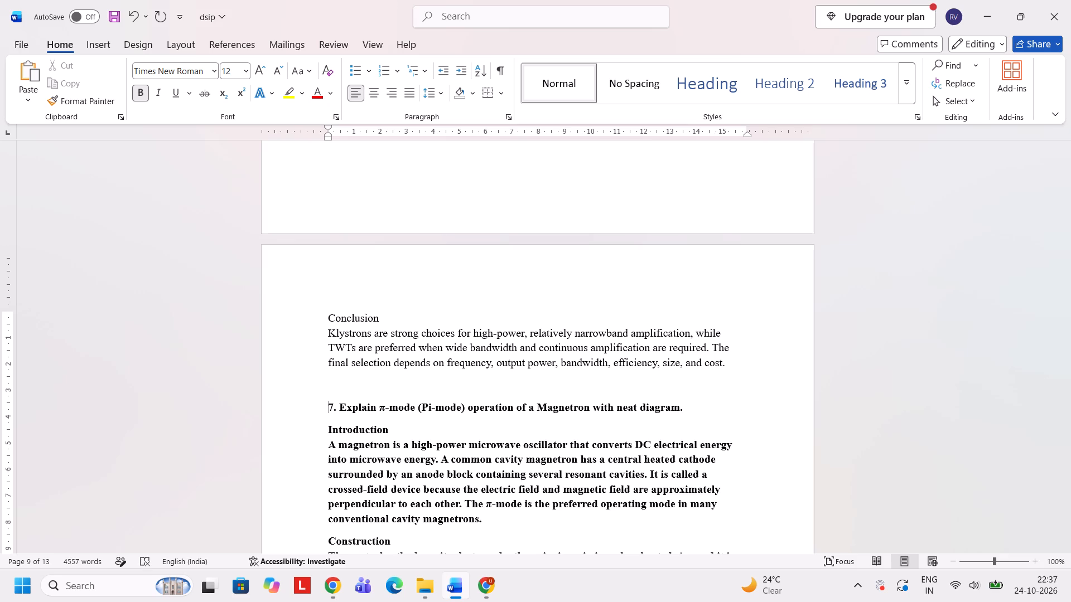
Delete the "Introduction" subheading under question 6, keeping an empty line between the question and its opening paragraph.
scroll(325, 387, "up", 14)
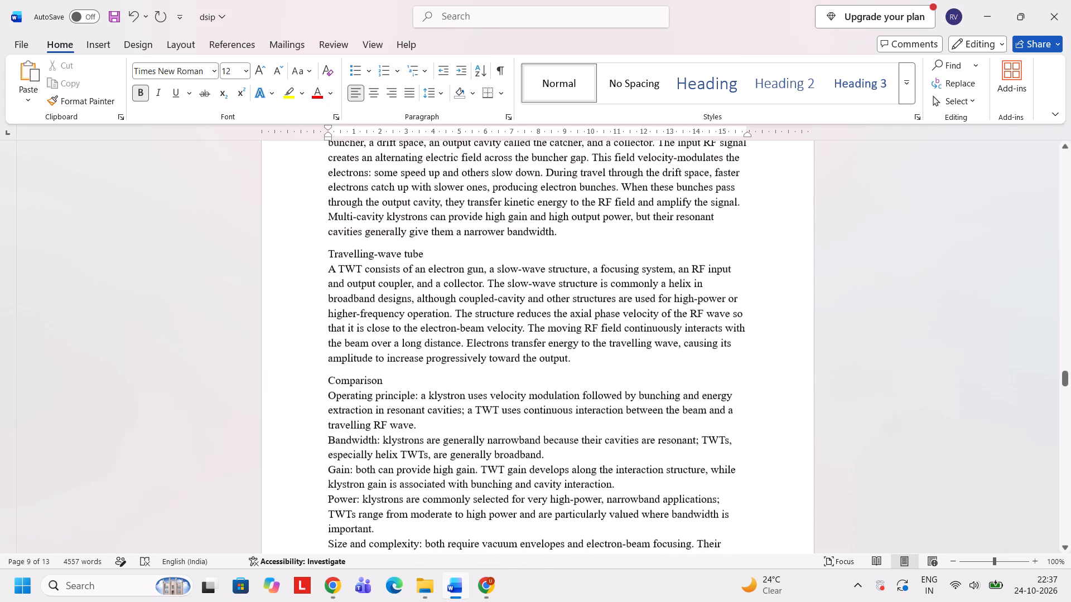
scroll(366, 438, "up", 2)
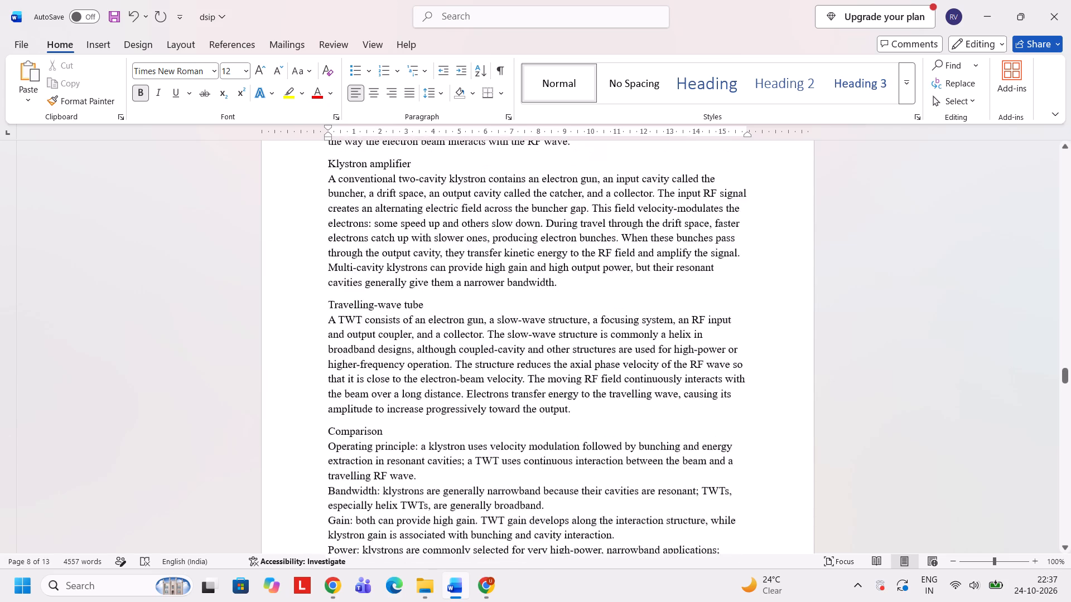
scroll(366, 438, "up", 7)
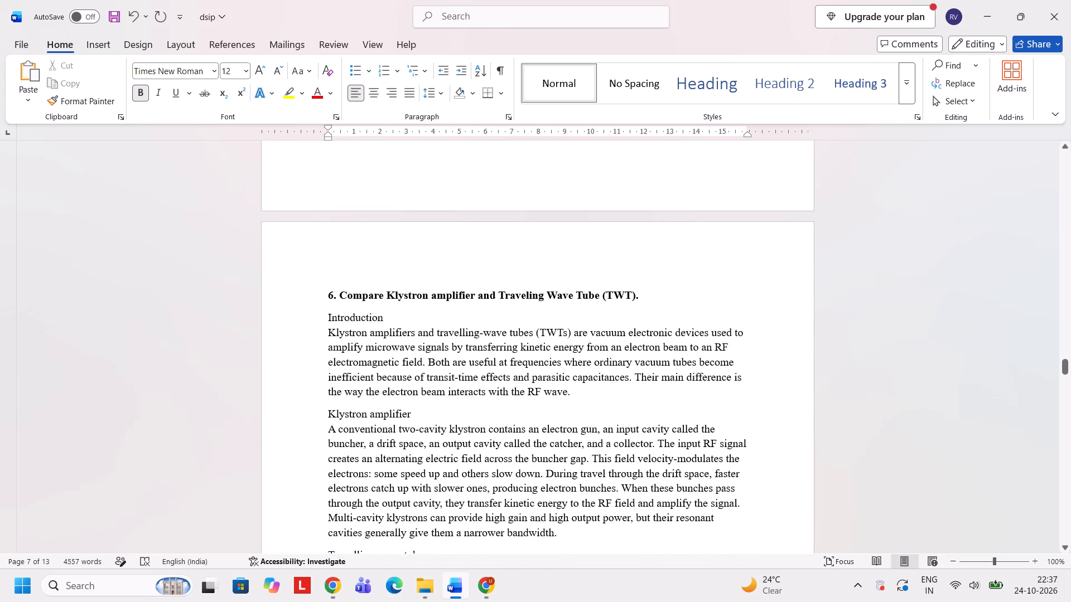
left_click(394, 321)
key("BackSpace")
key("BackSpace")
key("BackSpace")
key("BackSpace")
key("BackSpace")
key("BackSpace")
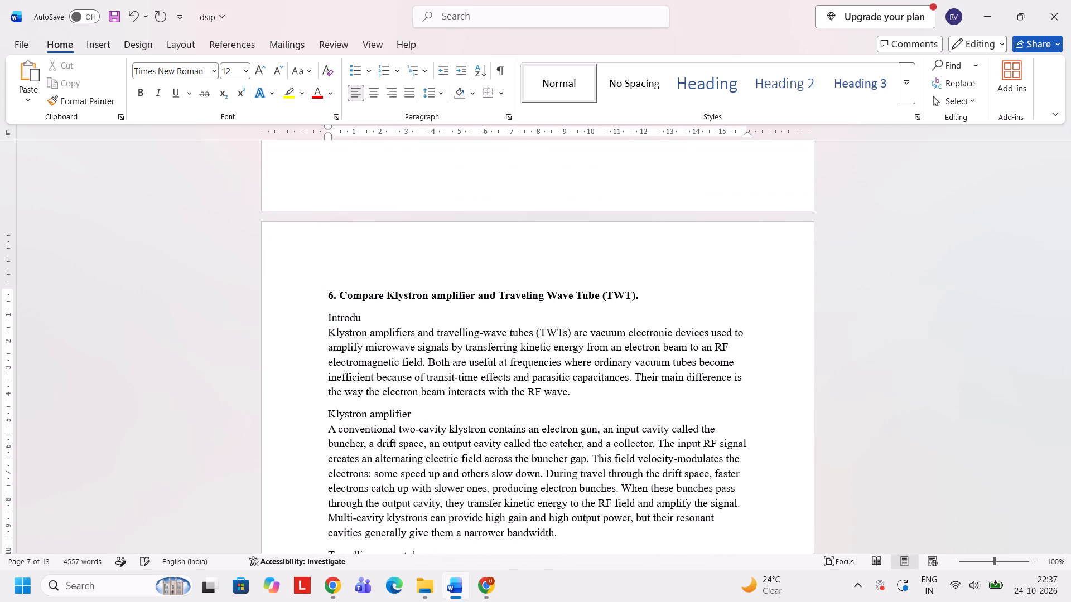
key("BackSpace")
key("BackSpace")
key("BackSpace")
key("BackSpace")
key("BackSpace")
key("BackSpace")
key("BackSpace")
key("Return")
Review the formatting and diagrams of the earlier answers, from question 5 back to the cover page.
scroll(394, 321, "up", 11)
scroll(394, 321, "up", 14)
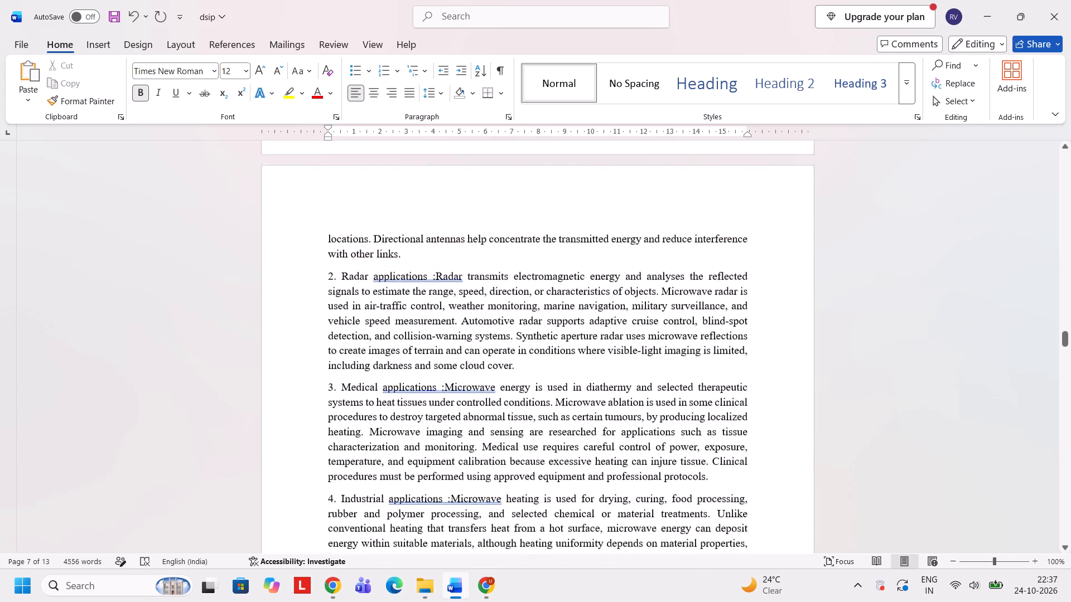
scroll(394, 321, "up", 20)
scroll(394, 321, "down", 1)
scroll(394, 321, "up", 17)
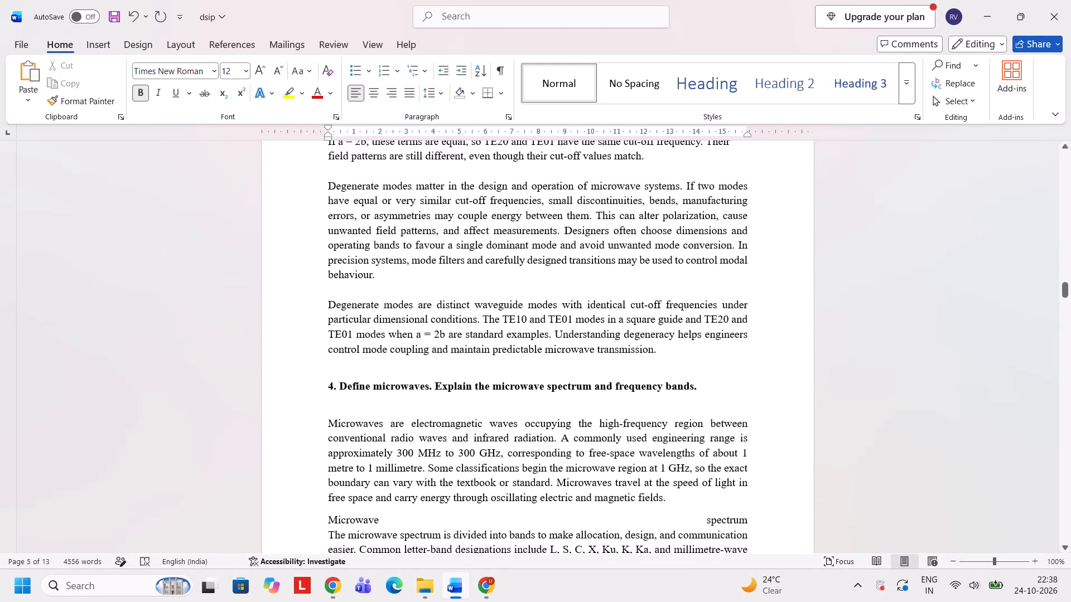
scroll(394, 321, "up", 7)
scroll(394, 321, "up", 20)
scroll(394, 321, "up", 1)
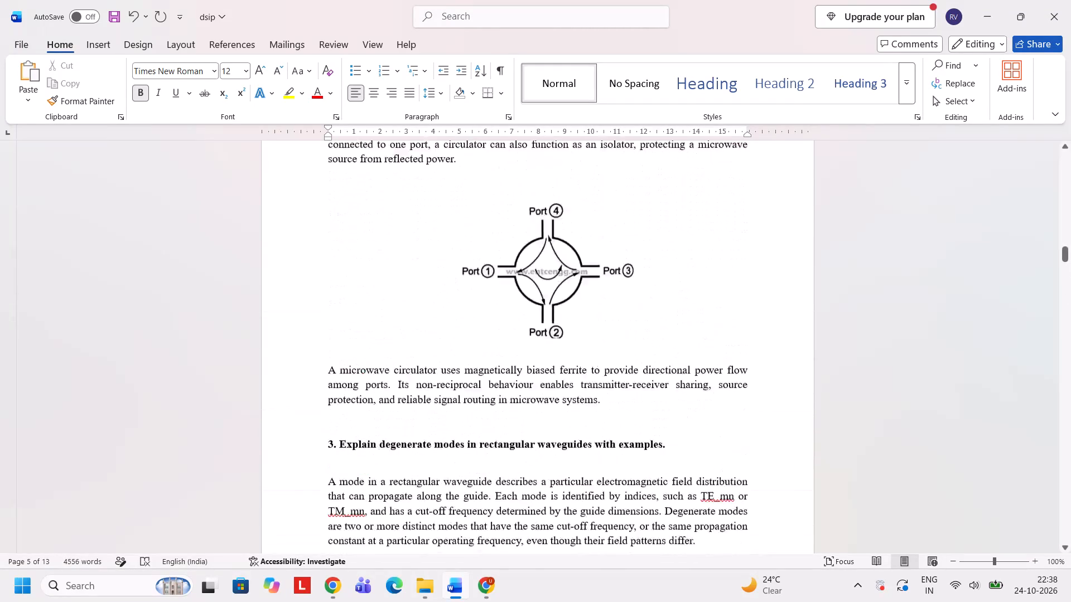
scroll(394, 321, "up", 20)
scroll(394, 321, "up", 15)
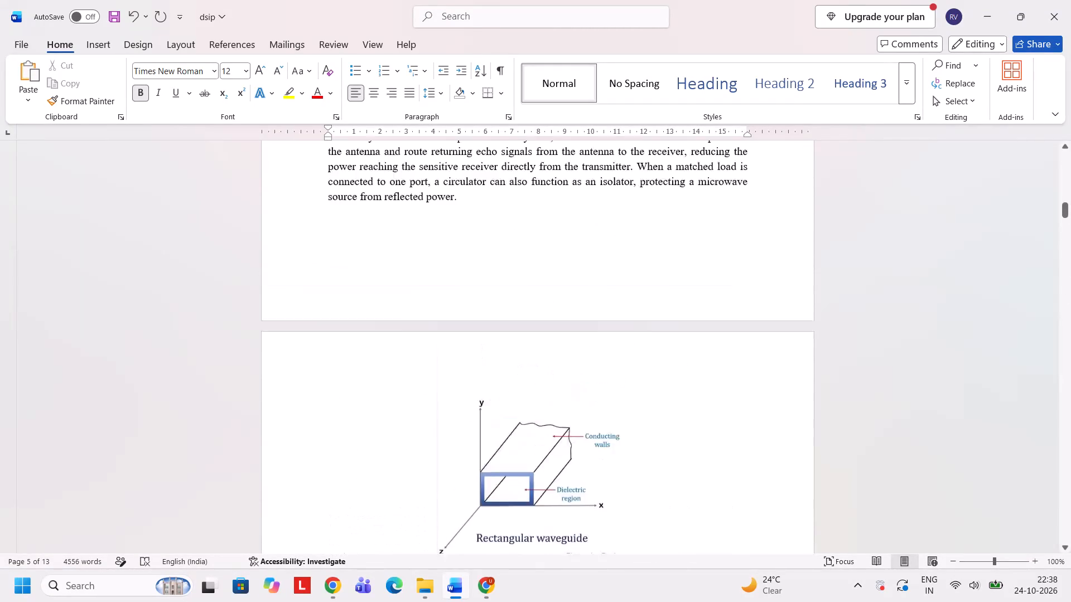
scroll(394, 321, "up", 1)
scroll(394, 321, "up", 20)
scroll(394, 321, "up", 4)
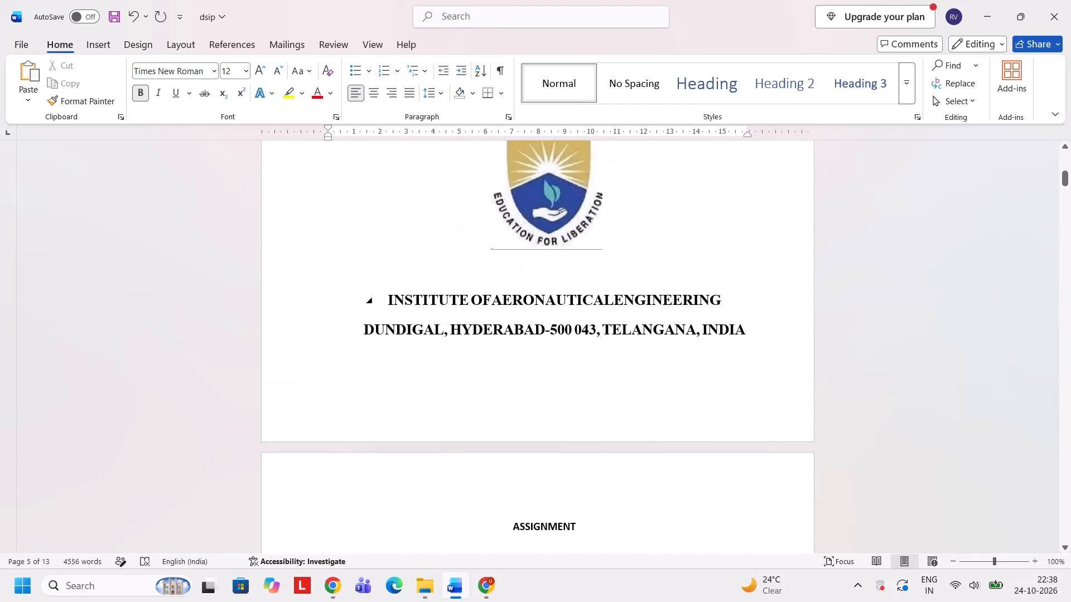
Remove bold from the whole question 7 answer, from the Introduction subheading through the Applications and conclusion paragraph.
scroll(394, 321, "down", 20)
scroll(394, 321, "down", 20)
scroll(394, 321, "down", 8)
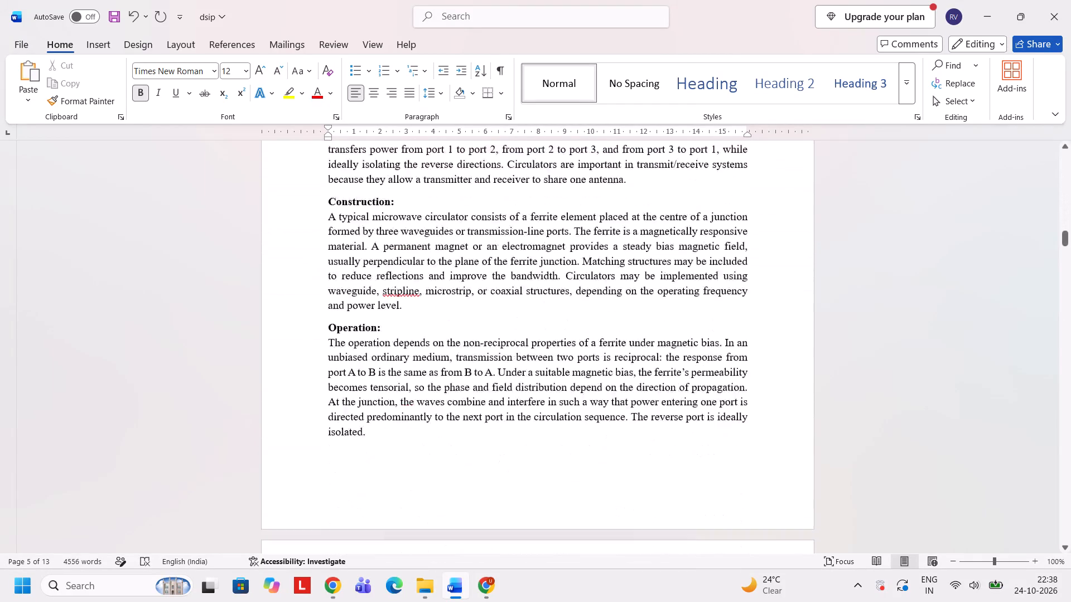
scroll(394, 321, "down", 20)
scroll(394, 321, "down", 20)
scroll(394, 321, "down", 12)
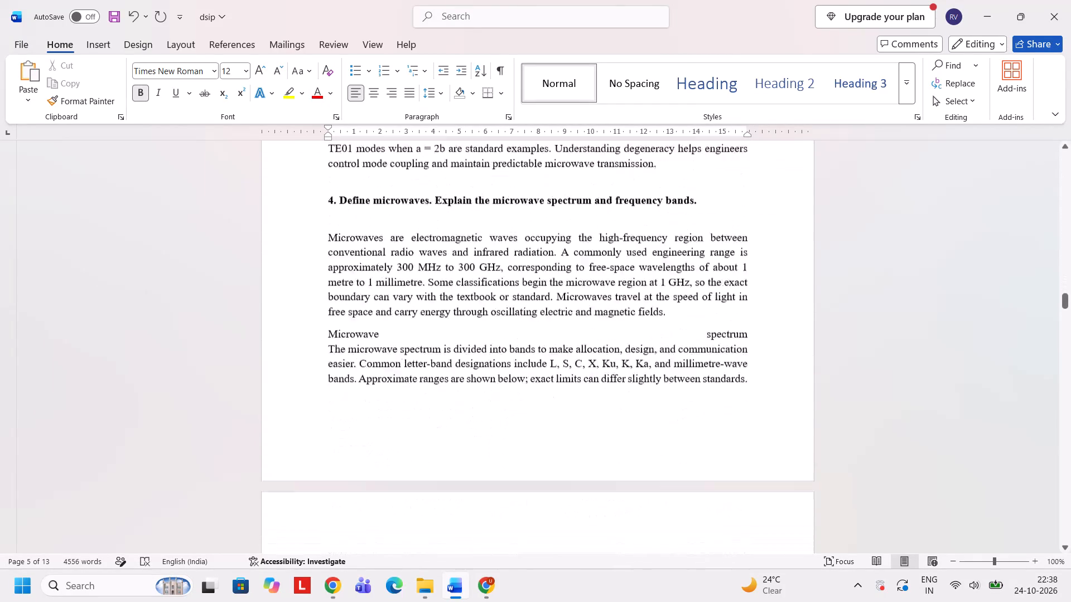
scroll(394, 321, "down", 2)
scroll(394, 321, "down", 20)
scroll(394, 321, "down", 1)
scroll(394, 321, "down", 20)
scroll(394, 321, "down", 4)
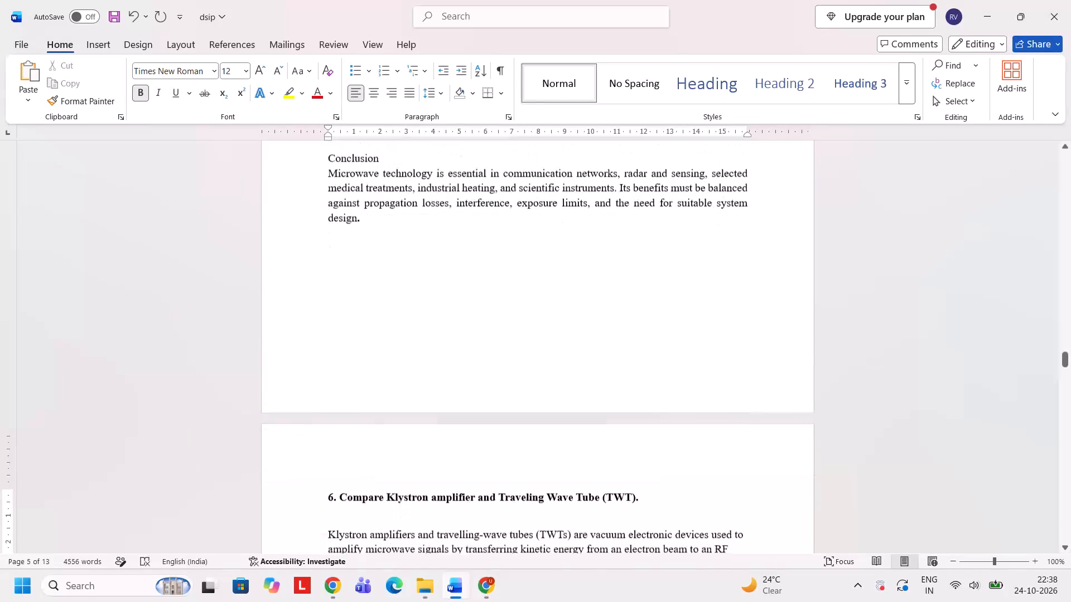
scroll(394, 321, "down", 18)
scroll(394, 321, "down", 20)
scroll(394, 321, "down", 2)
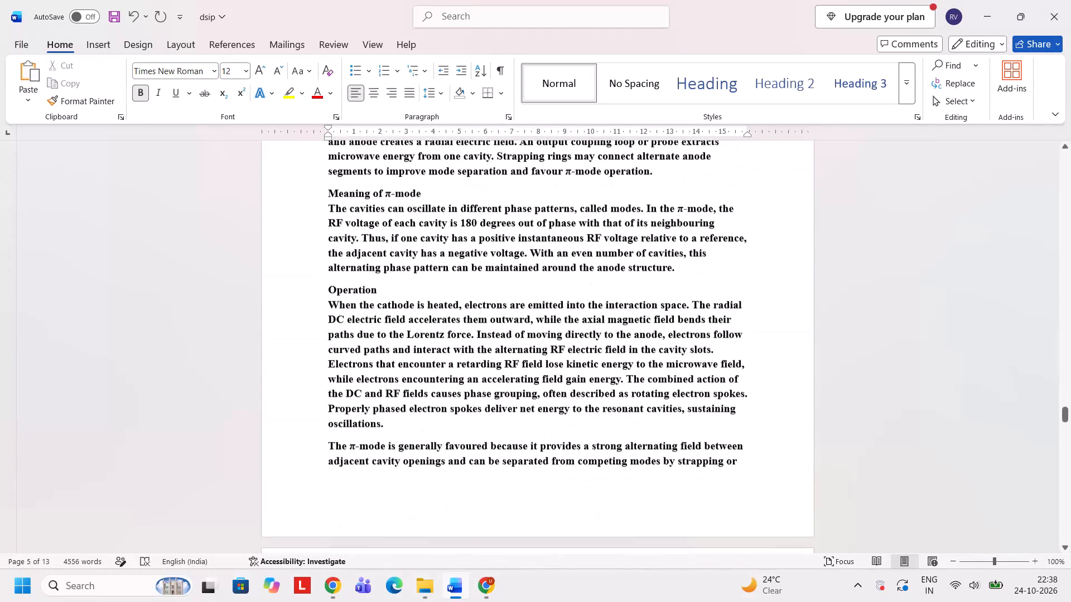
scroll(394, 321, "up", 9)
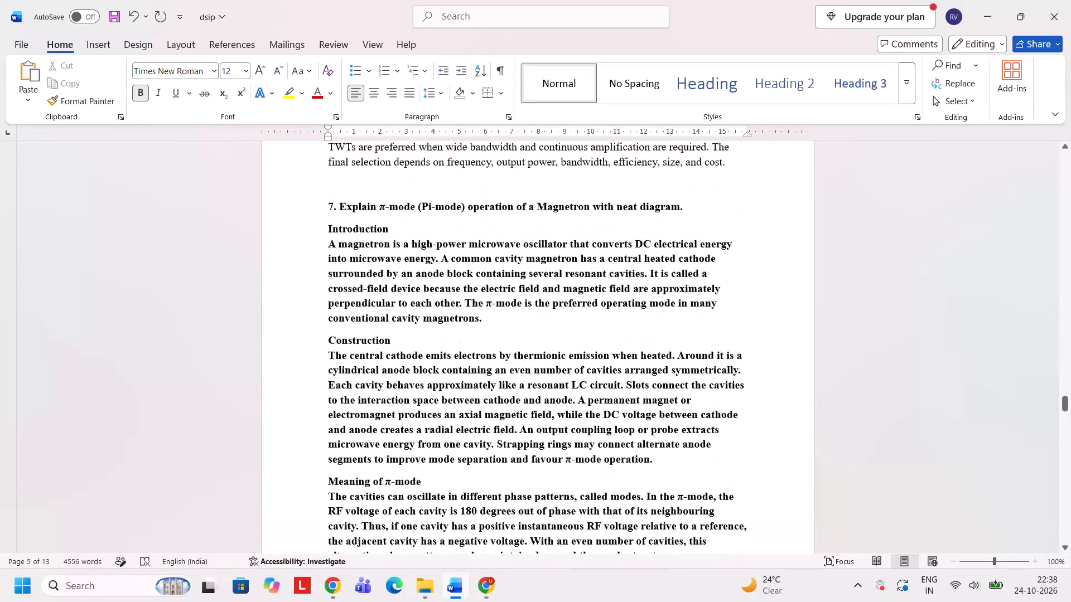
left_click_drag(325, 234, 388, 373)
scroll(388, 370, "down", 3)
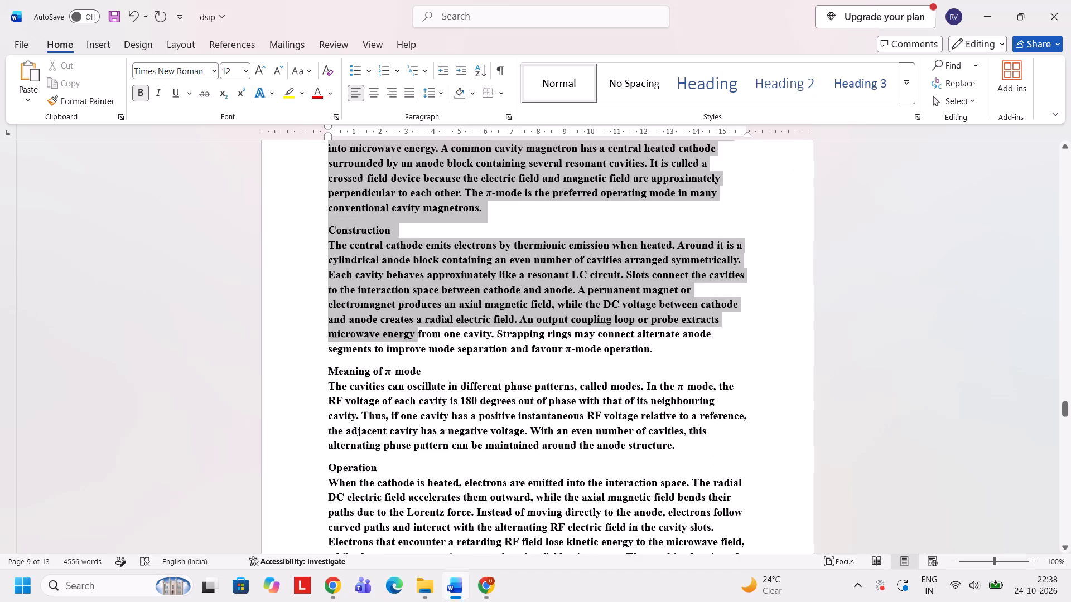
scroll(388, 373, "down", 13)
left_click_drag(388, 373, 418, 383)
scroll(417, 375, "down", 3)
scroll(417, 375, "up", 1)
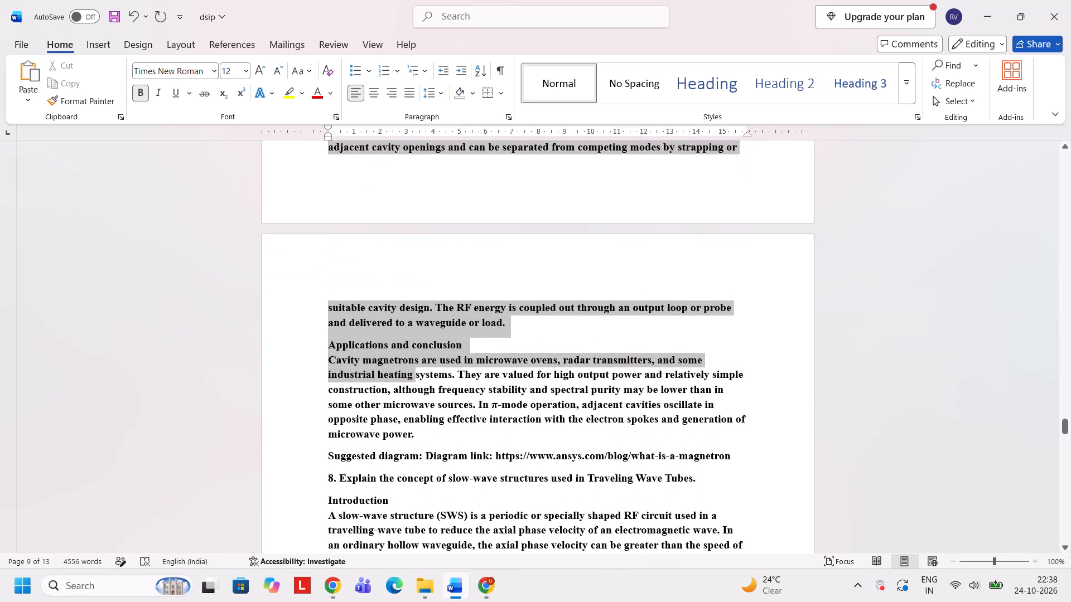
left_click_drag(418, 383, 413, 436)
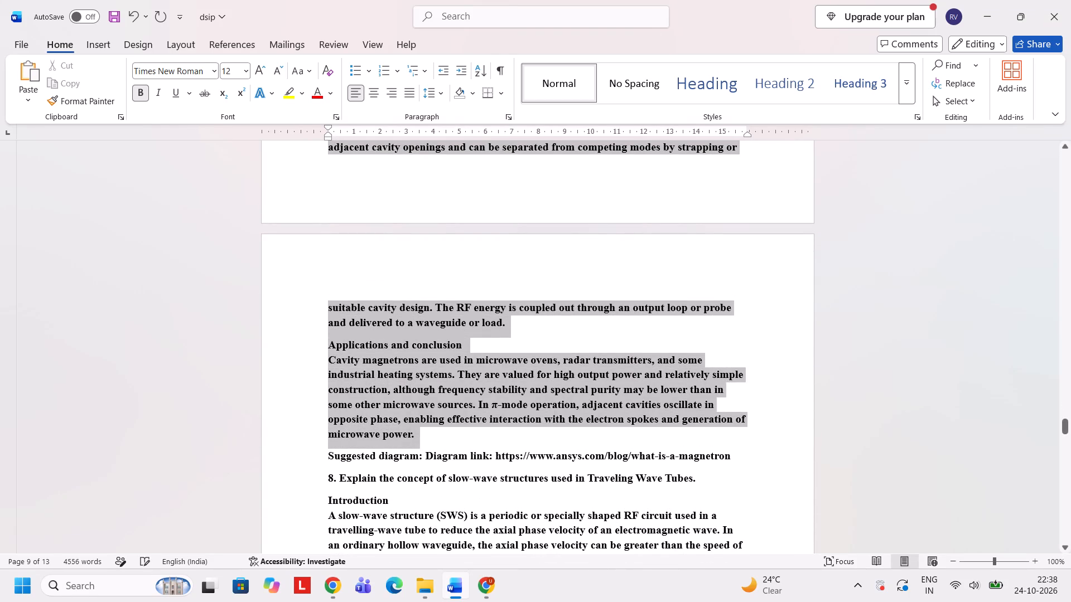
left_click(141, 97)
left_click(385, 425)
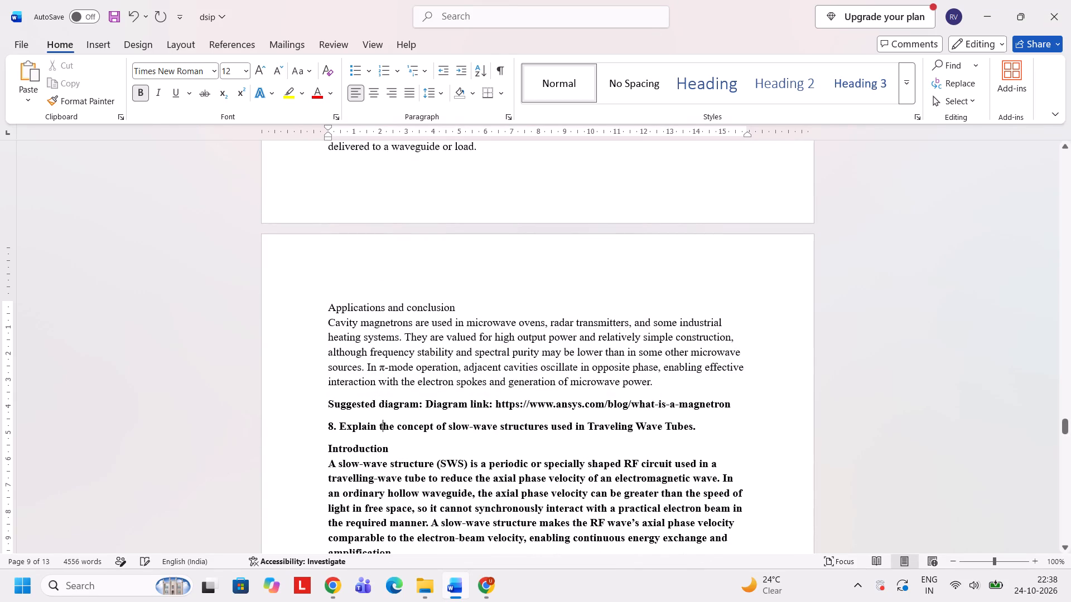
Delete the suggested diagram line with its ansys.com link after the question 7 conclusion, and insert a blank line before question 8.
left_click_drag(730, 404, 331, 413)
key("BackSpace")
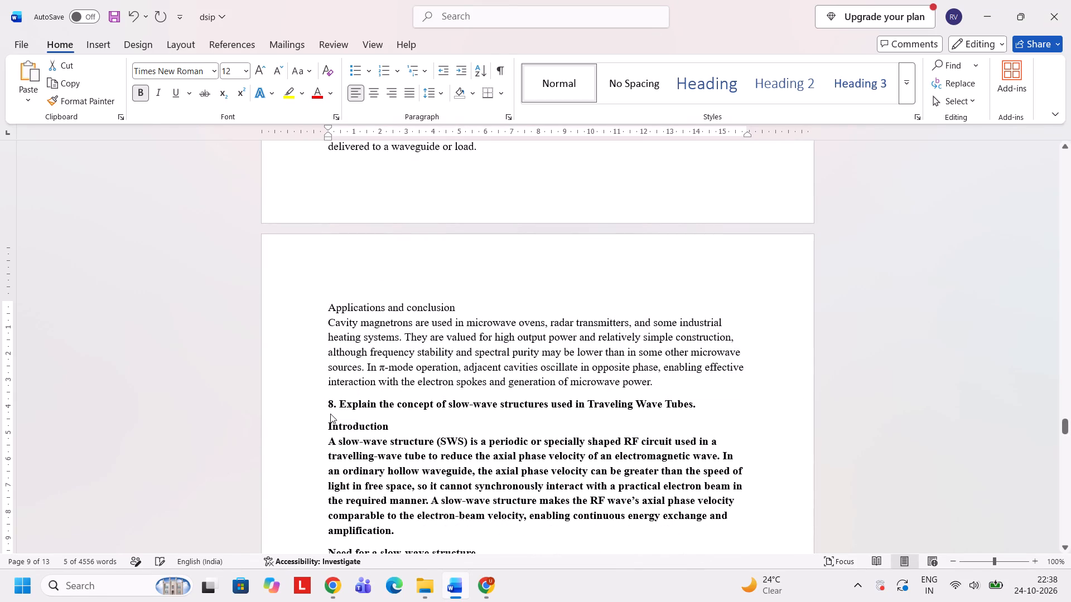
left_click(680, 384)
key("Return")
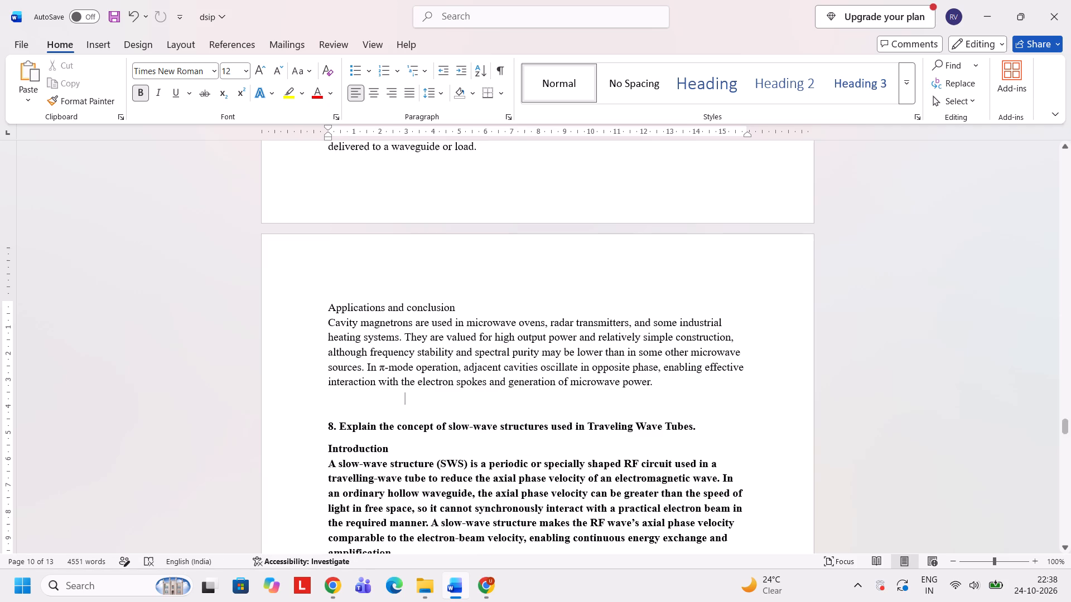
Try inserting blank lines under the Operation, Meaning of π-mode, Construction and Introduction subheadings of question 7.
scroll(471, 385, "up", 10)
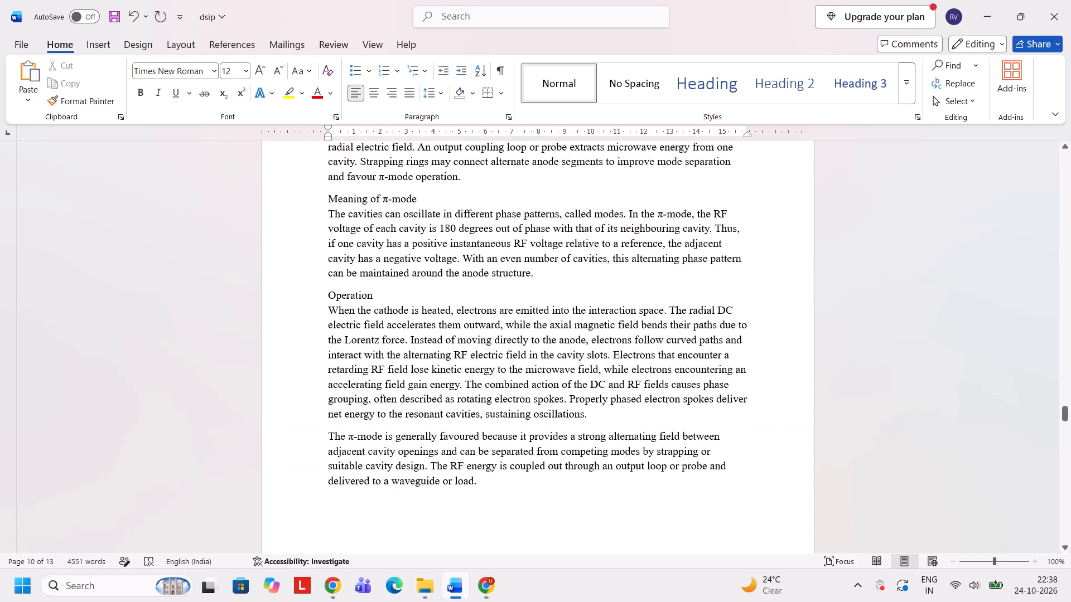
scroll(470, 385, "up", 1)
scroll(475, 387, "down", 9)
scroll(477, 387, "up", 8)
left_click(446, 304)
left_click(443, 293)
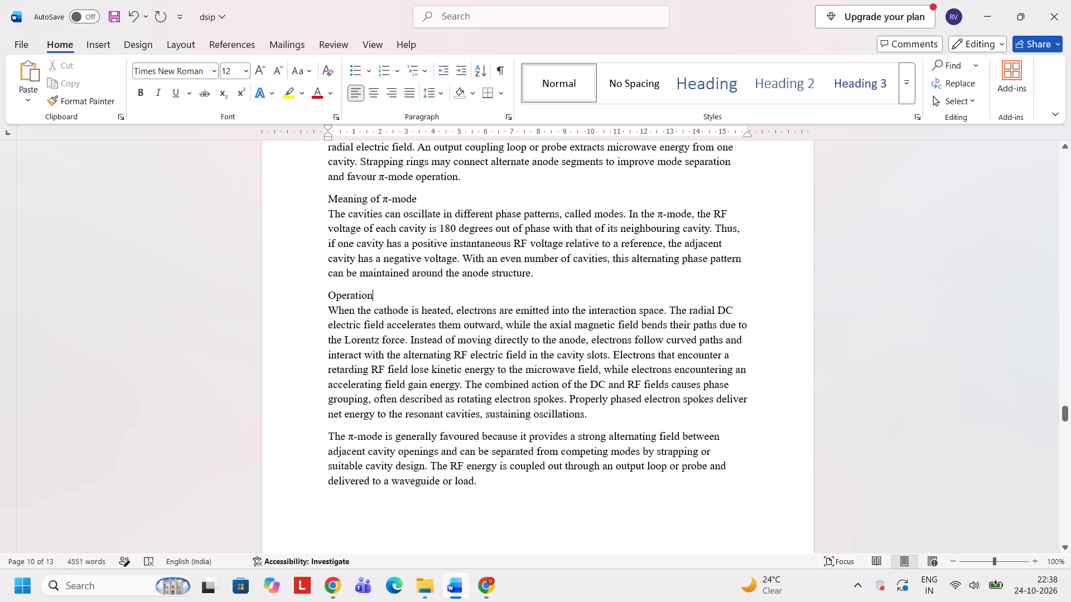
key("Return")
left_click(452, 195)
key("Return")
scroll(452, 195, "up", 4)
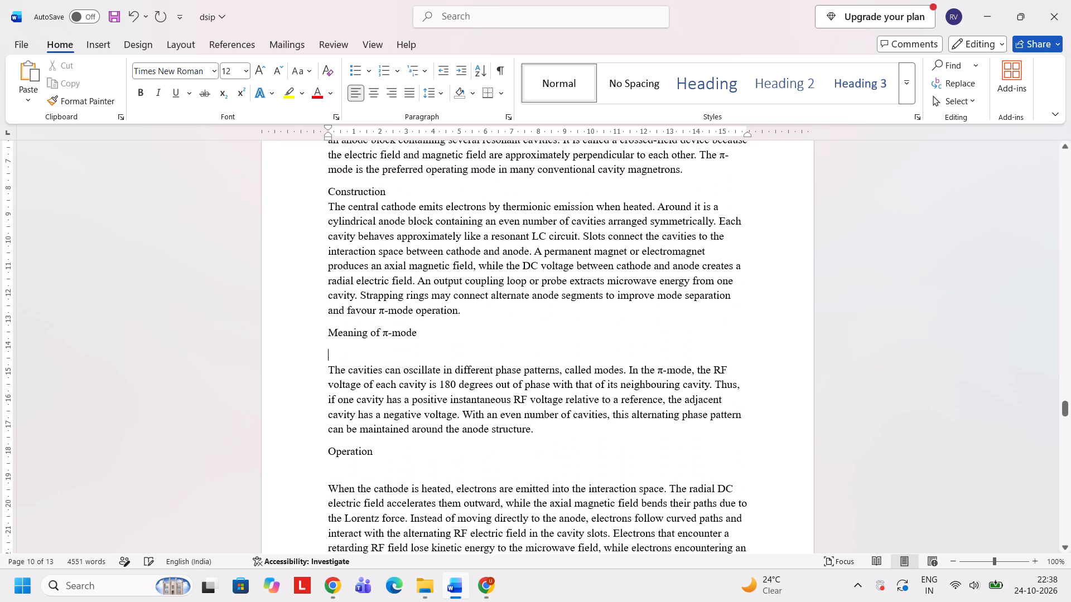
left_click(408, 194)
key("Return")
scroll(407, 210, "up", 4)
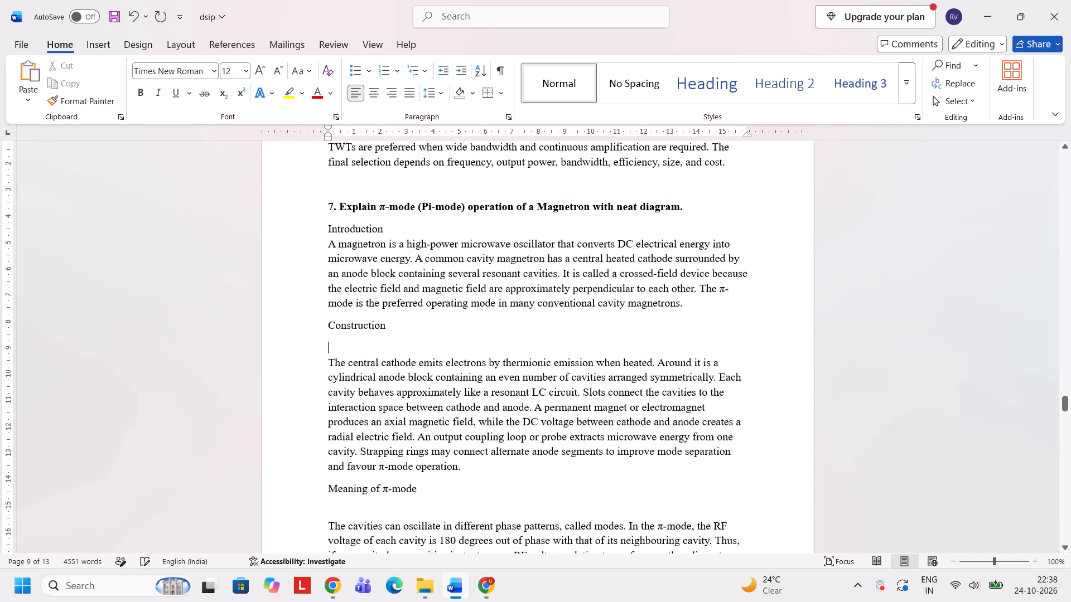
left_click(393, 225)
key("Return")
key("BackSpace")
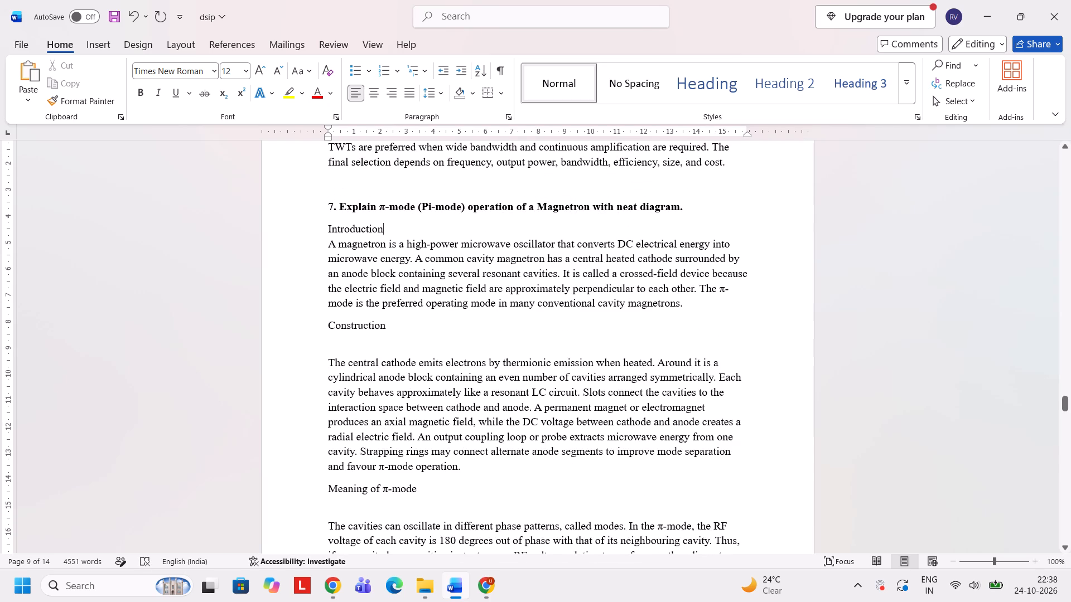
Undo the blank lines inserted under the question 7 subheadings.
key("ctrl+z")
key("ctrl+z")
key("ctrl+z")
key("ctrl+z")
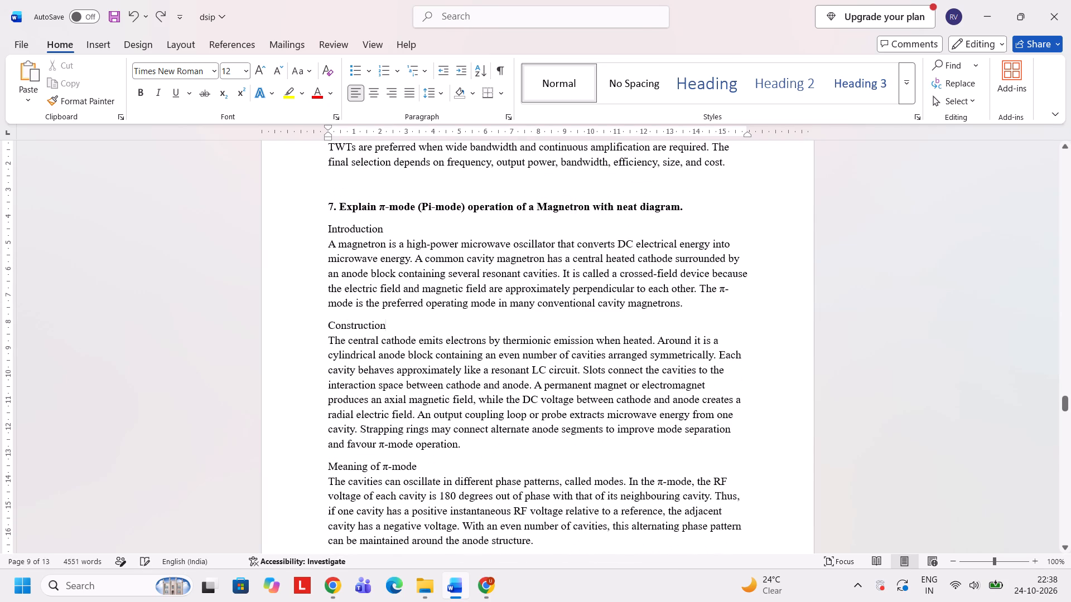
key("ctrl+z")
Insert a blank line under question 7's "Operation" subheading and remove the space after both the subheading and its first paragraph.
scroll(399, 330, "down", 6, "ctrl")
scroll(446, 343, "down", 4)
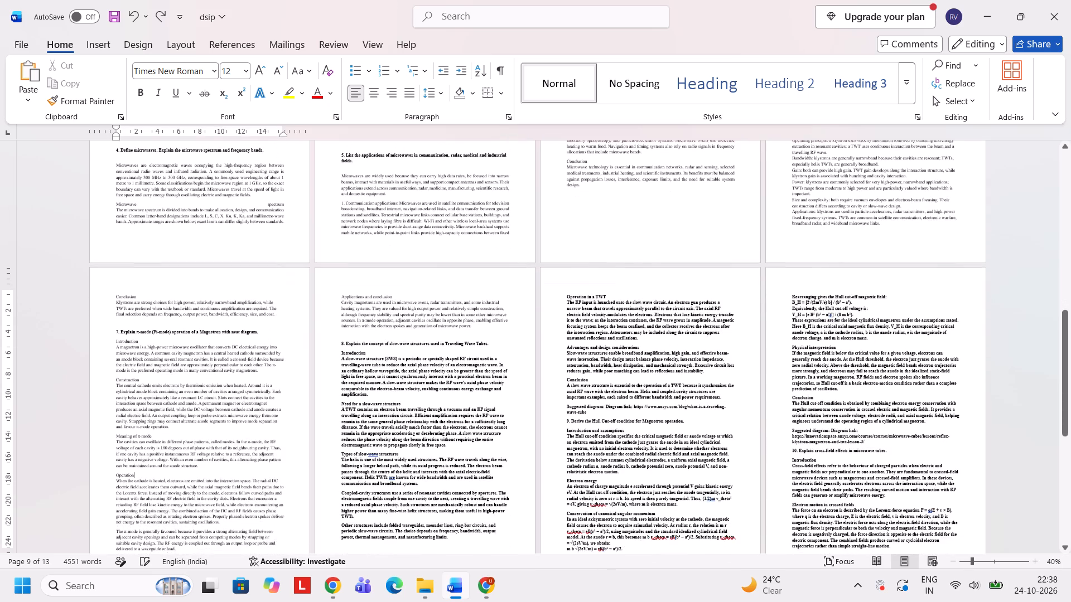
scroll(449, 360, "up", 7, "ctrl")
scroll(449, 360, "down", 1, "ctrl")
scroll(449, 360, "down", 2)
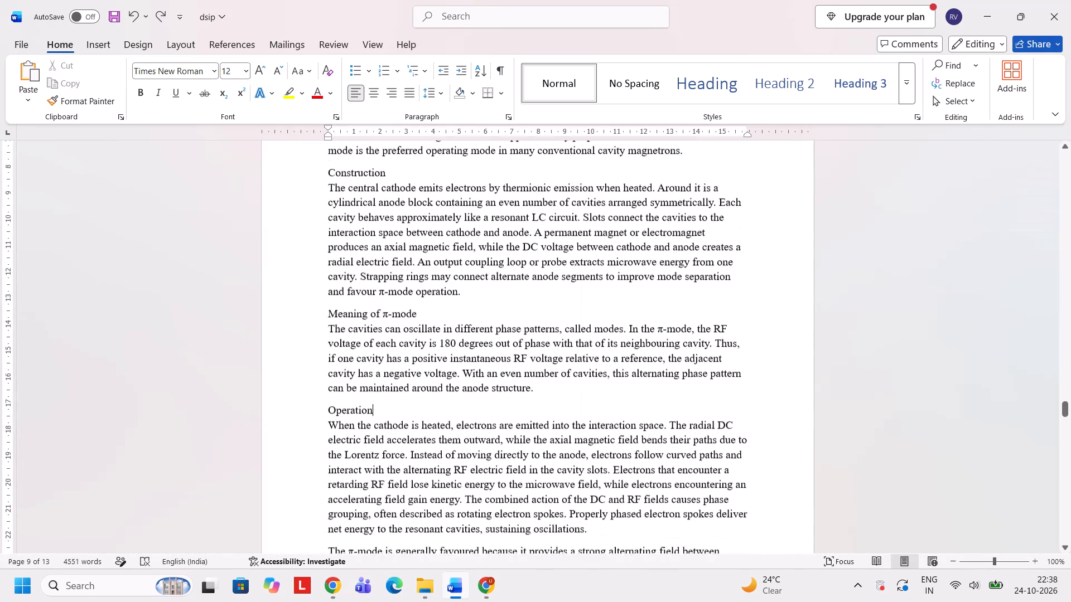
scroll(449, 360, "down", 4)
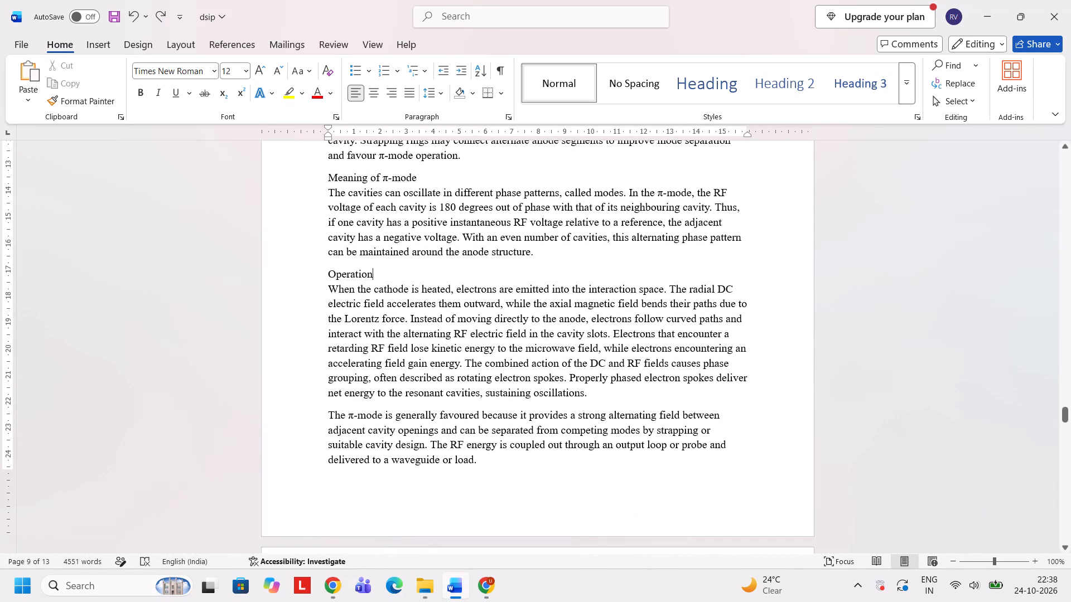
key("Return")
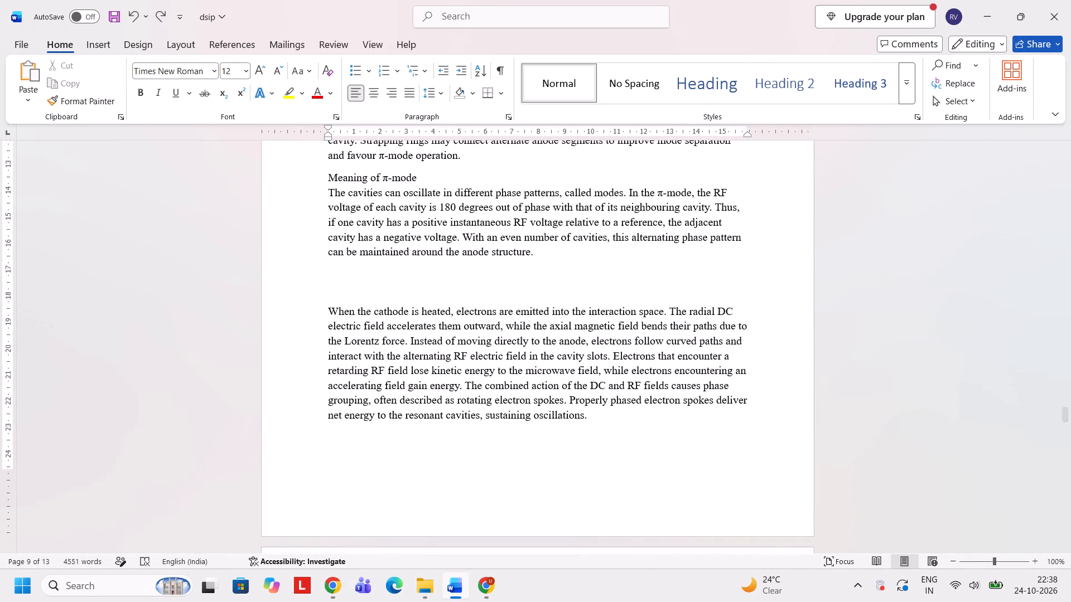
left_click(442, 86)
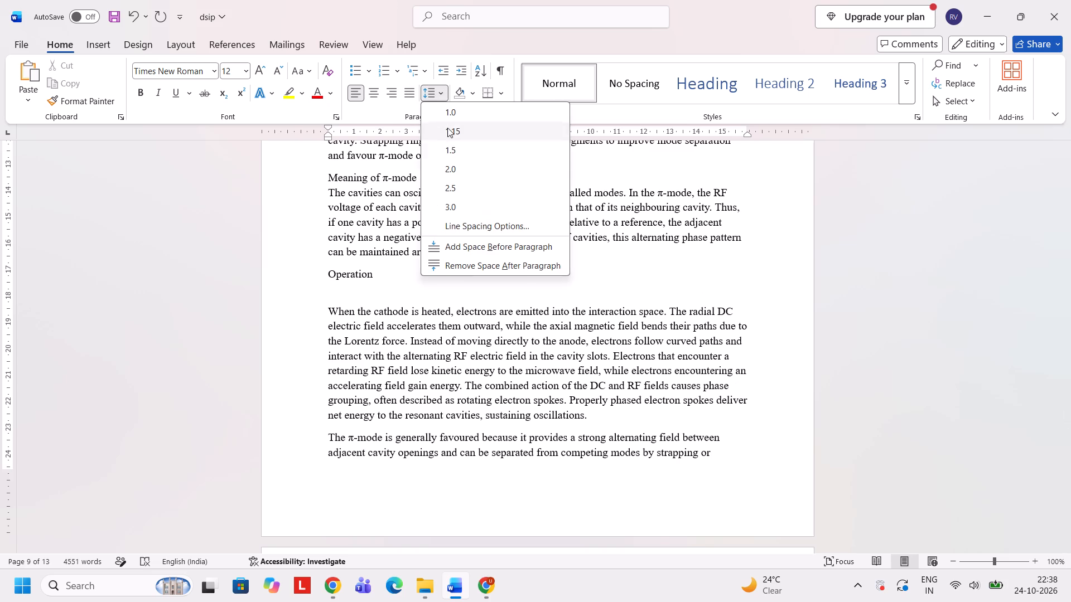
left_click(481, 260)
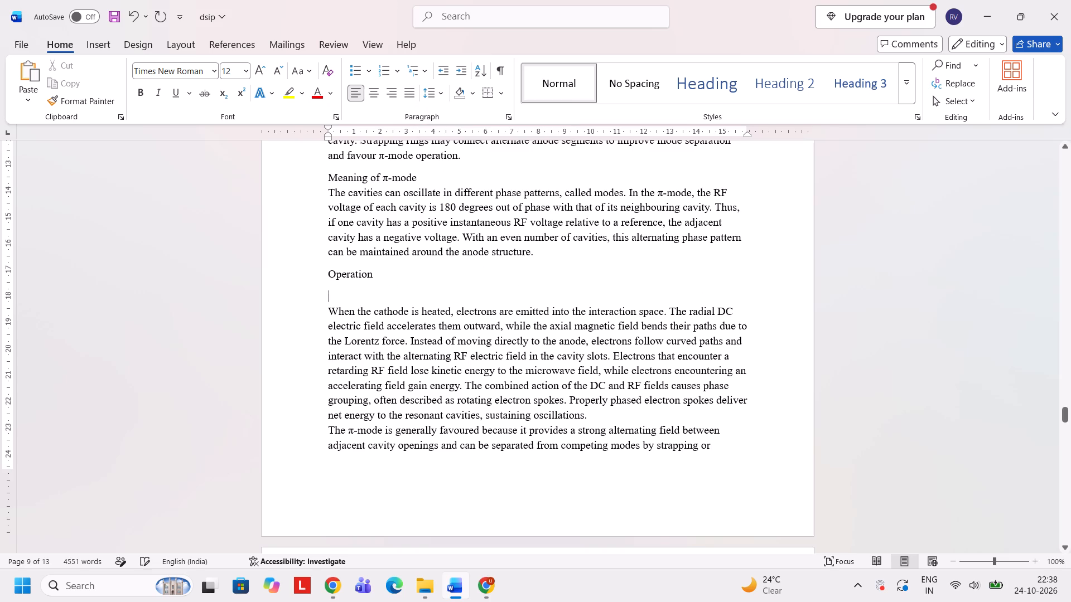
left_click(383, 278)
left_click(446, 92)
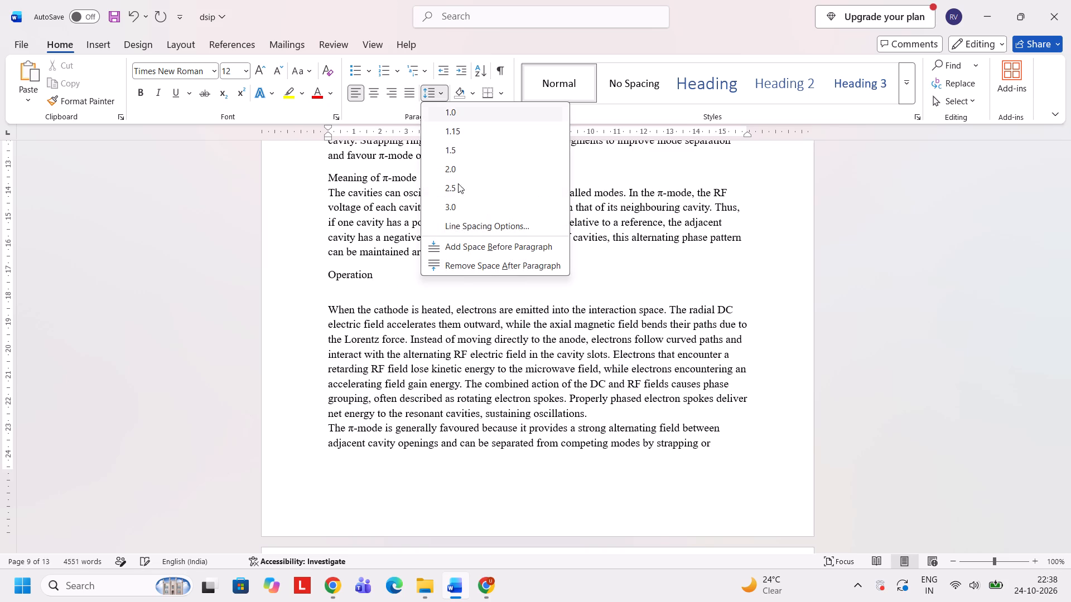
left_click(463, 265)
left_click(371, 287)
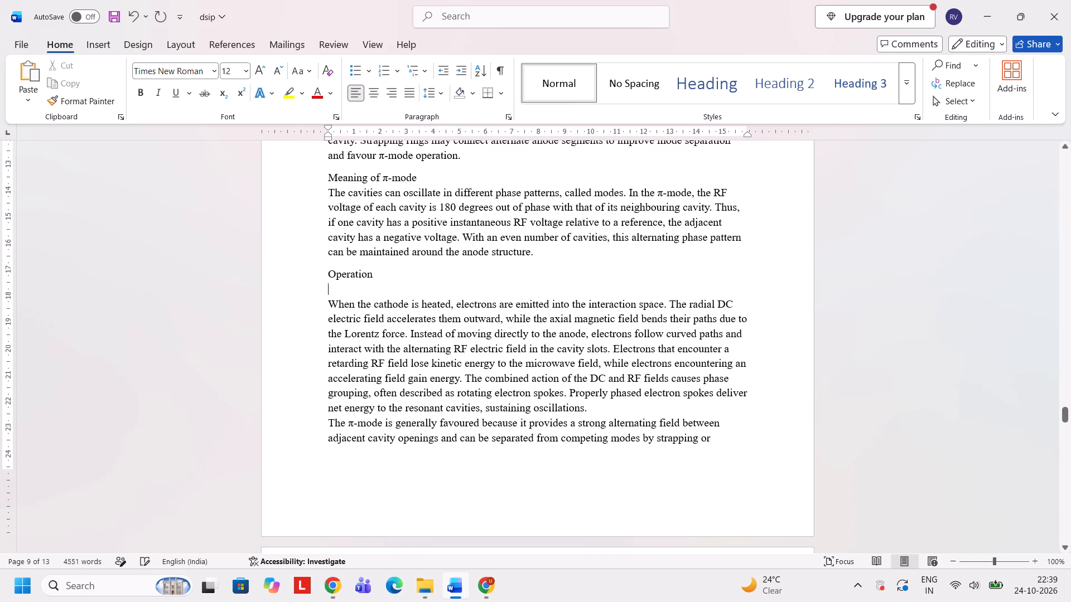
Insert a blank line under the "Meaning of π-mode" subheading and remove the space after that subheading.
left_click(422, 174)
key("Return")
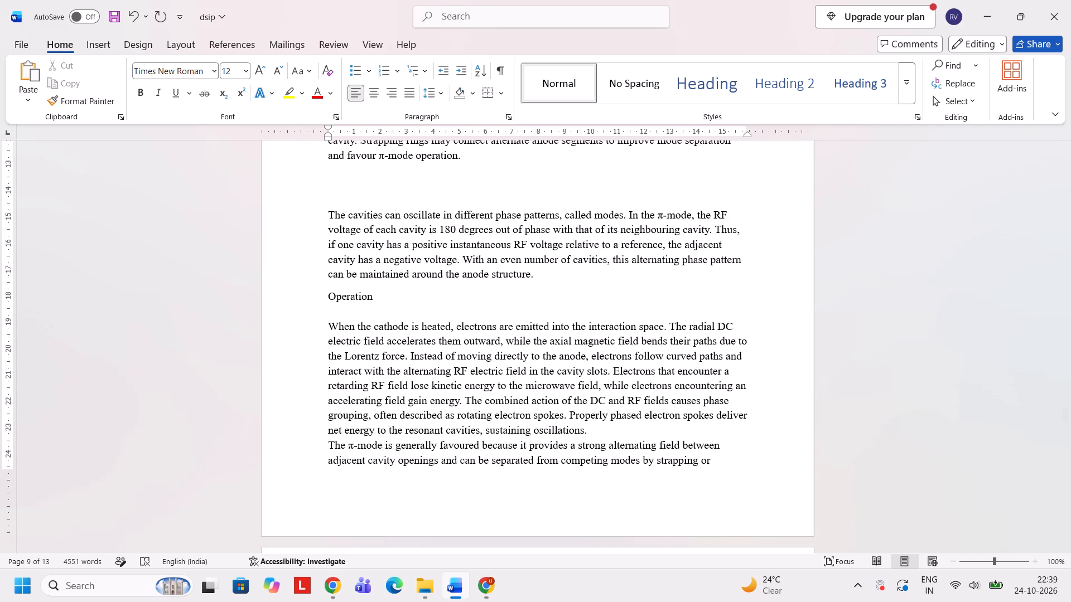
left_click(469, 178)
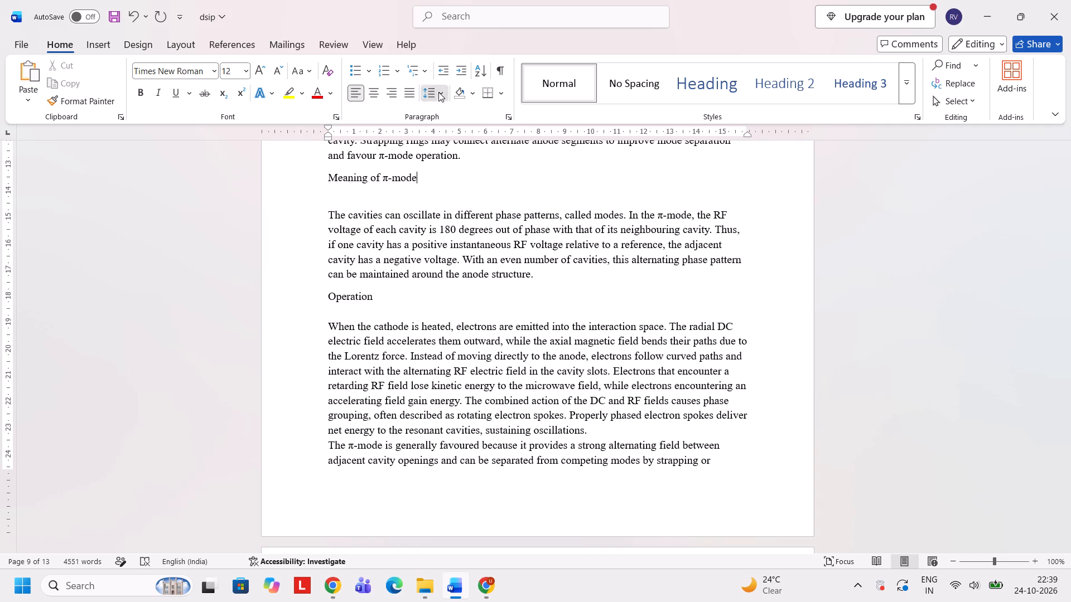
left_click(438, 92)
left_click(467, 266)
Insert a blank line under question 7's "Construction" subheading and remove the space after that subheading.
scroll(449, 232, "up", 7)
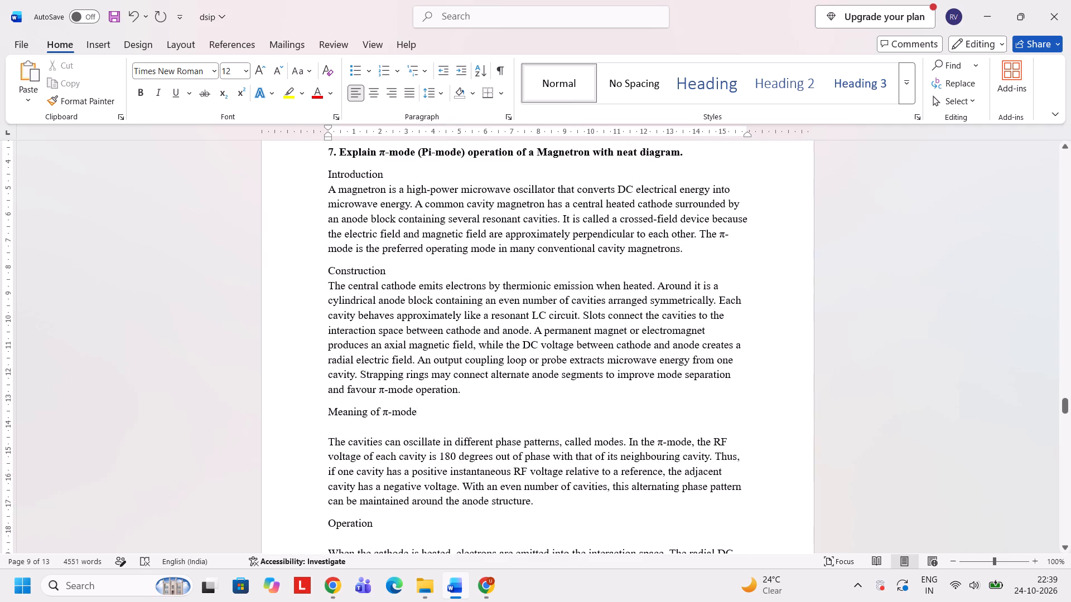
left_click(440, 273)
key("Return")
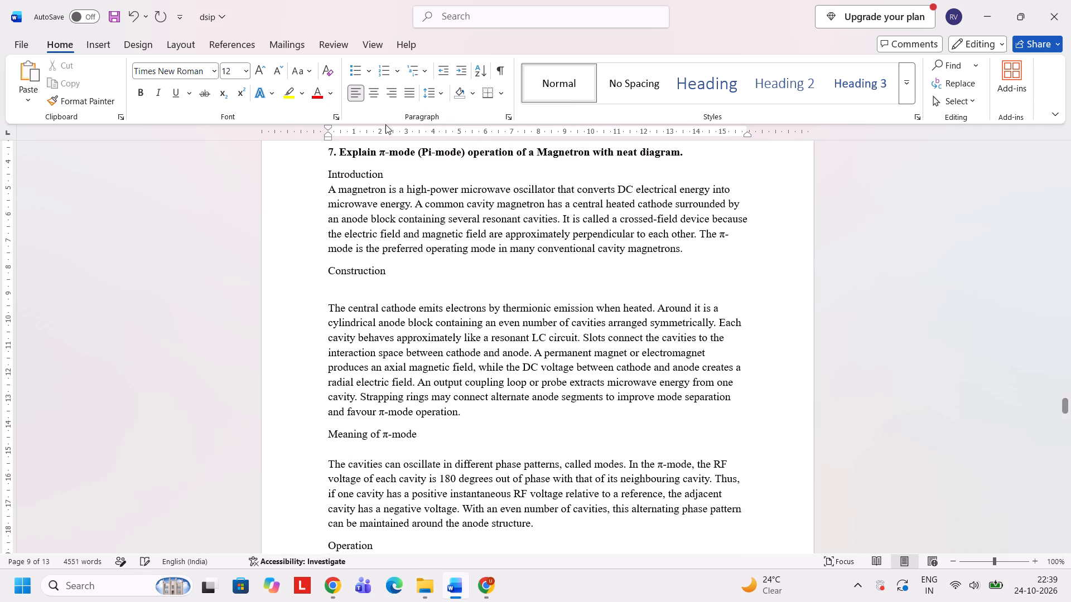
left_click(393, 271)
left_click(438, 99)
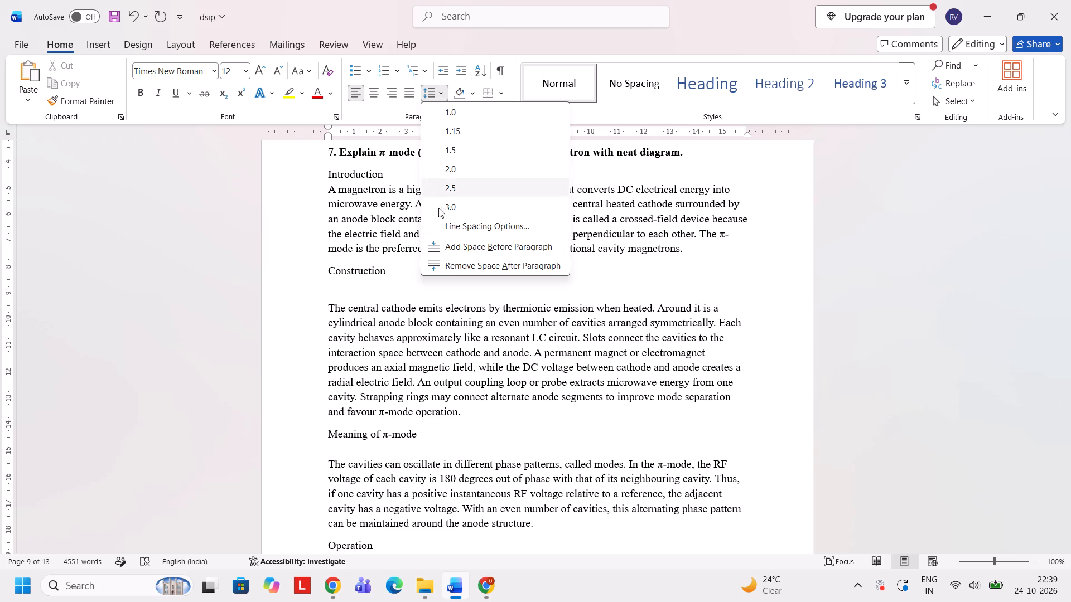
left_click(451, 261)
Delete the "Introduction" subheading under question 7, keeping an empty line between the question and its opening paragraph.
scroll(451, 261, "up", 4)
left_click_drag(397, 314, 357, 310)
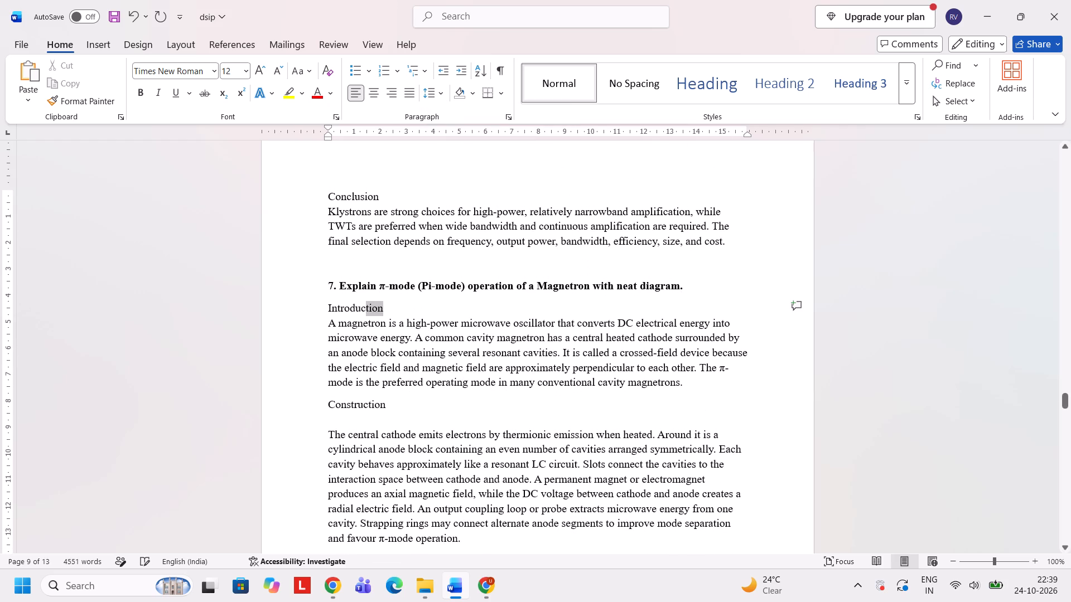
left_click_drag(357, 310, 327, 310)
key("BackSpace")
Insert a blank line between question 7's opening paragraph and the "Construction" subheading.
left_click(719, 380)
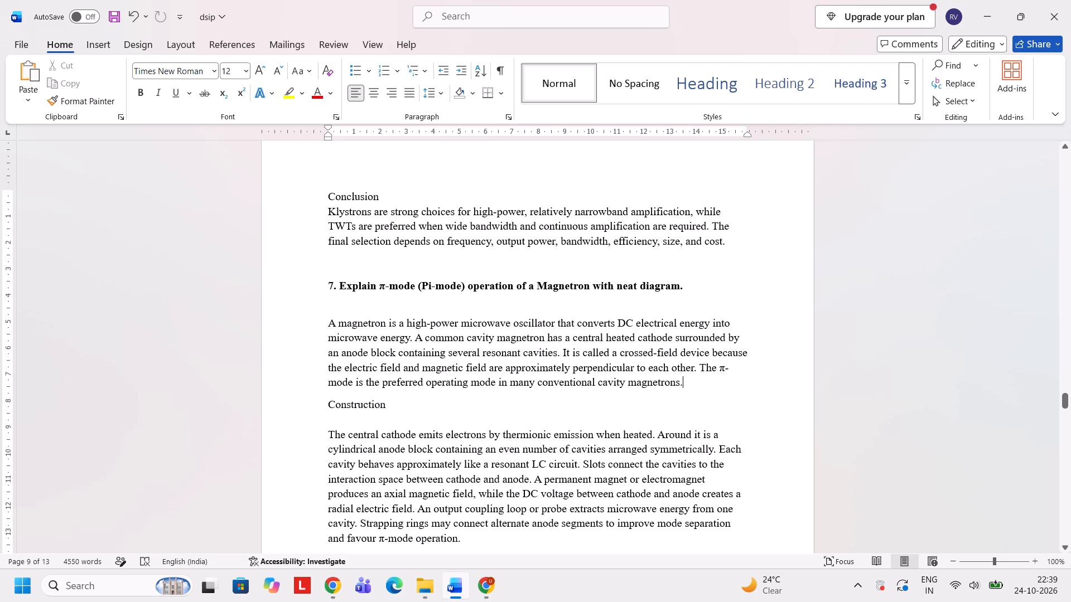
key("Return")
scroll(543, 420, "down", 1)
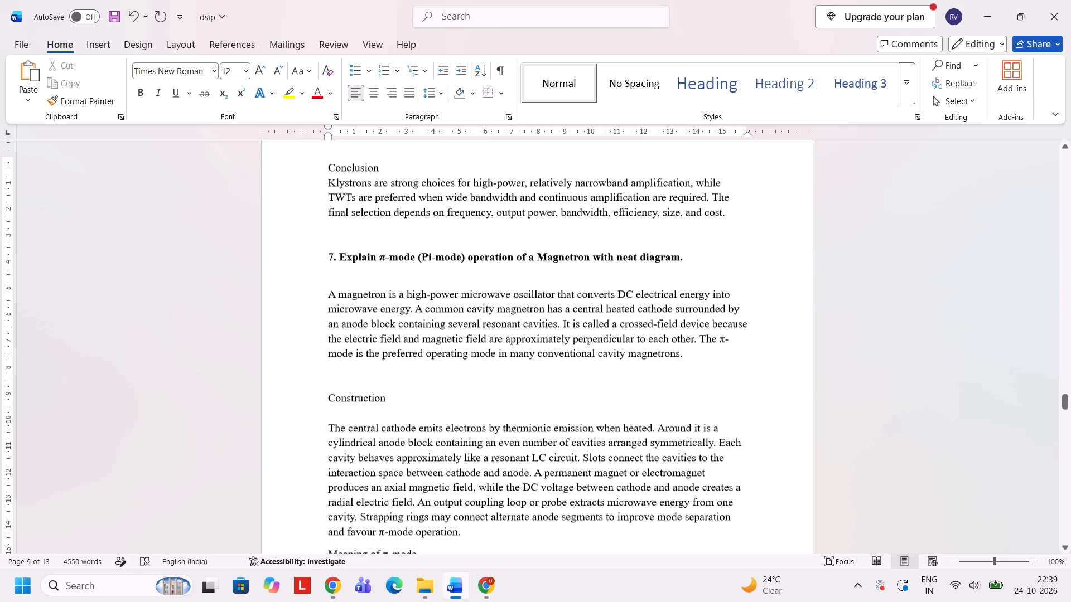
scroll(365, 405, "down", 4)
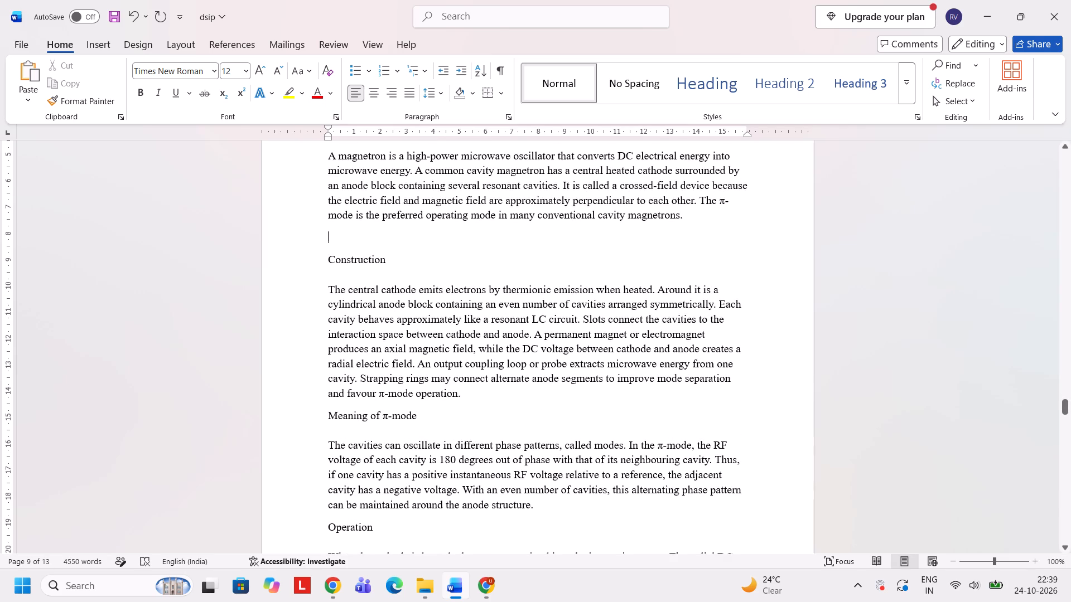
Insert a blank line above each of question 7's "Meaning of π-mode" and "Operation" subheadings.
left_click(475, 394)
key("Return")
scroll(475, 394, "down", 5)
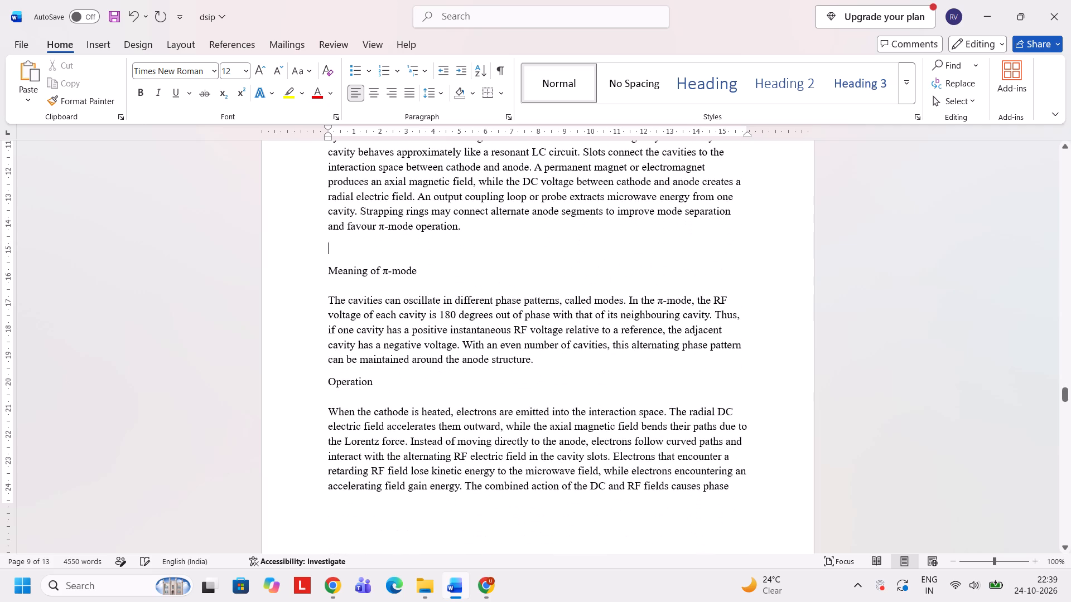
scroll(322, 395, "down", 5)
scroll(322, 395, "up", 2)
left_click(542, 264)
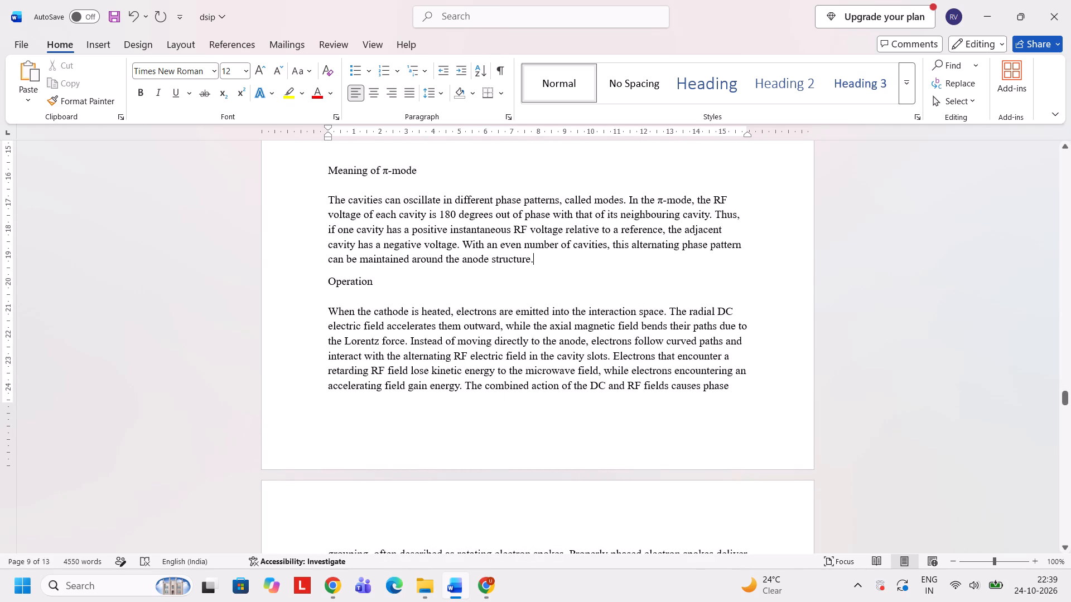
key("Return")
Delete the "Applications and conclusion" subheading in question 7, keeping its line empty above the magnetron applications paragraph.
scroll(542, 264, "down", 7)
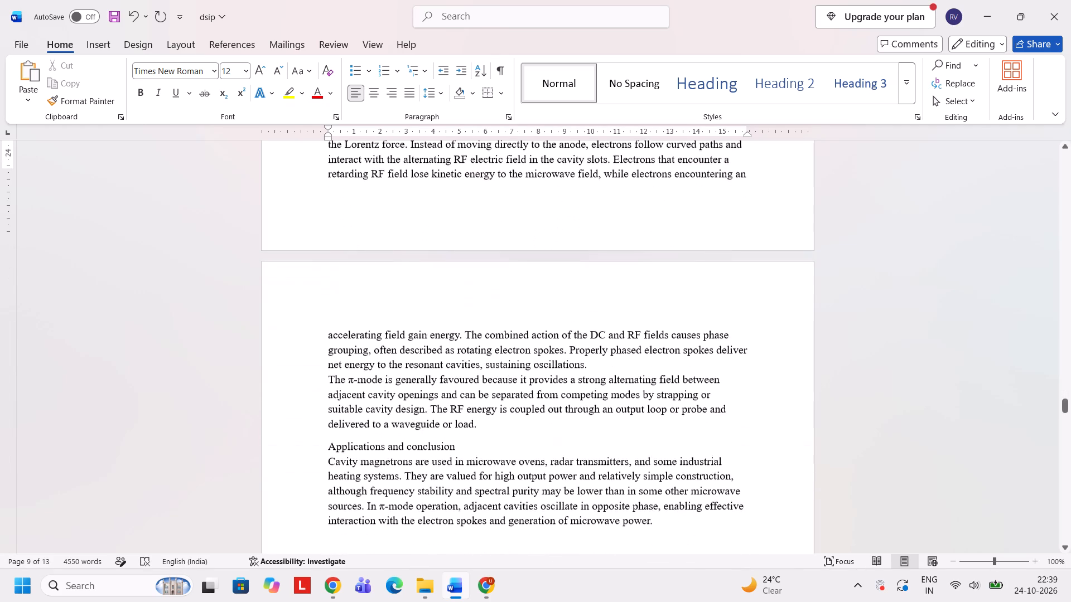
scroll(542, 264, "down", 4)
left_click_drag(488, 300, 389, 302)
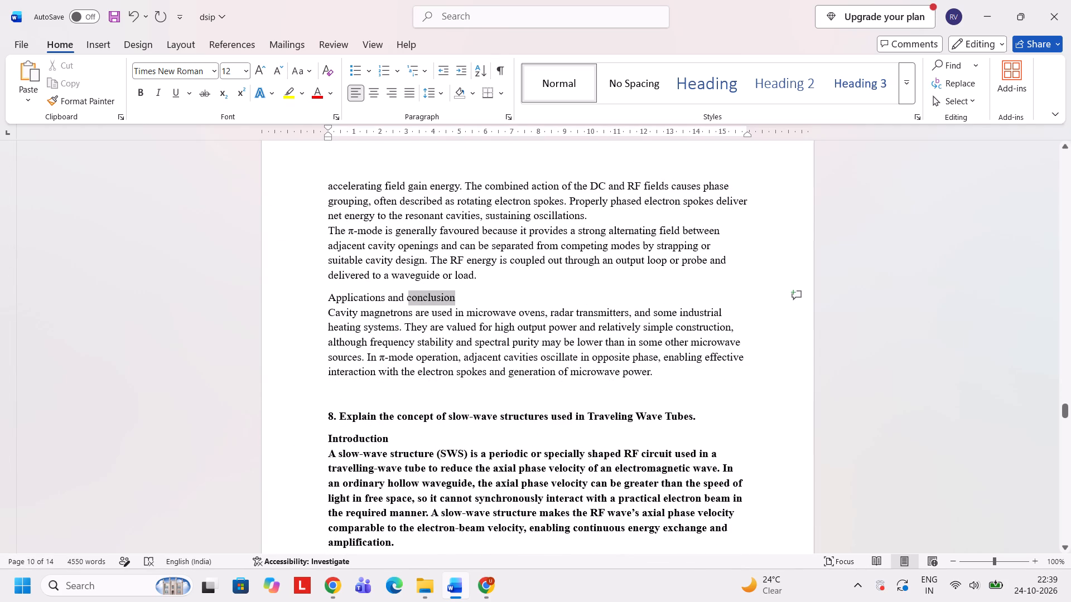
left_click_drag(389, 302, 337, 303)
key("BackSpace")
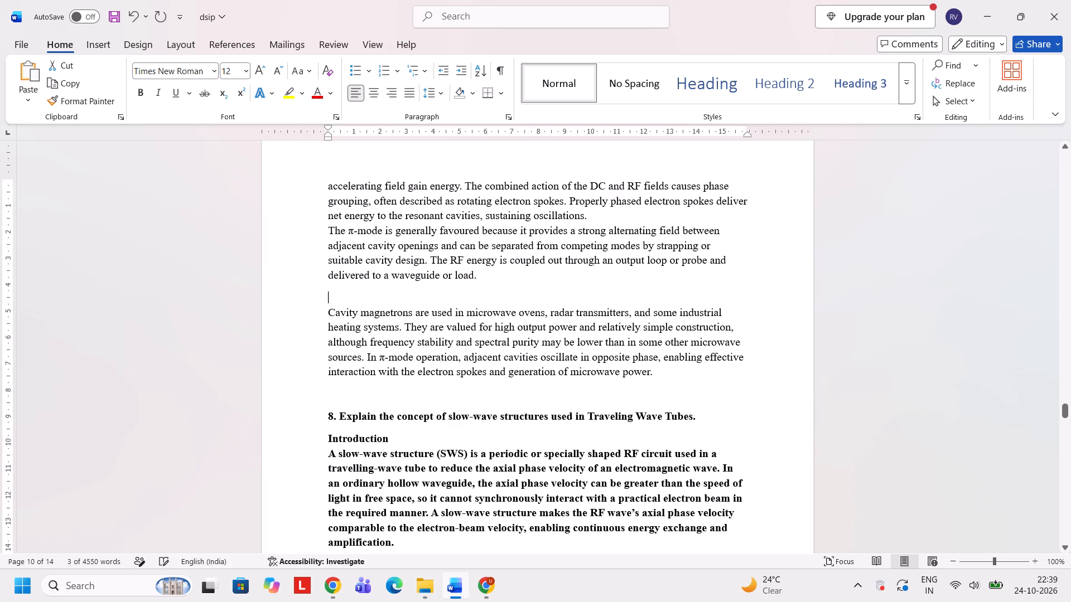
Make question 7's "Construction" subheading bold and add a colon at its end.
scroll(337, 303, "up", 15)
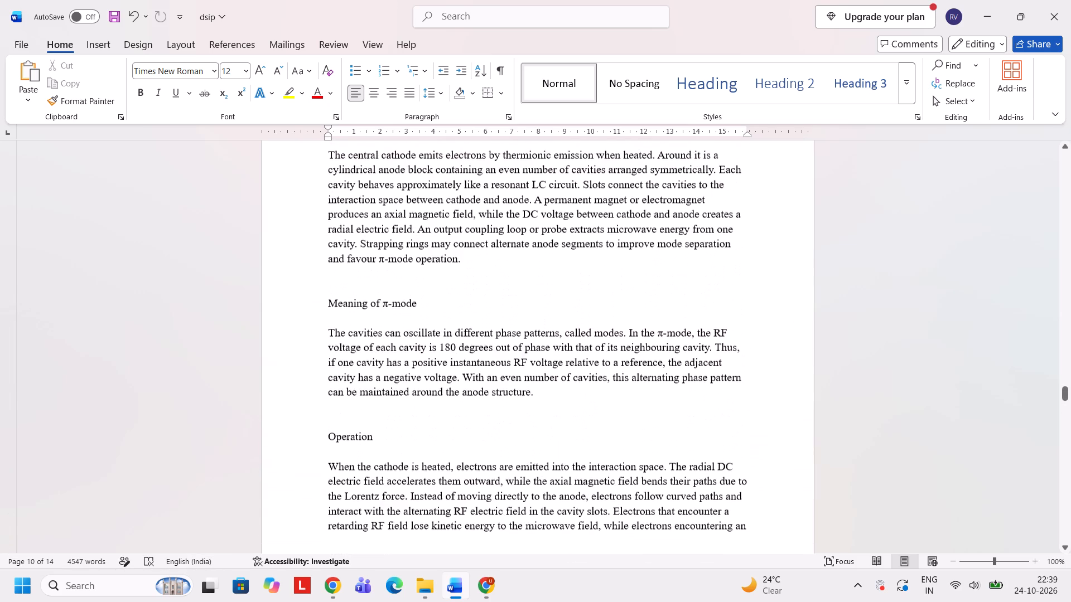
scroll(337, 303, "up", 2)
left_click_drag(389, 190, 305, 192)
left_click(141, 93)
left_click(396, 195)
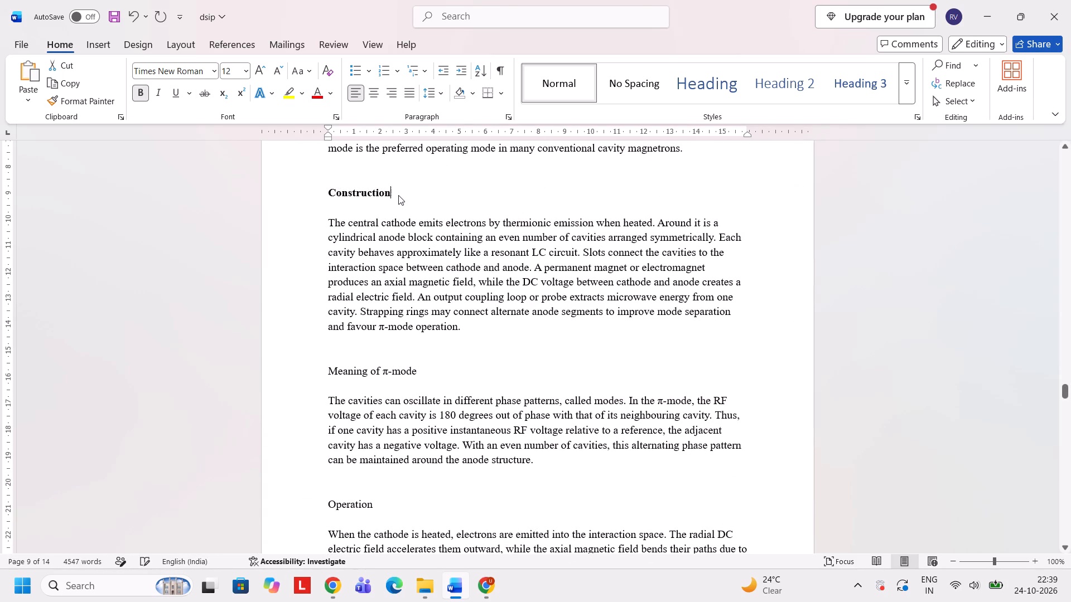
key("shift+colon")
Make question 7's "Meaning of π-mode" subheading bold and add a colon at its end.
left_click_drag(418, 377, 414, 378)
left_click_drag(414, 378, 336, 371)
left_click(143, 96)
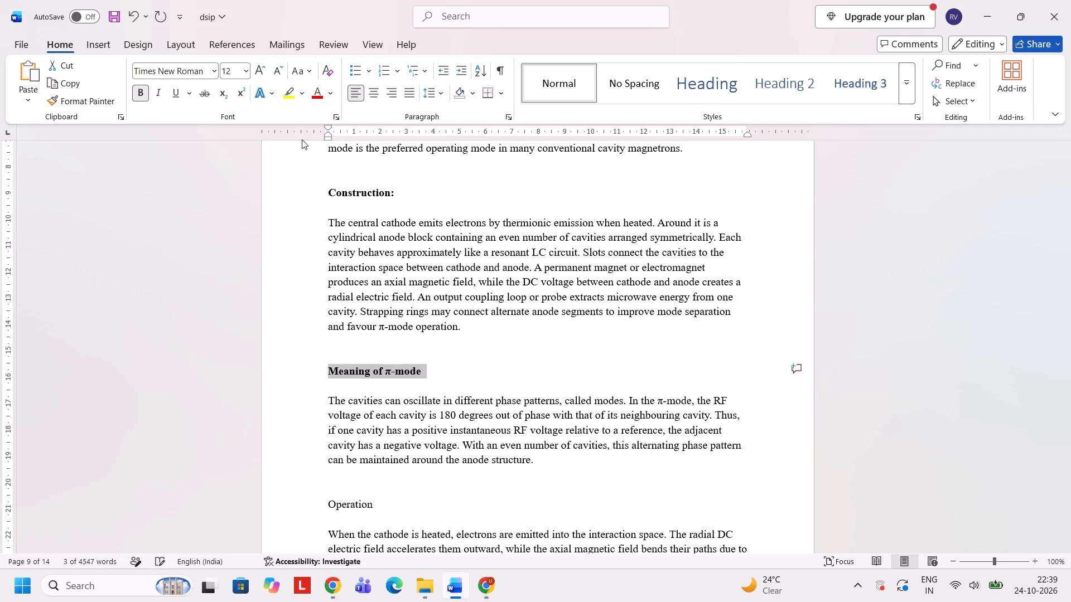
key("shift+colon")
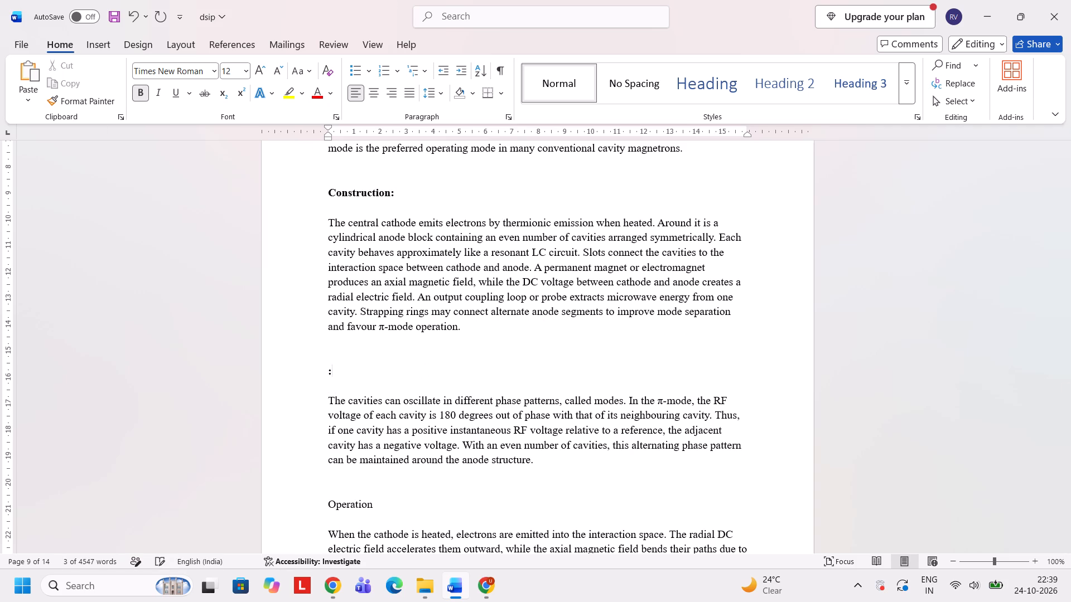
key("ctrl+z")
key("Right")
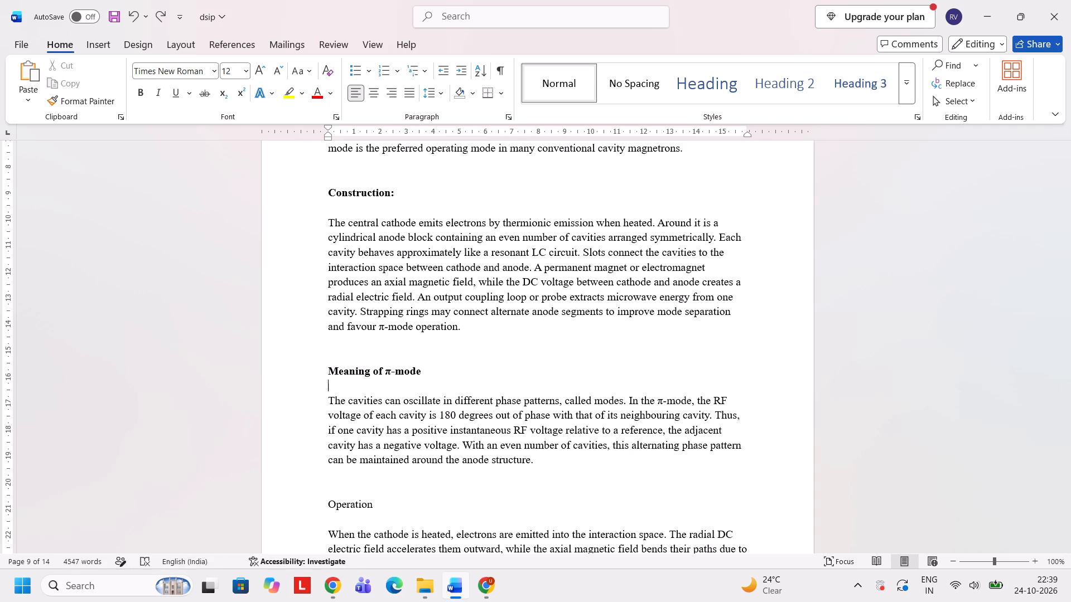
key("Up")
key("Right")
key("Right")
key("Right")
key("Right")
key("Right")
key("Right")
key("Right")
key("Right")
key("Right")
key("Right")
key("Right")
key("Right")
key("Right")
key("Right")
key("Right")
key("Right")
key("Right")
key("shift+colon")
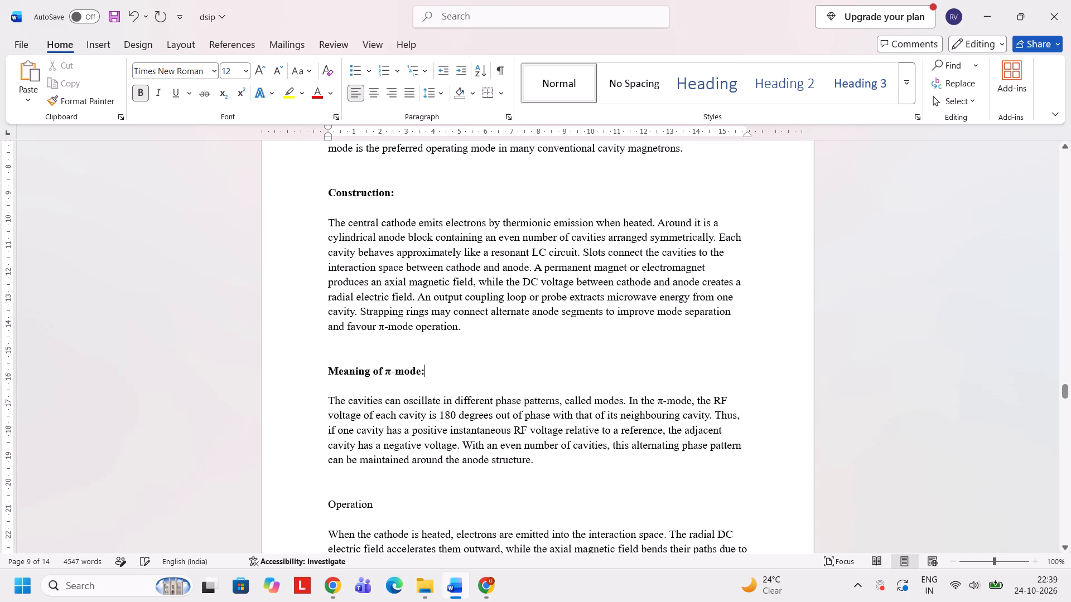
Make question 7's "Operation" subheading bold and add a colon at its end.
scroll(354, 153, "down", 5)
left_click_drag(374, 331, 332, 336)
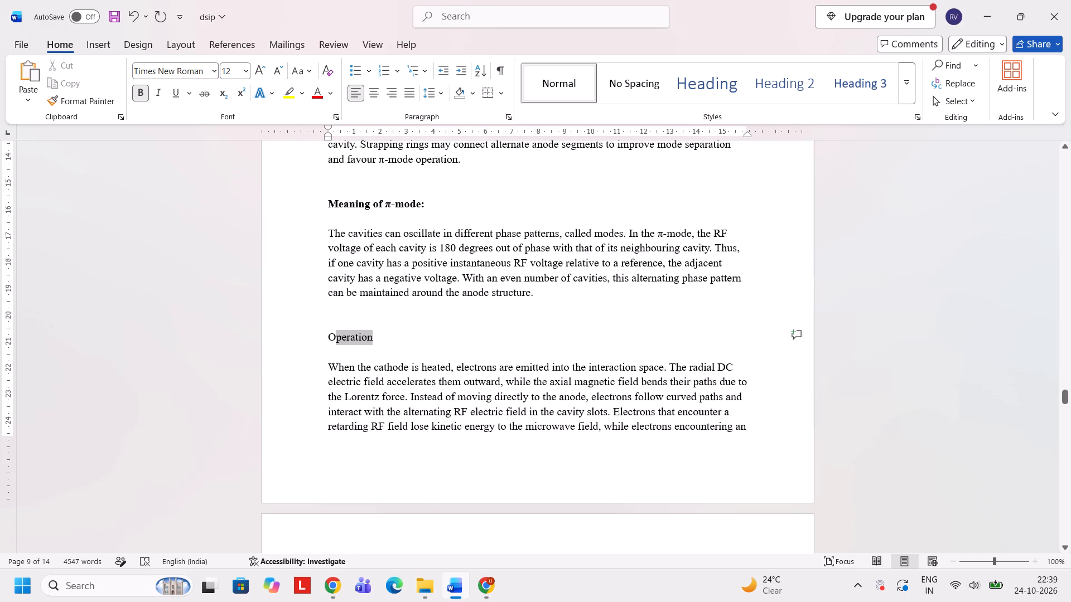
left_click_drag(332, 336, 324, 334)
left_click(142, 94)
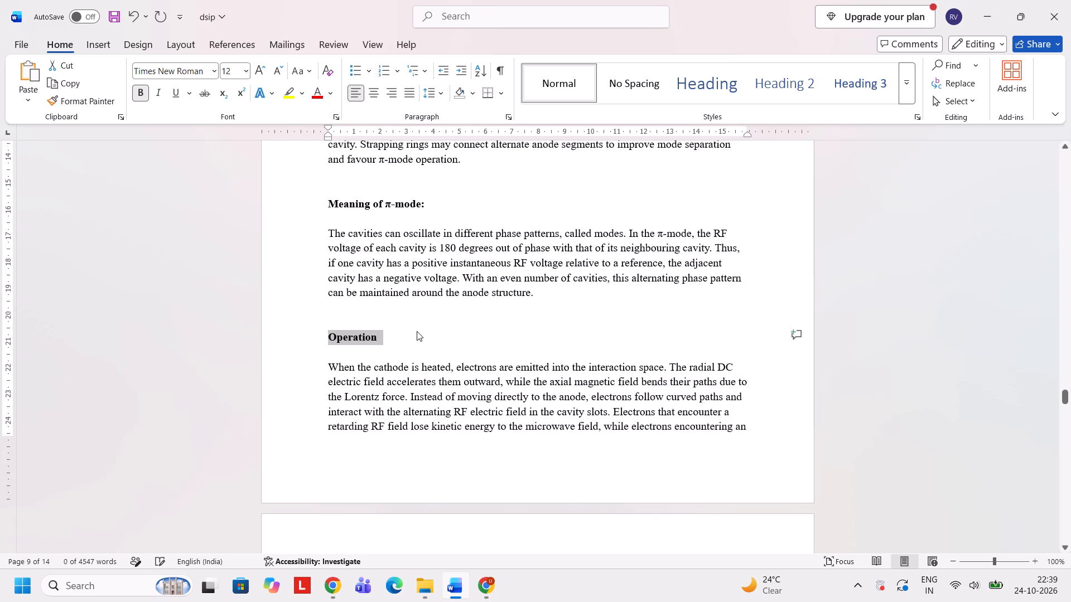
left_click(417, 331)
key("shift+colon")
Review the answers to the earlier questions up to question 7, checking subheading formatting, spacing and alignment.
scroll(395, 341, "down", 7)
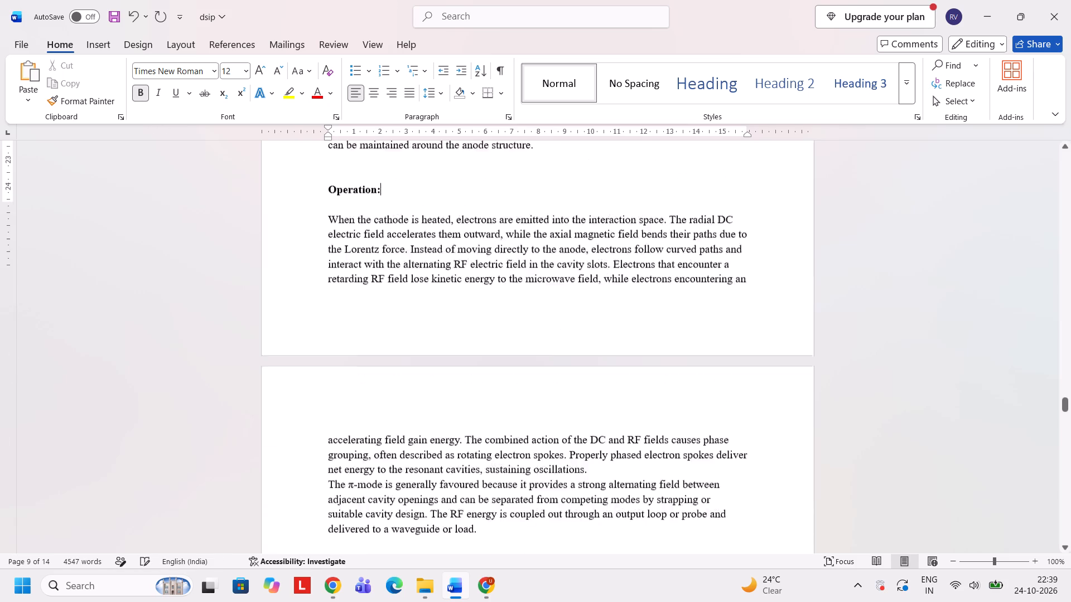
scroll(389, 387, "down", 10)
scroll(413, 414, "up", 20)
scroll(413, 414, "up", 16)
scroll(413, 414, "up", 6)
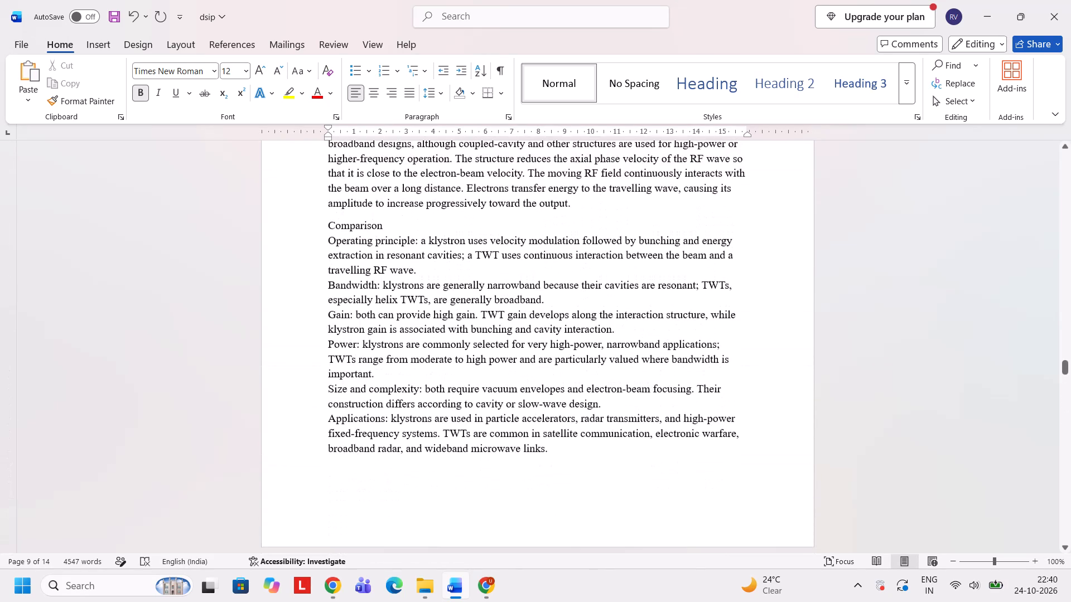
scroll(413, 414, "up", 4)
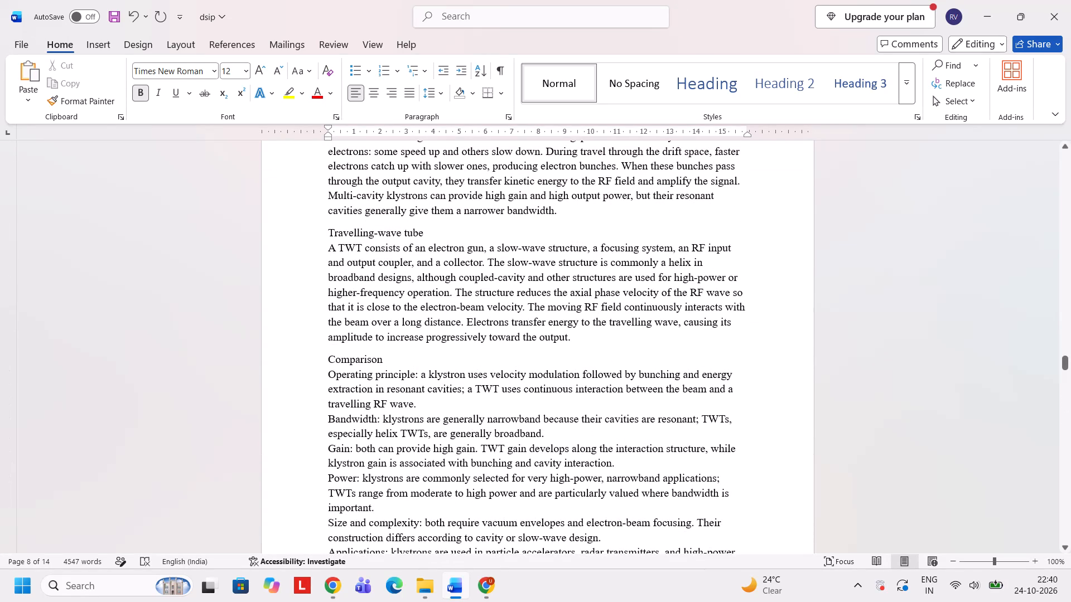
scroll(386, 360, "up", 10)
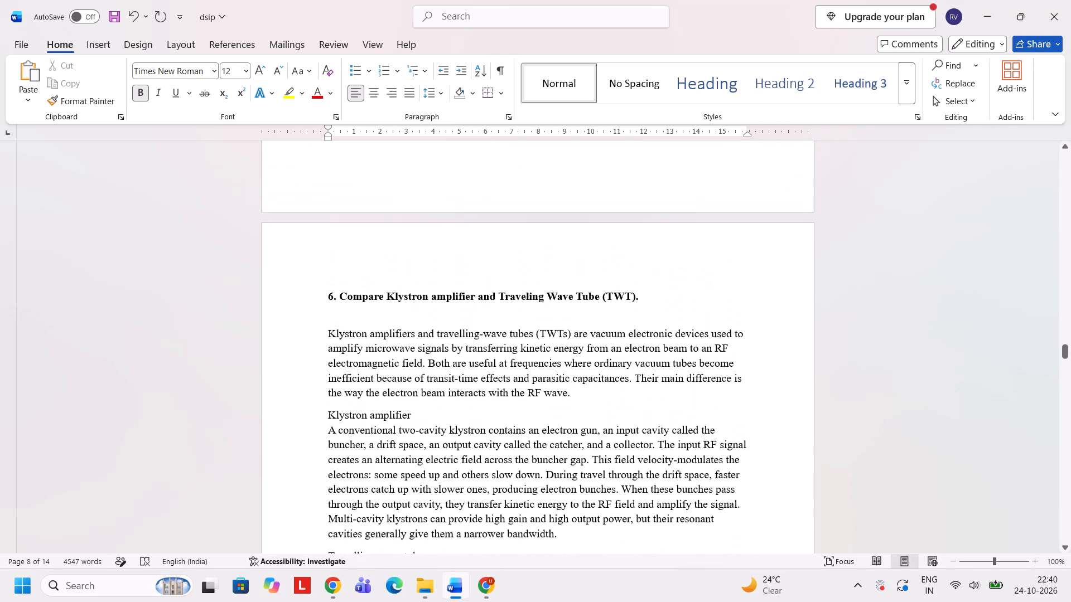
scroll(387, 360, "up", 11)
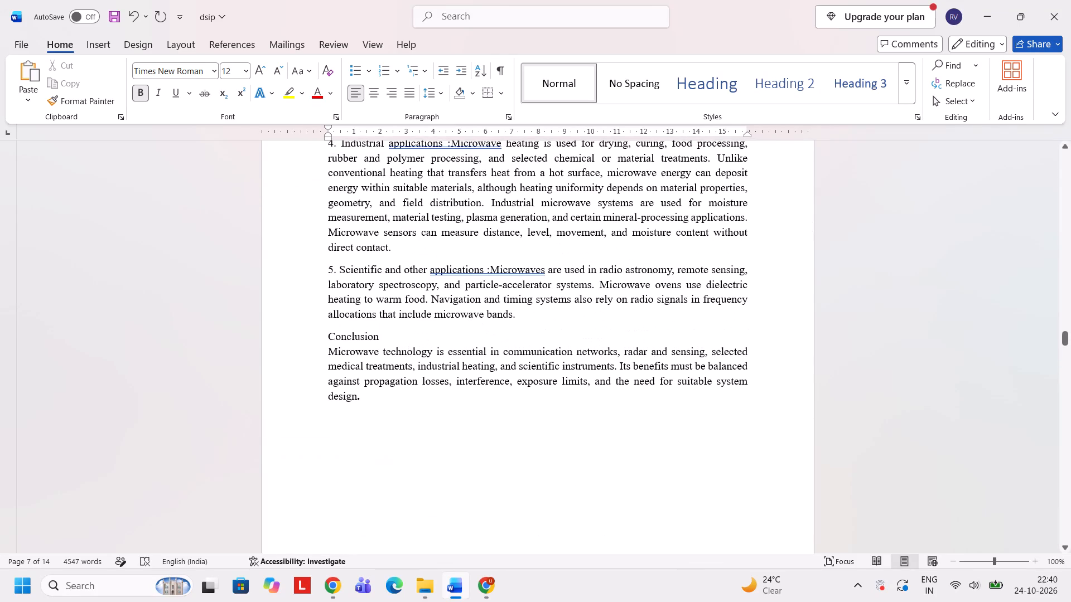
scroll(404, 340, "up", 14)
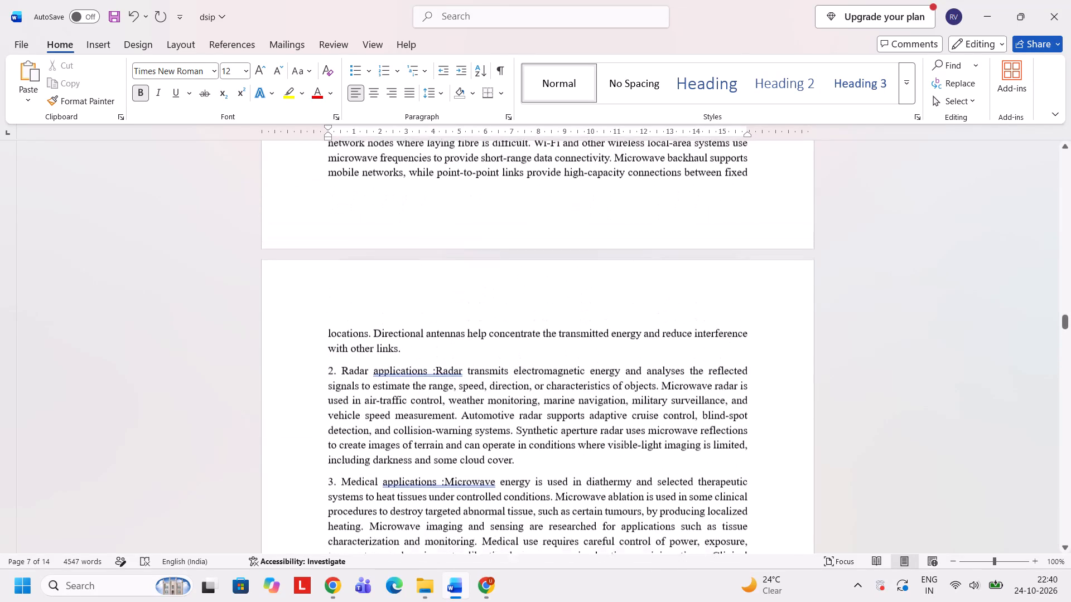
scroll(404, 340, "up", 18)
scroll(404, 340, "up", 15)
scroll(404, 340, "up", 12)
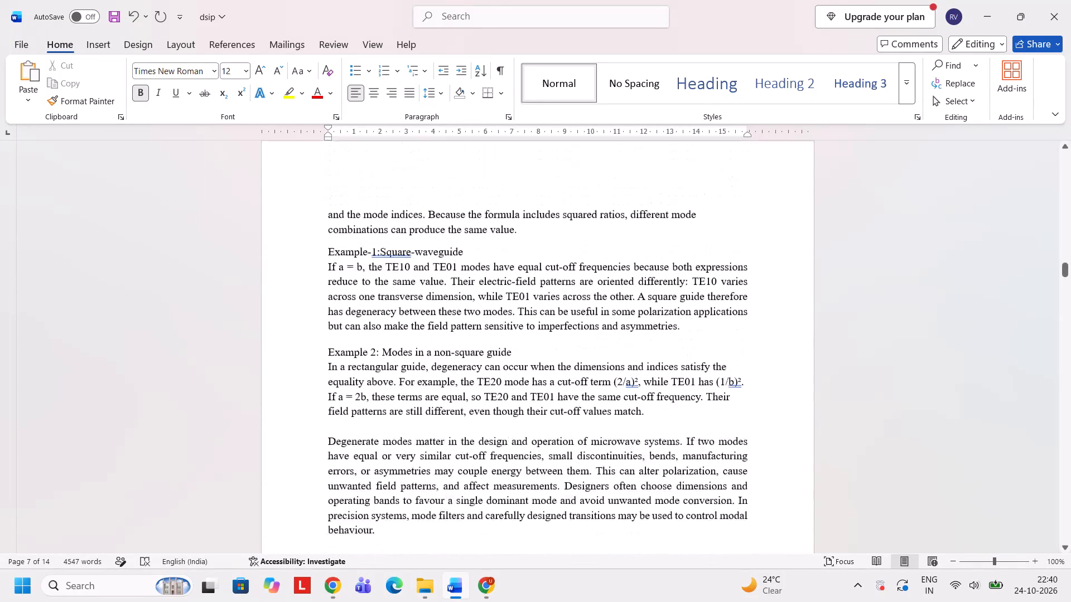
scroll(404, 340, "up", 17)
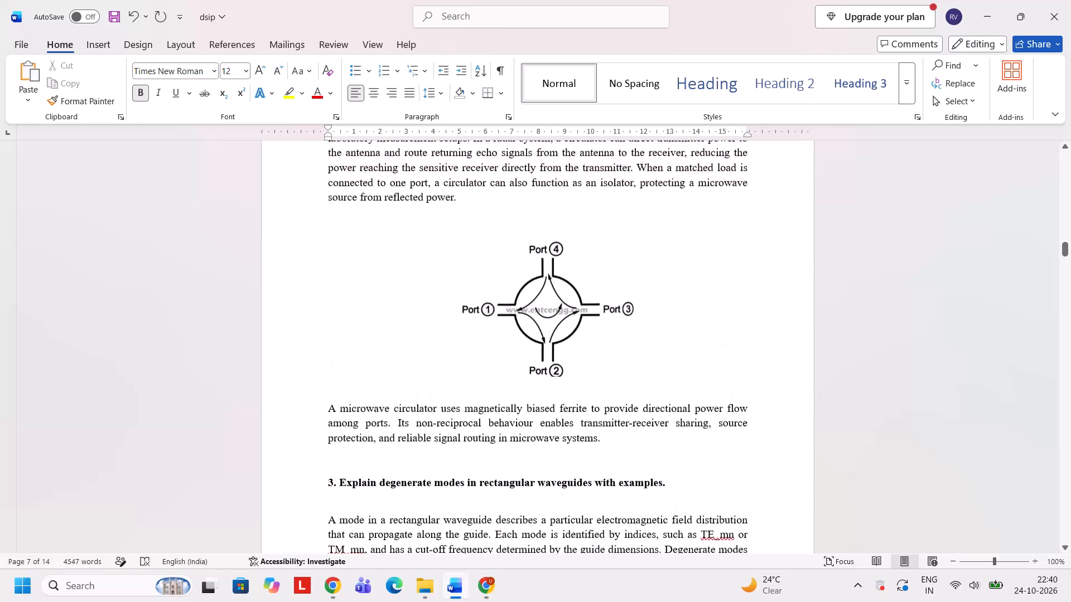
scroll(404, 340, "down", 3)
scroll(404, 340, "up", 18)
scroll(404, 340, "up", 7)
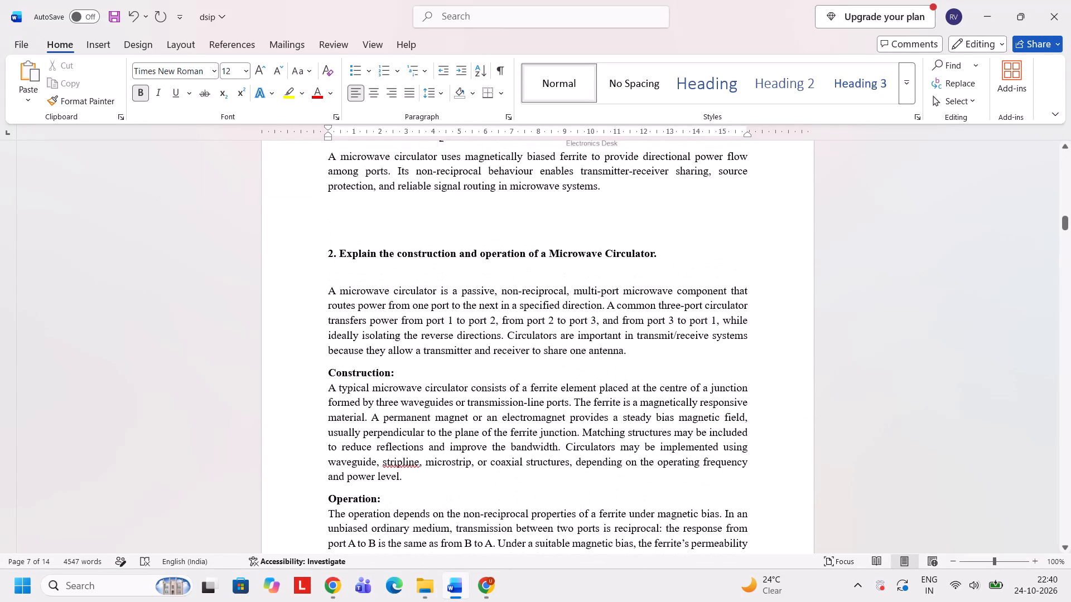
scroll(493, 375, "down", 7)
scroll(493, 375, "up", 6)
scroll(493, 375, "down", 7)
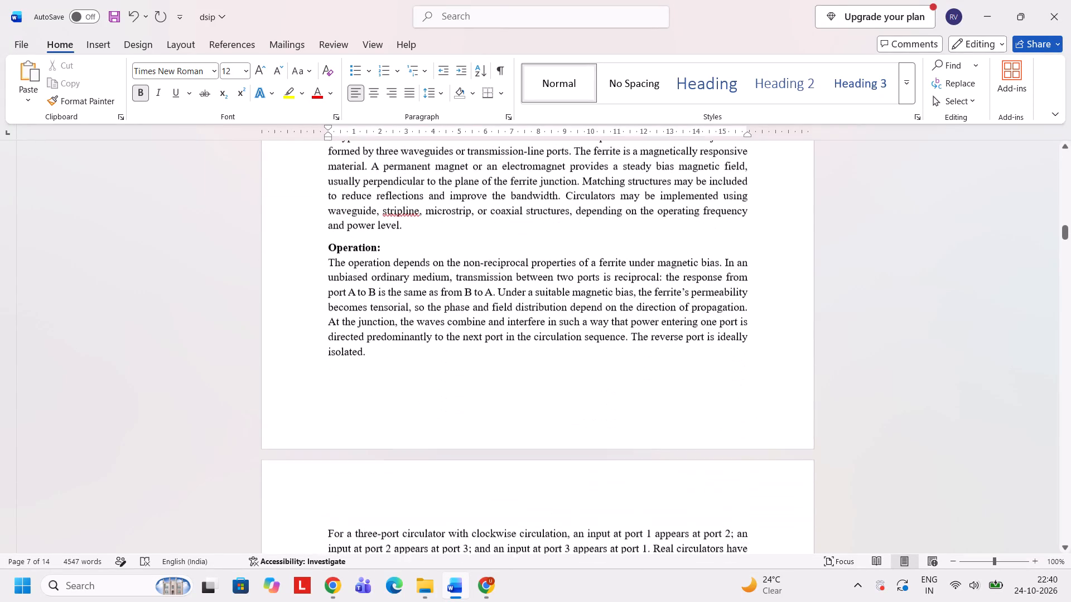
scroll(493, 375, "down", 15)
scroll(493, 375, "up", 1)
scroll(493, 375, "down", 16)
scroll(493, 375, "down", 17)
scroll(493, 375, "down", 4)
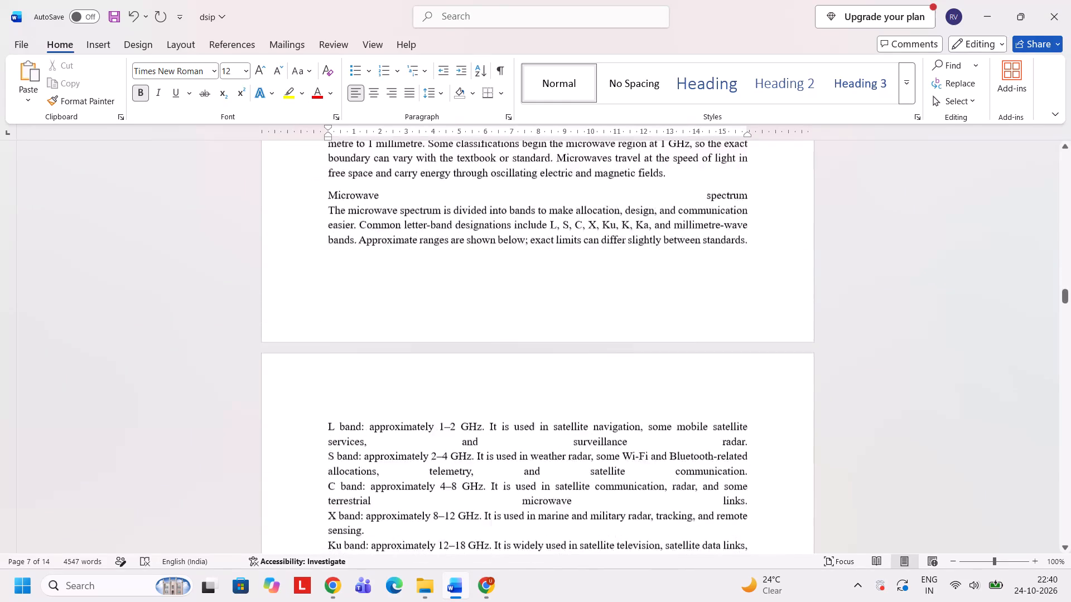
scroll(493, 375, "down", 20)
scroll(493, 375, "down", 12)
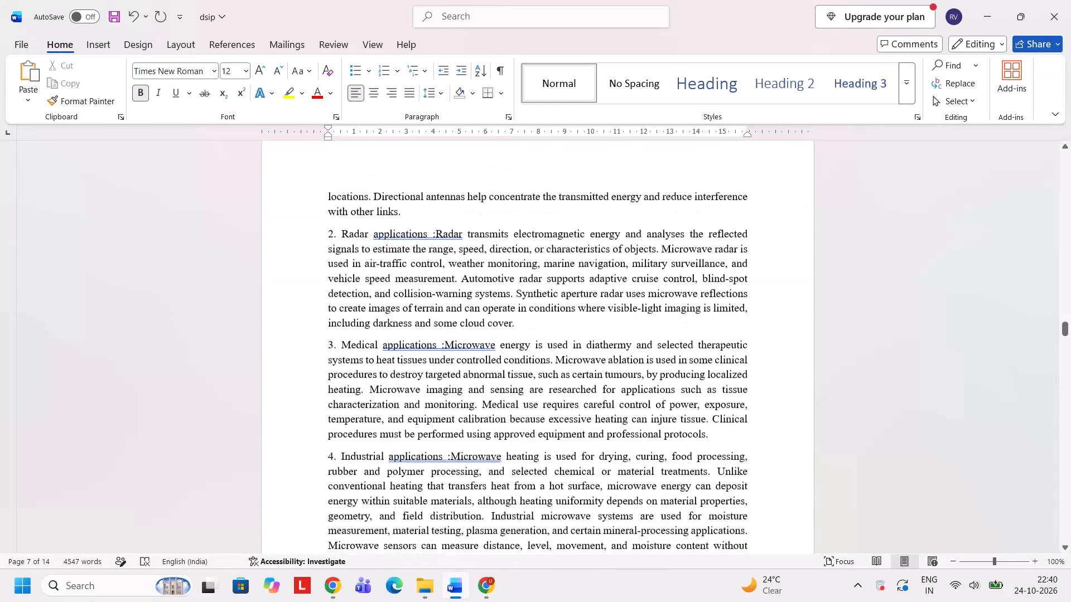
scroll(493, 375, "down", 20)
scroll(493, 375, "down", 19)
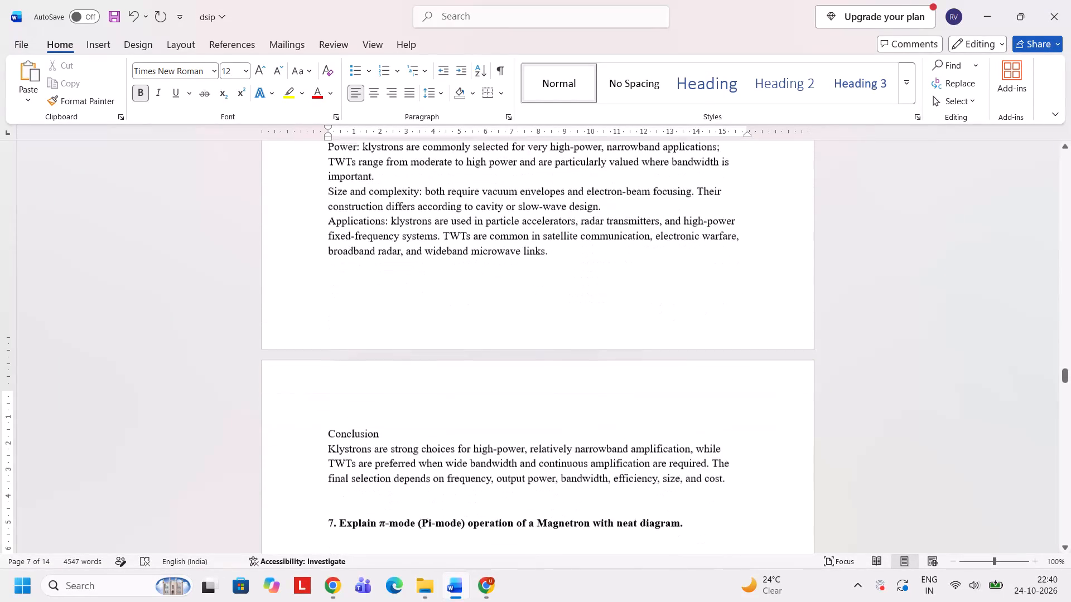
scroll(493, 375, "down", 18)
scroll(493, 375, "up", 6)
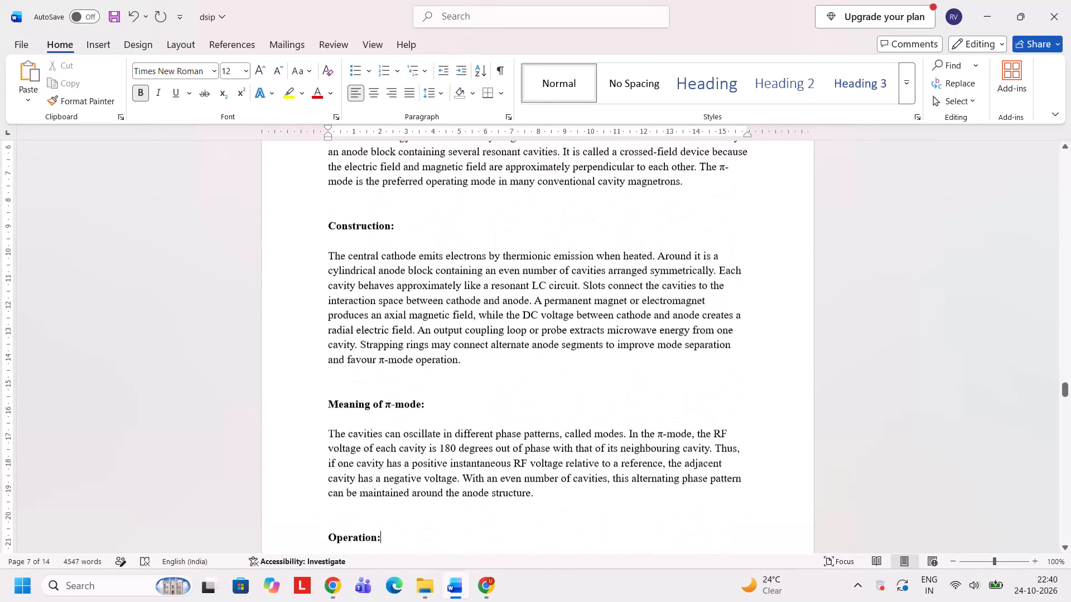
scroll(493, 375, "down", 8)
Insert a blank line above each of the "Construction:" and "Operation:" subheadings in question 1's answer.
left_click_drag(1066, 396, 1062, 0)
scroll(523, 453, "down", 20)
scroll(523, 453, "down", 12)
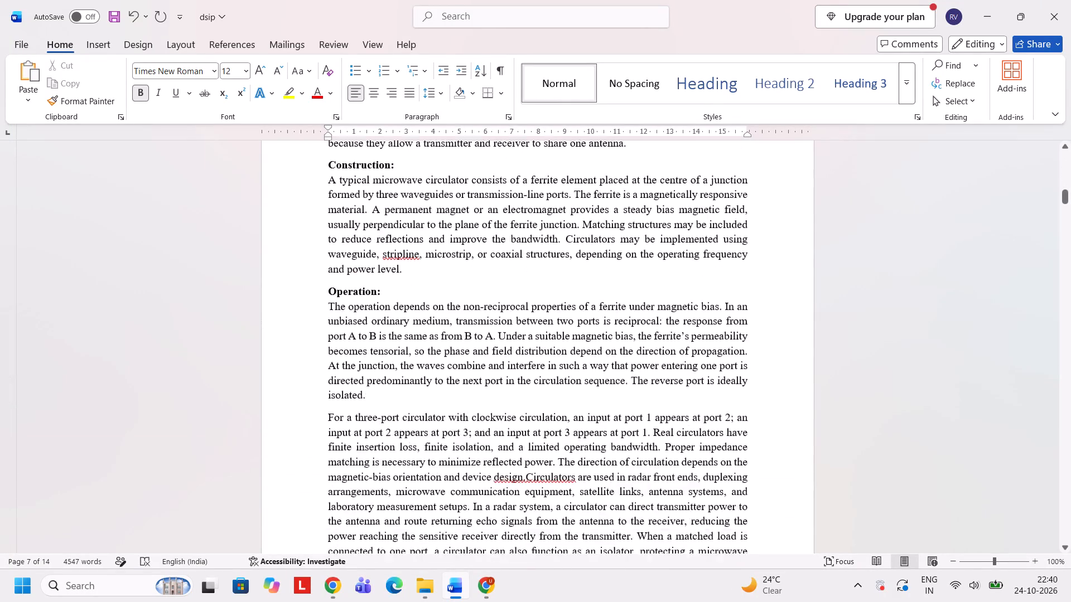
scroll(523, 447, "up", 5)
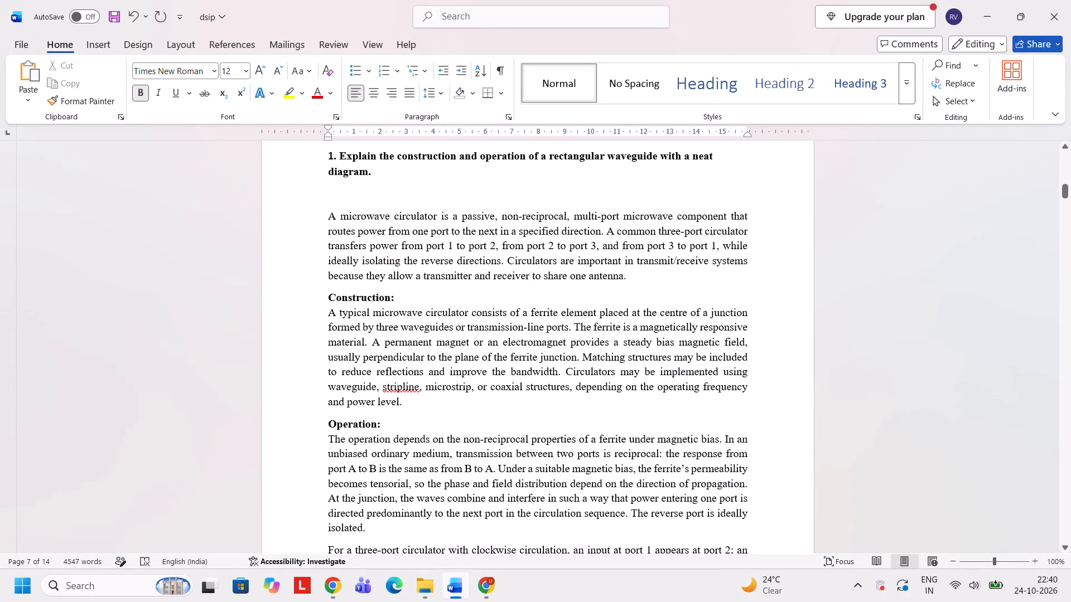
left_click(408, 294)
left_click(628, 273)
key("Return")
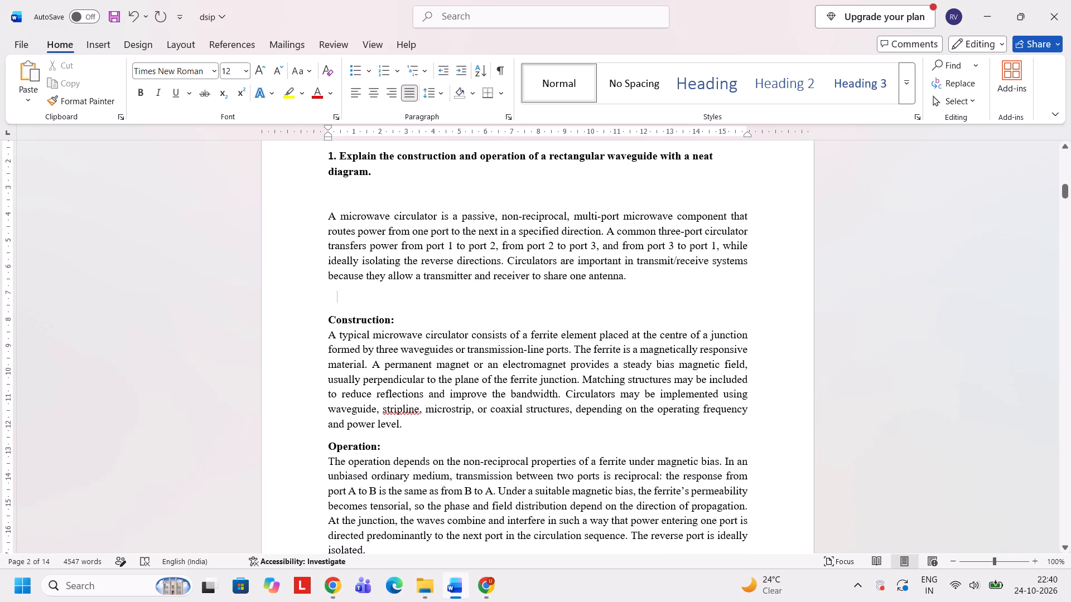
left_click(437, 325)
left_click(414, 423)
key("Return")
scroll(414, 423, "down", 4)
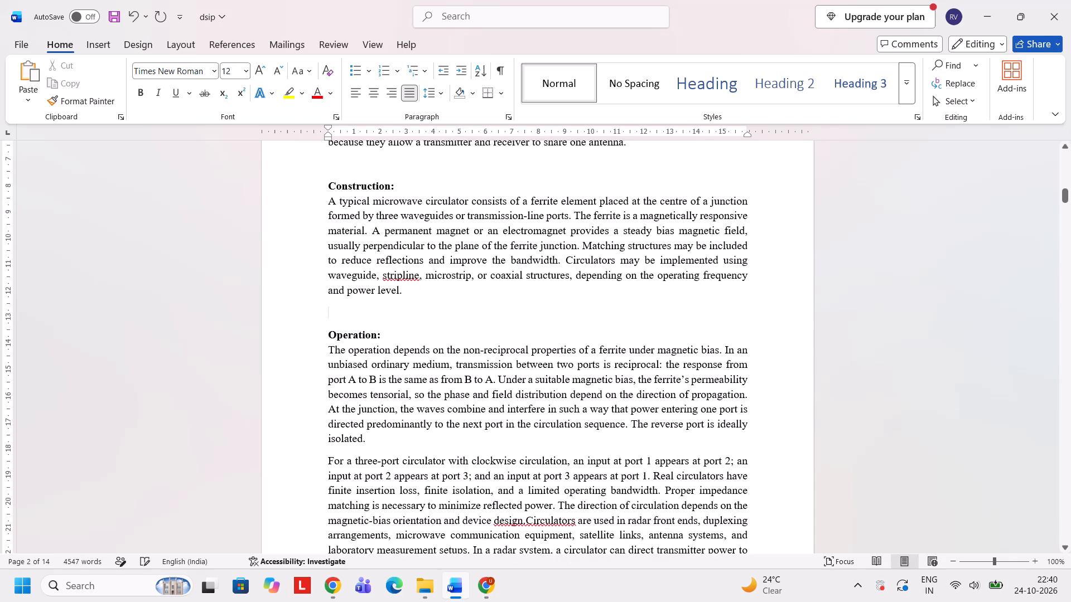
Insert a blank line above each of the "Construction:" and "Operation:" subheadings in question 2's answer on the Microwave Circulator.
scroll(393, 434, "down", 19)
scroll(395, 430, "down", 6)
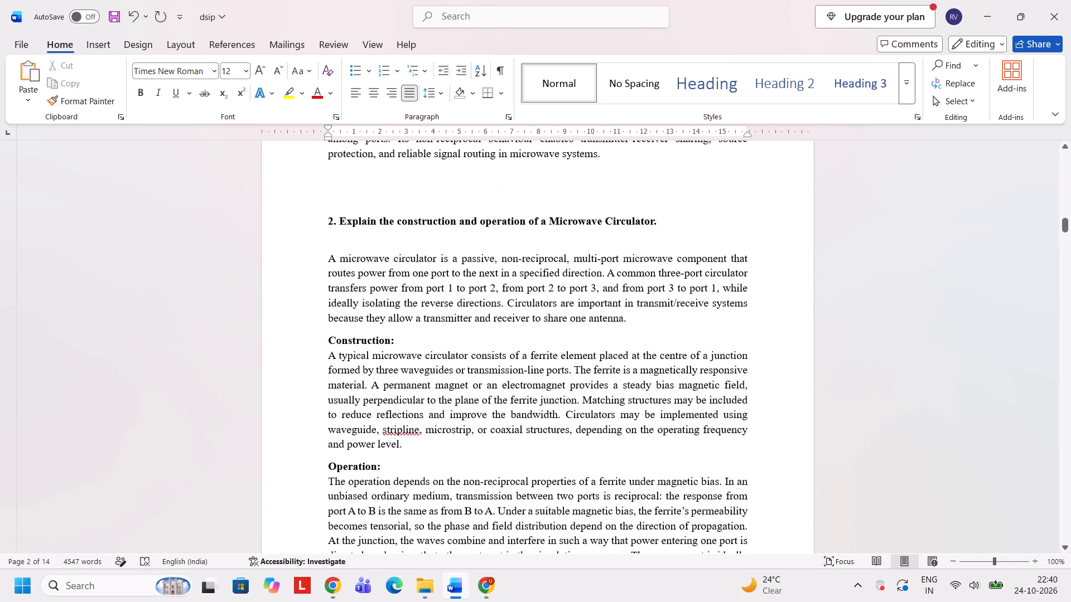
left_click(641, 311)
key("Return")
scroll(571, 349, "down", 3)
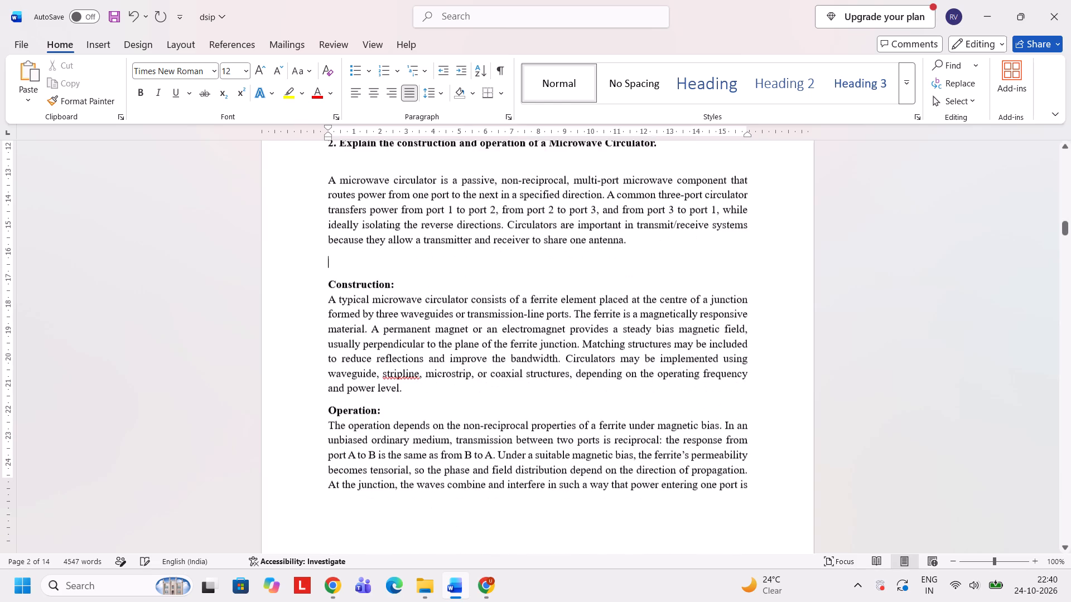
left_click(450, 363)
key("Return")
Insert a blank line above the "Condition for degeneracy:" subheading in question 3's answer.
scroll(450, 363, "down", 14)
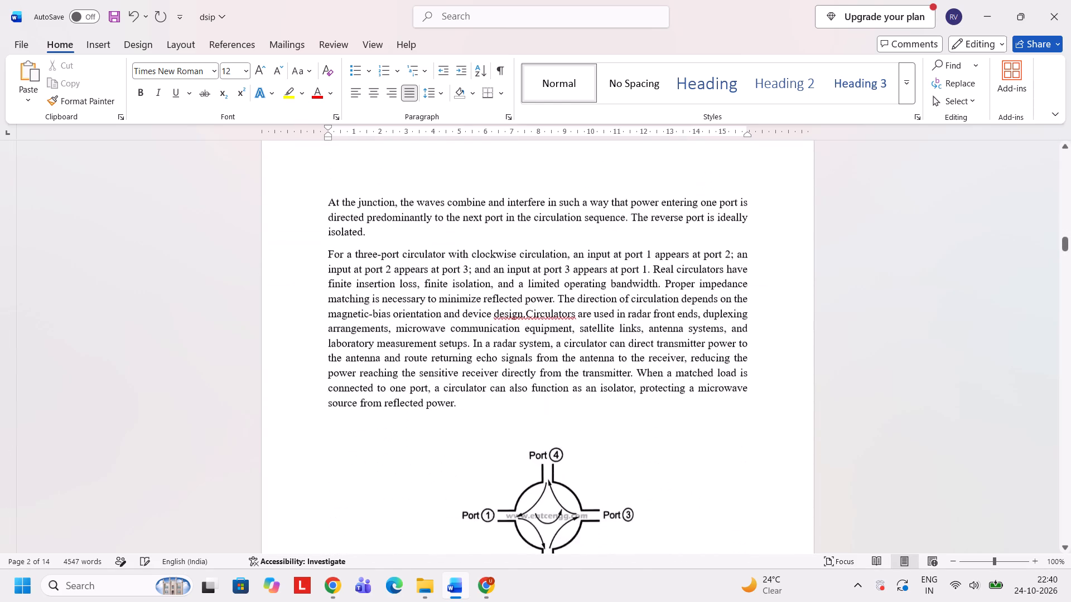
scroll(423, 387, "down", 14)
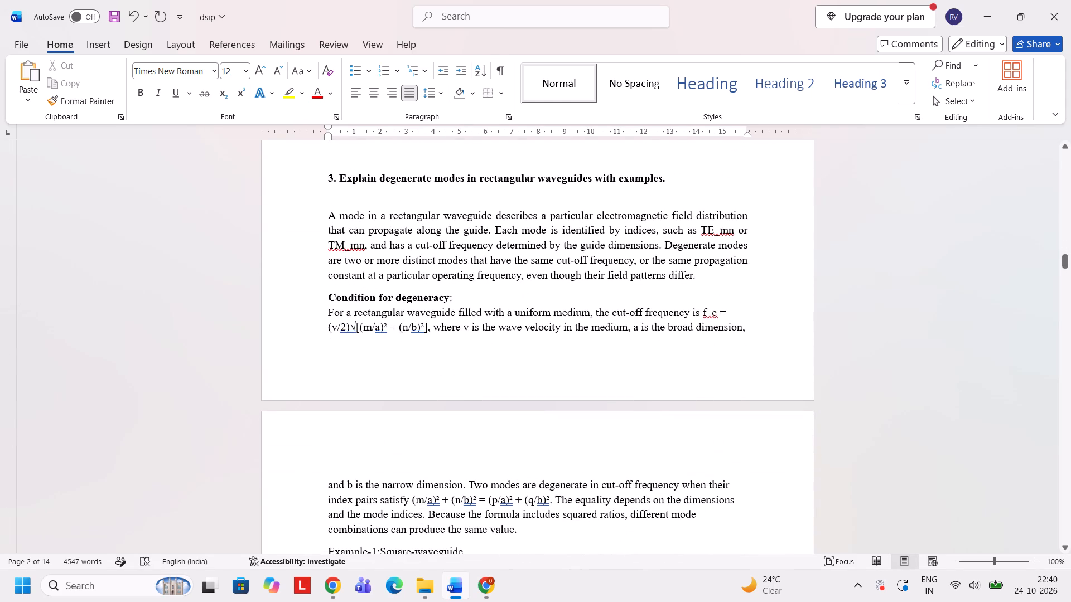
left_click(702, 275)
key("Return")
Insert a blank line above the list of frequency bands and another above the "Characteristics" subheading in question 4's answer.
scroll(500, 346, "down", 6)
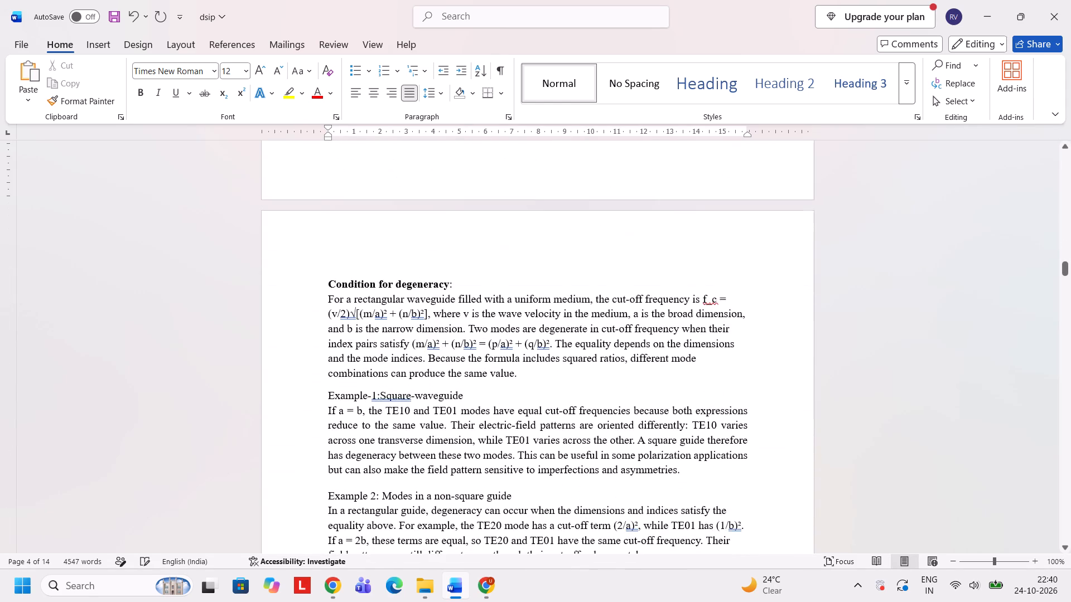
scroll(500, 346, "down", 18)
scroll(500, 346, "down", 5)
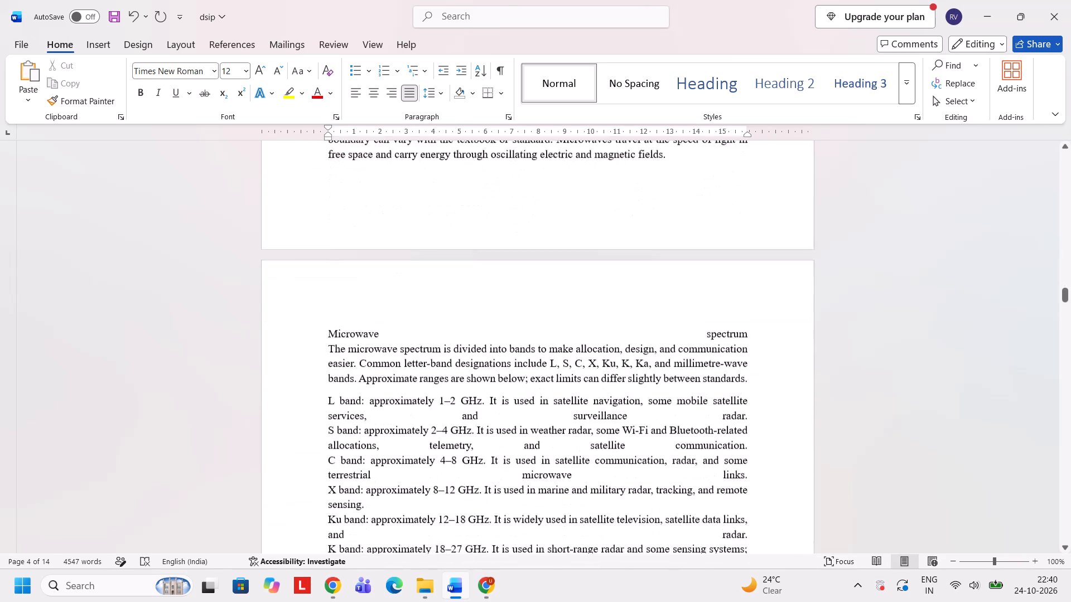
scroll(500, 346, "up", 6)
scroll(500, 346, "down", 7)
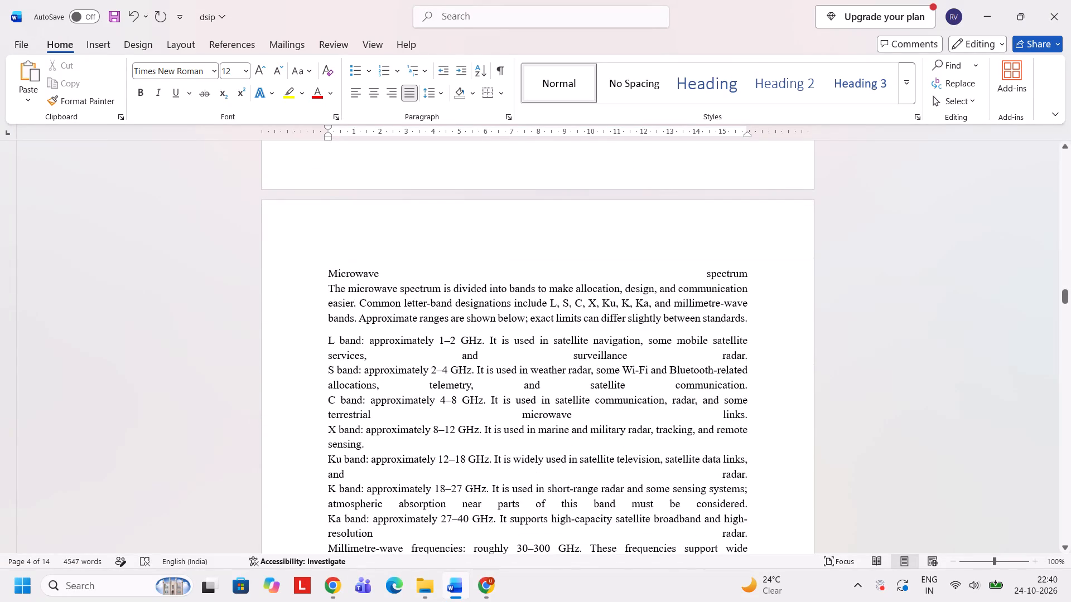
scroll(500, 346, "down", 13)
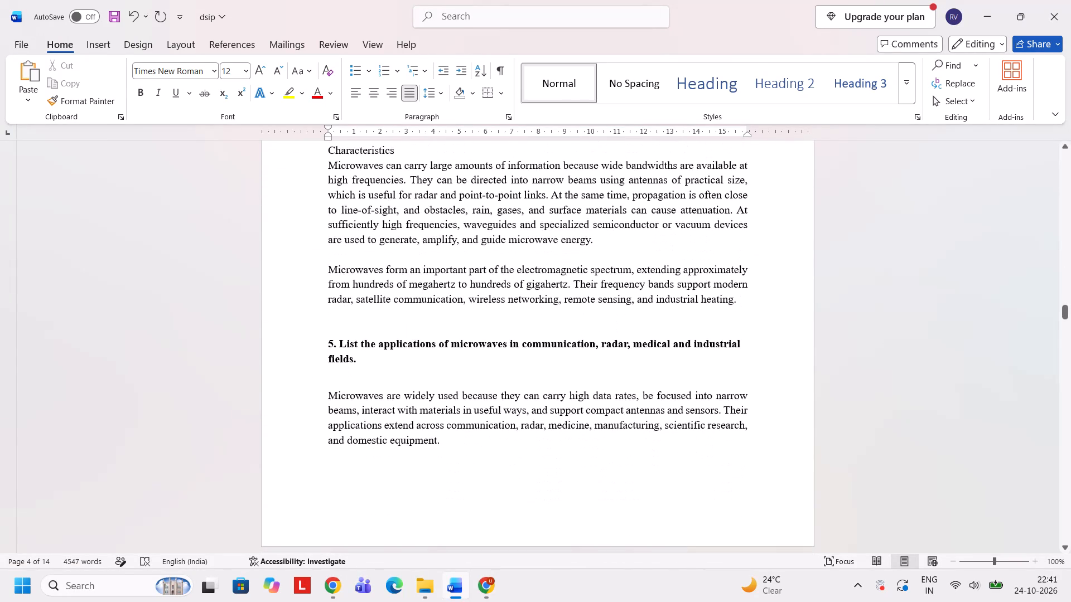
scroll(500, 346, "down", 12)
scroll(500, 346, "up", 10)
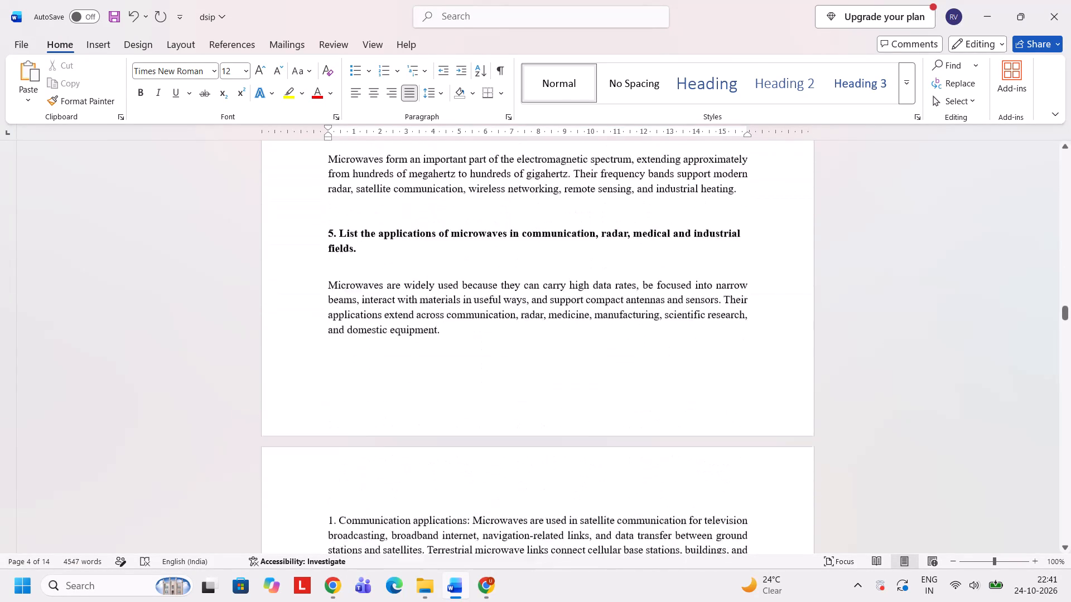
scroll(500, 346, "up", 15)
scroll(500, 346, "up", 6)
scroll(500, 346, "down", 4)
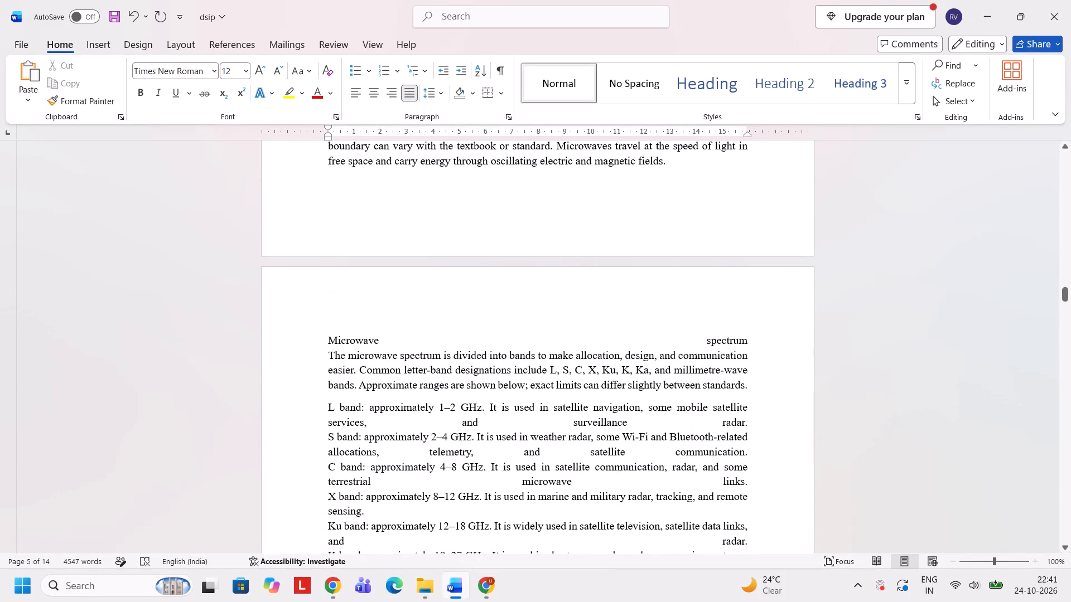
left_click(750, 386)
key("Return")
scroll(558, 424, "down", 5)
scroll(460, 420, "down", 6)
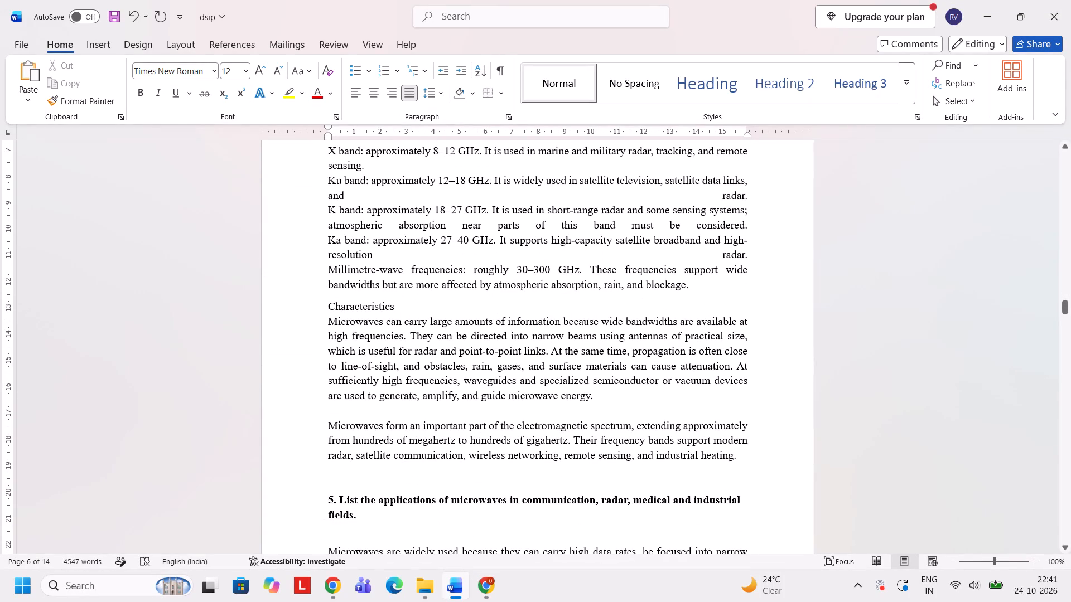
left_click(689, 285)
key("Return")
Insert four blank lines after question 4's final paragraph to move question 5's heading onto a new page.
scroll(544, 357, "down", 4)
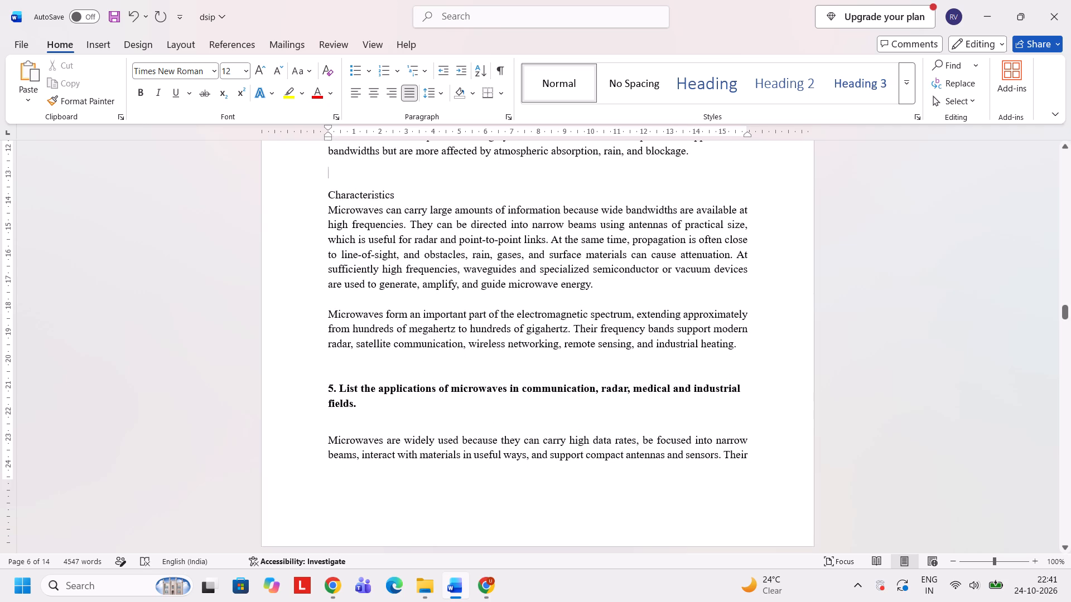
scroll(554, 301, "up", 4)
left_click(427, 337)
scroll(427, 337, "up", 6)
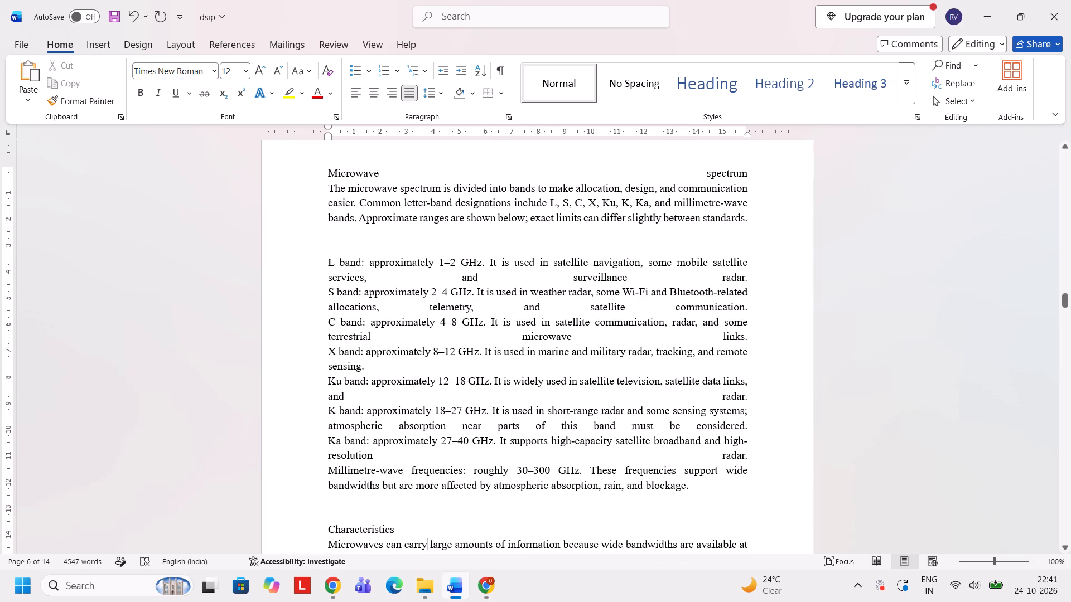
scroll(427, 337, "up", 10)
scroll(427, 337, "down", 14)
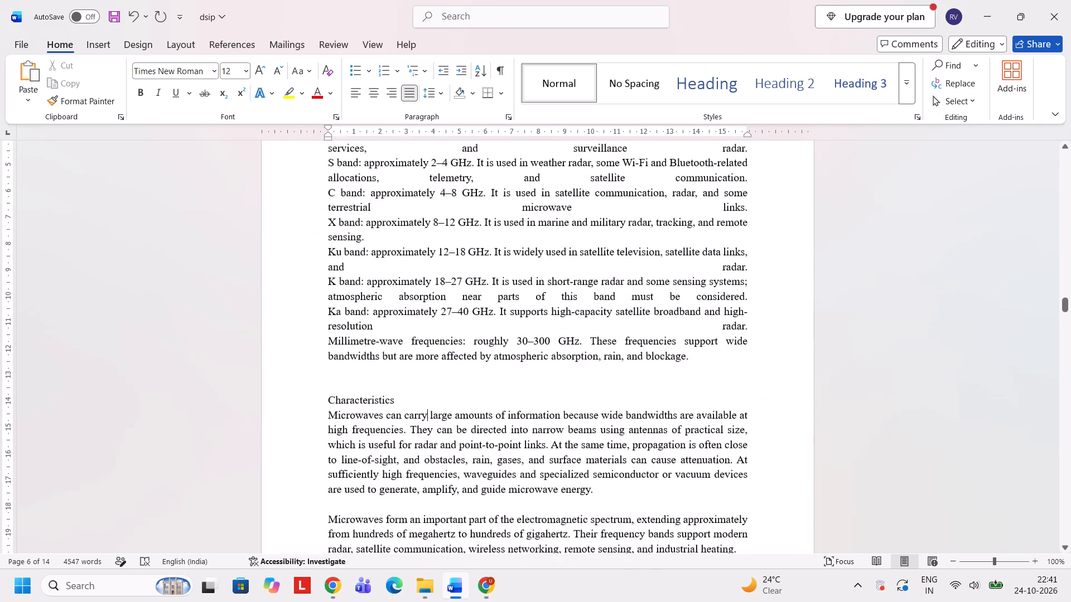
scroll(427, 337, "down", 6)
left_click(750, 351)
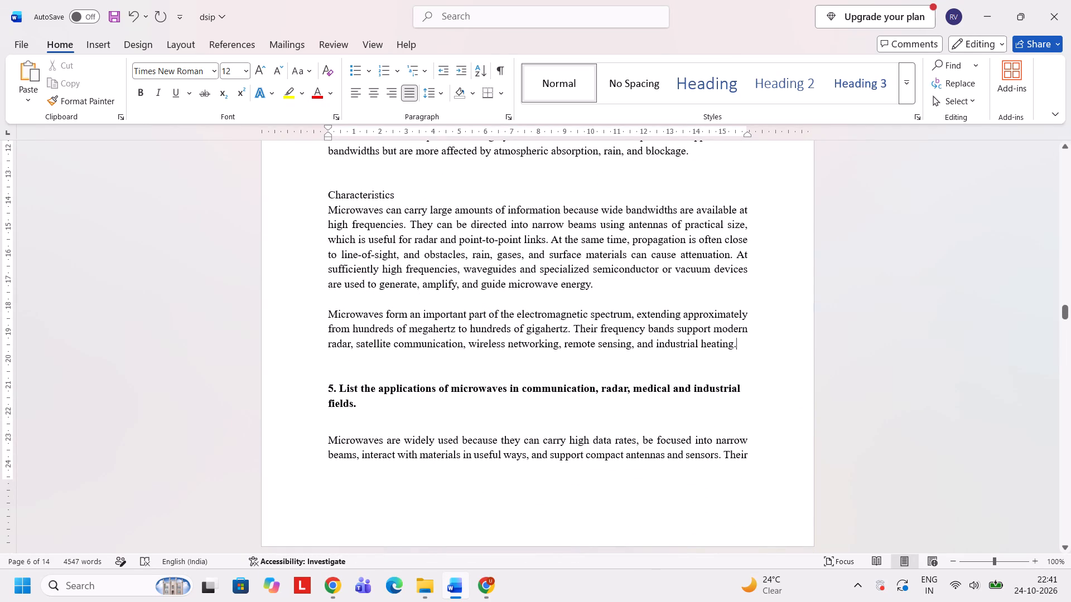
key("Return")
key("Return")
key("Return")
key("Return")
Remove three extra blank lines between question 5's conclusion and the heading of question 6.
scroll(629, 361, "down", 11)
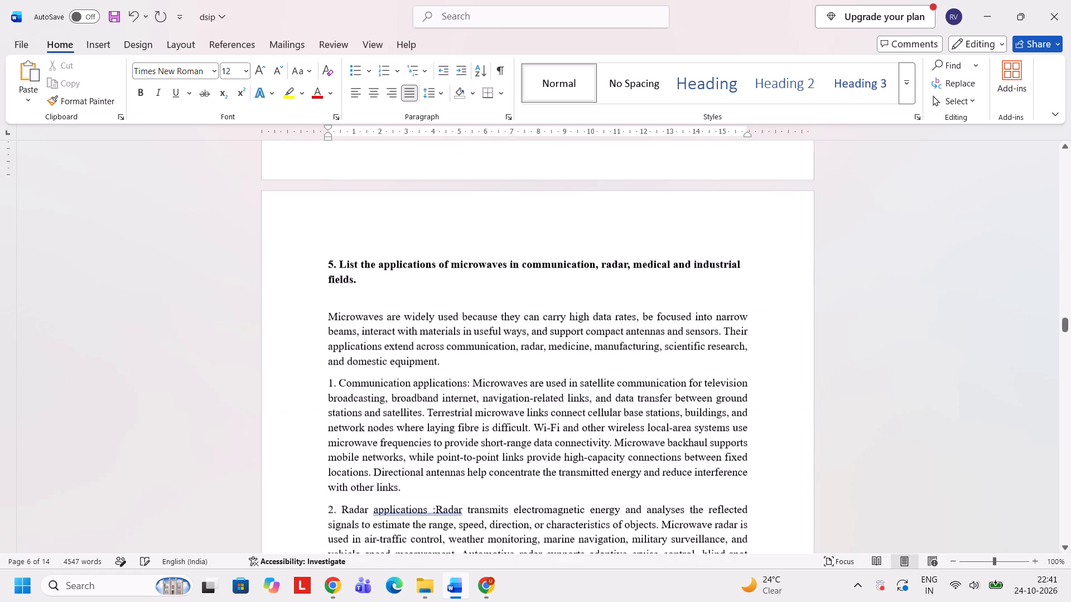
scroll(616, 362, "down", 19)
scroll(604, 363, "down", 7)
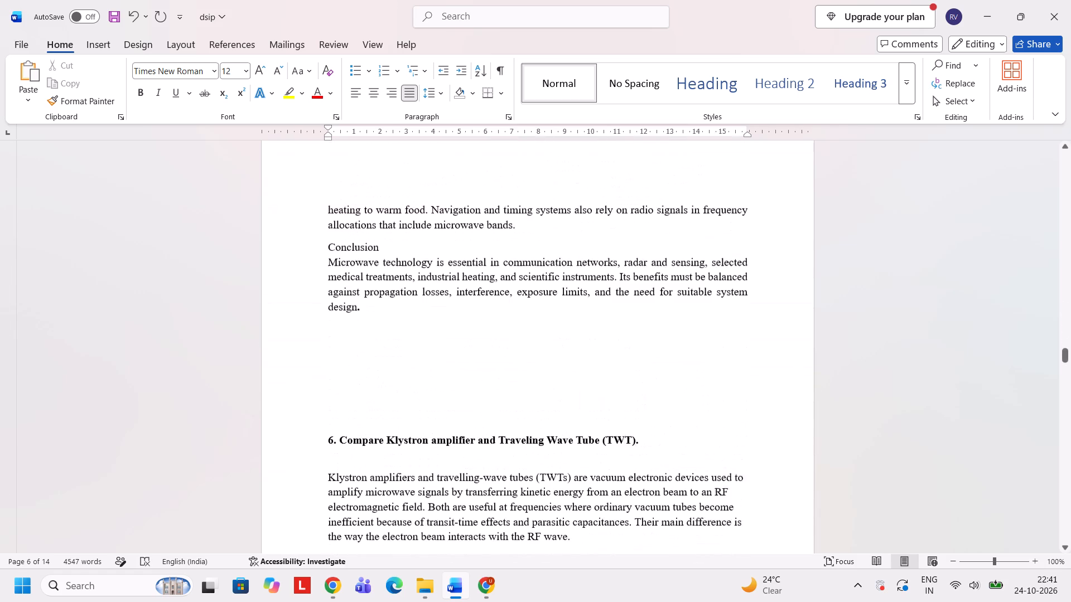
left_click(480, 357)
key("BackSpace")
key("BackSpace")
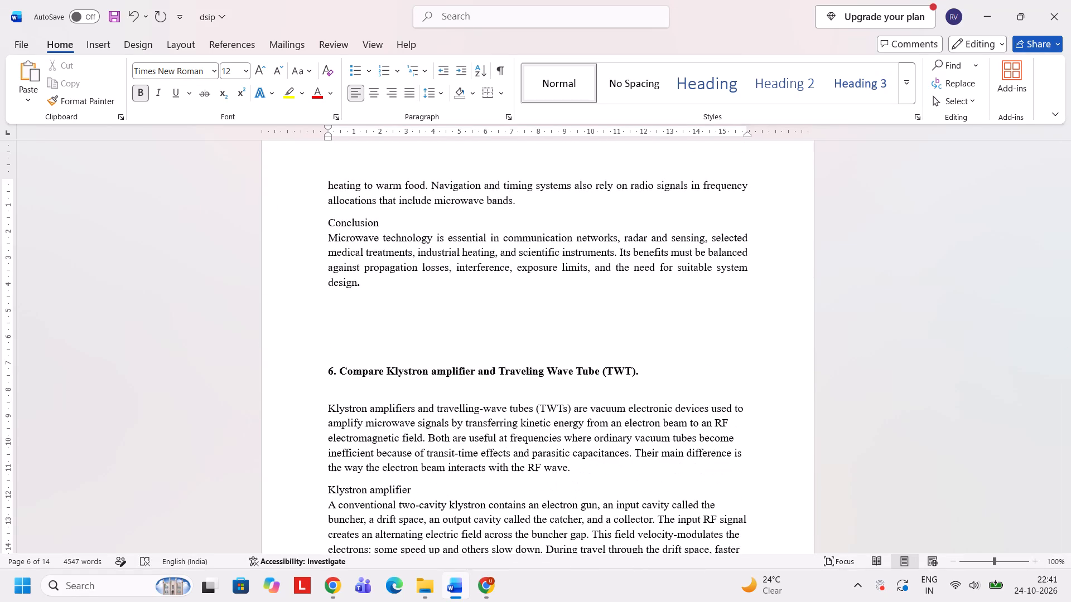
left_click(382, 367)
left_click(355, 349)
key("BackSpace")
Remove the blank line below each of the "Meaning of π-mode:", "Construction:" and "Operation:" subheadings in question 7's answer.
scroll(355, 349, "down", 7)
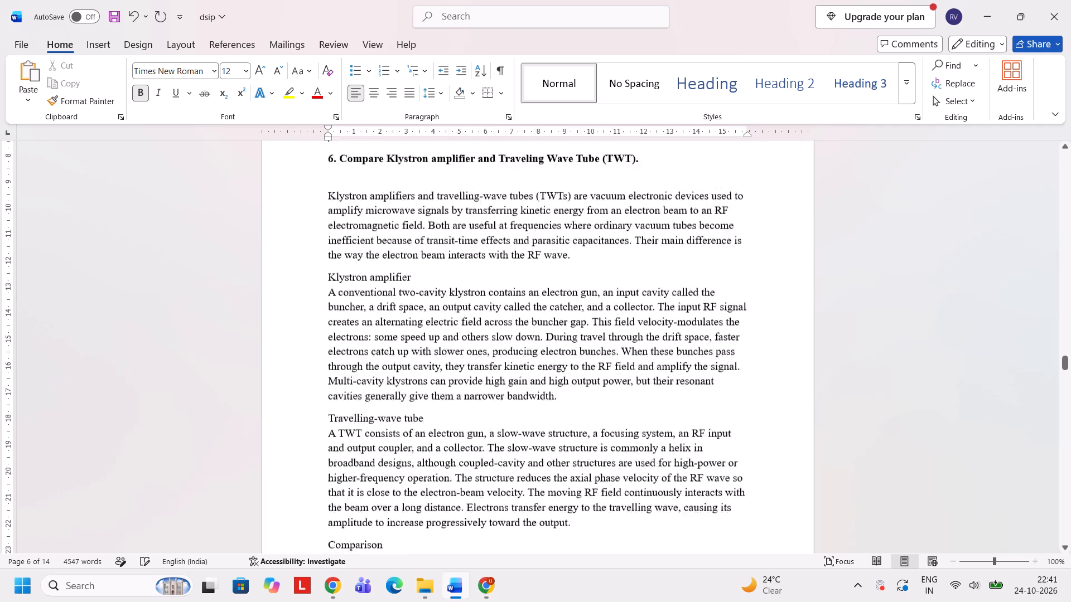
scroll(355, 349, "down", 13)
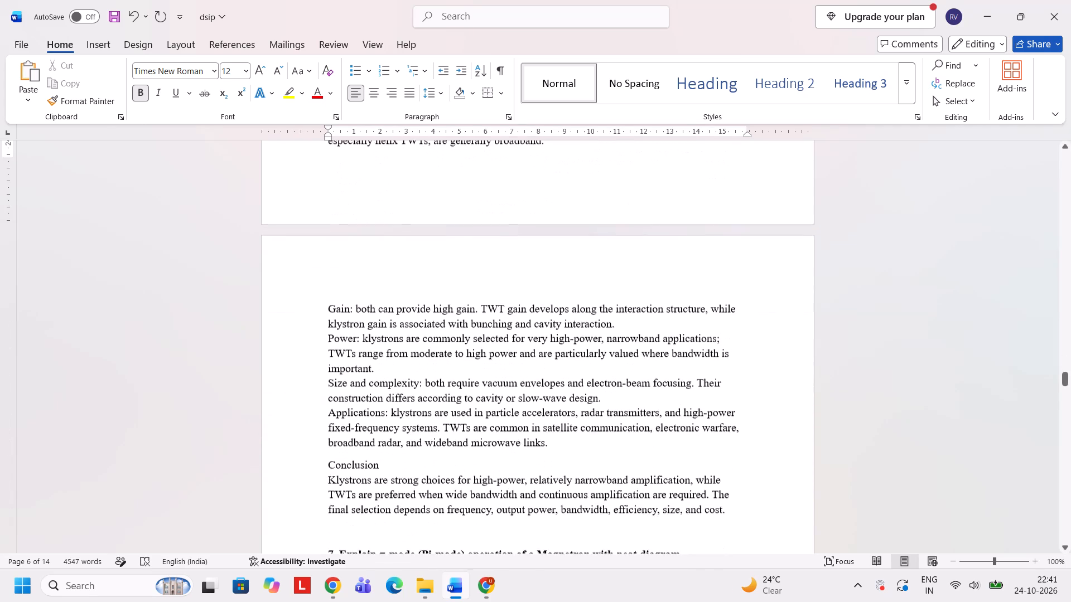
scroll(355, 349, "down", 20)
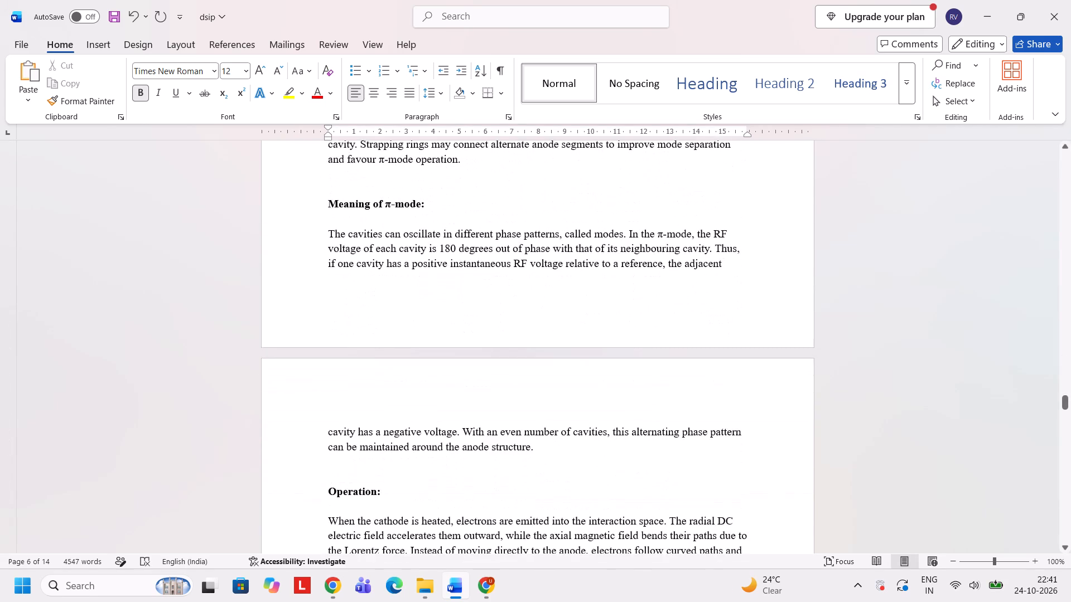
scroll(355, 349, "up", 5)
left_click(339, 386)
key("BackSpace")
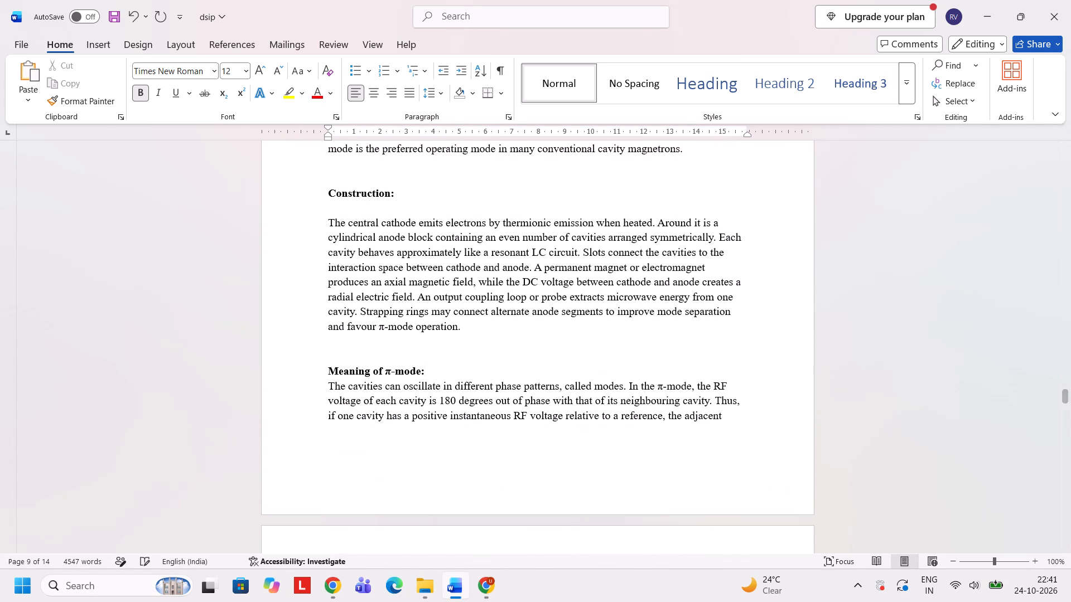
left_click(392, 213)
key("BackSpace")
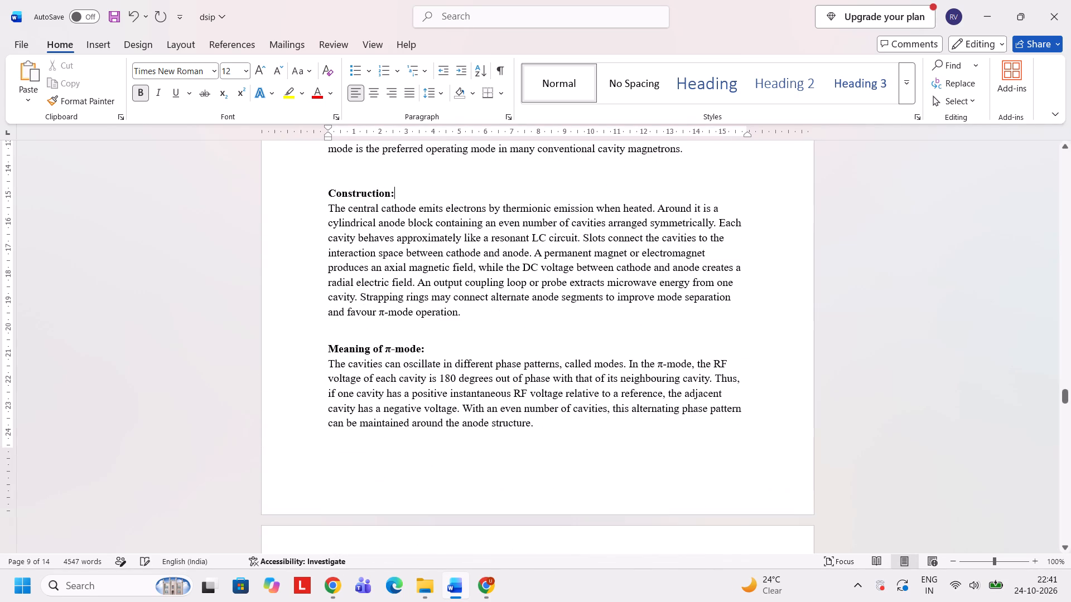
scroll(480, 311, "up", 6)
scroll(480, 311, "down", 15)
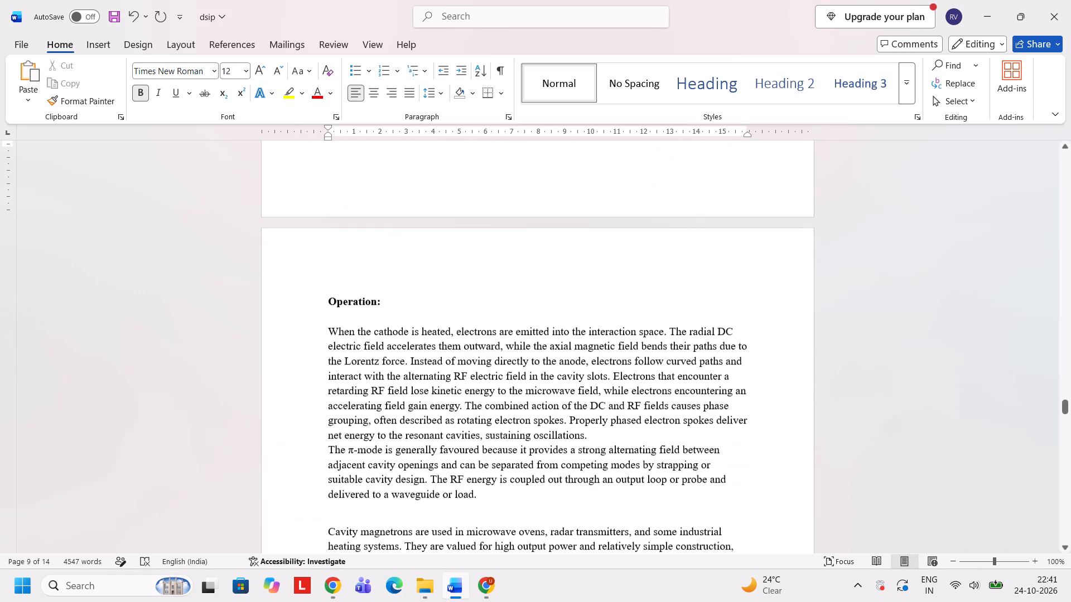
left_click(480, 311)
key("BackSpace")
Remove the bold from question 8's whole answer, from "Introduction" to the end of the conclusion, and justify it.
scroll(480, 311, "down", 9)
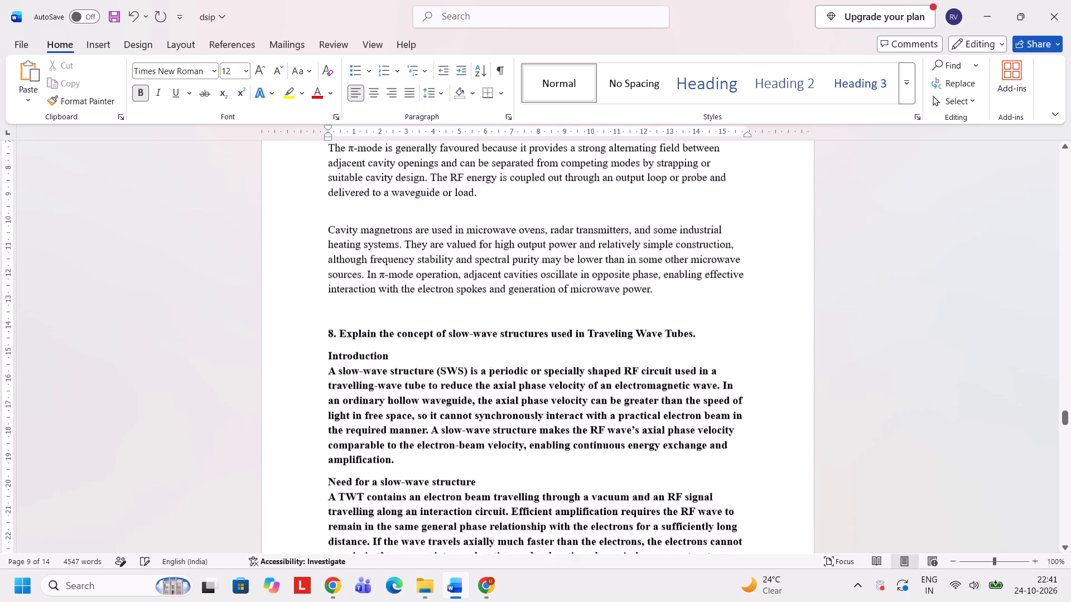
scroll(480, 311, "down", 3)
left_click_drag(329, 234, 390, 361)
scroll(383, 343, "down", 6)
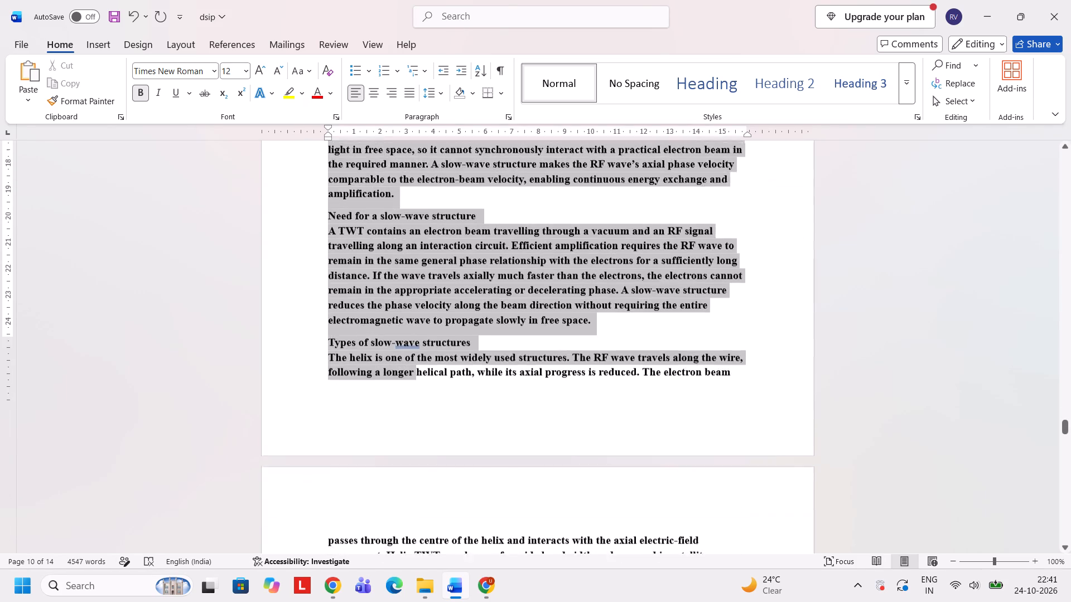
left_click_drag(390, 361, 393, 374)
scroll(393, 367, "down", 16)
left_click_drag(393, 374, 725, 404)
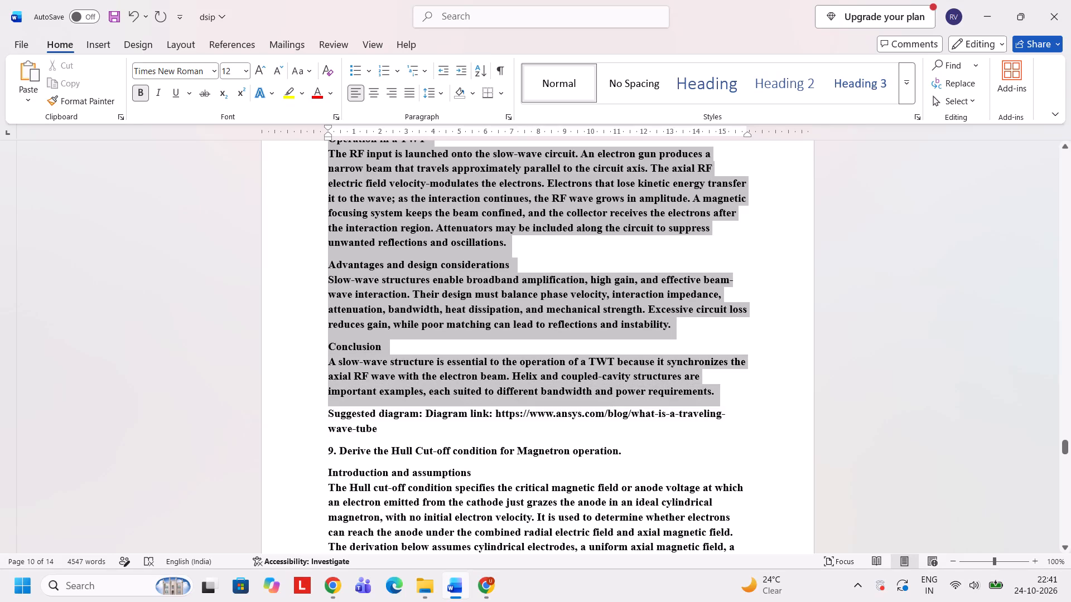
left_click_drag(725, 404, 721, 399)
left_click(141, 96)
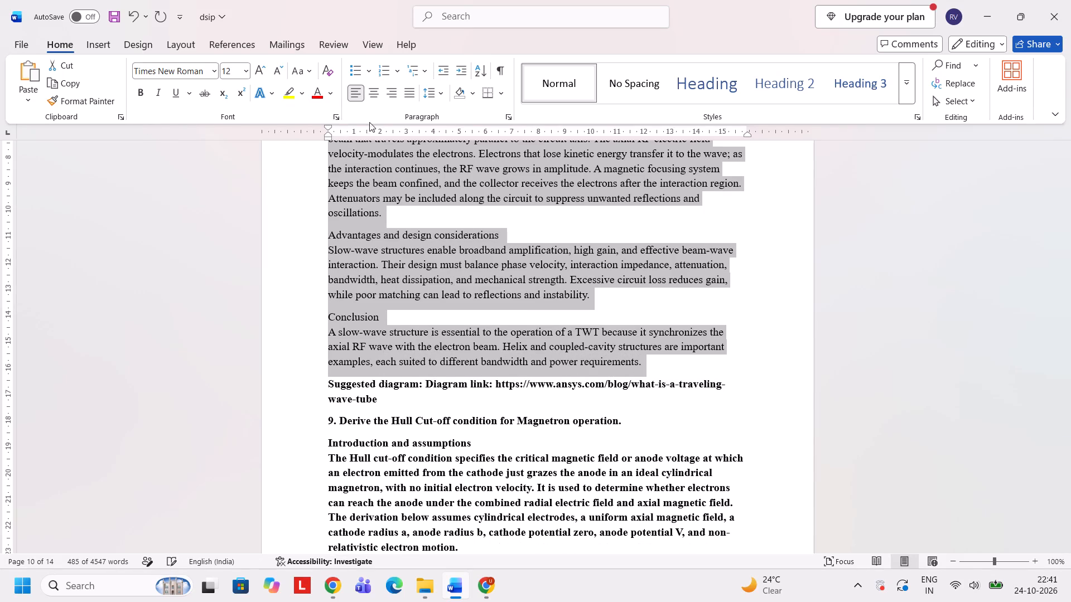
left_click(406, 99)
Replace the suggested diagram link at the end of question 8's answer with a blank line above question 9's heading.
left_click_drag(419, 391, 325, 356)
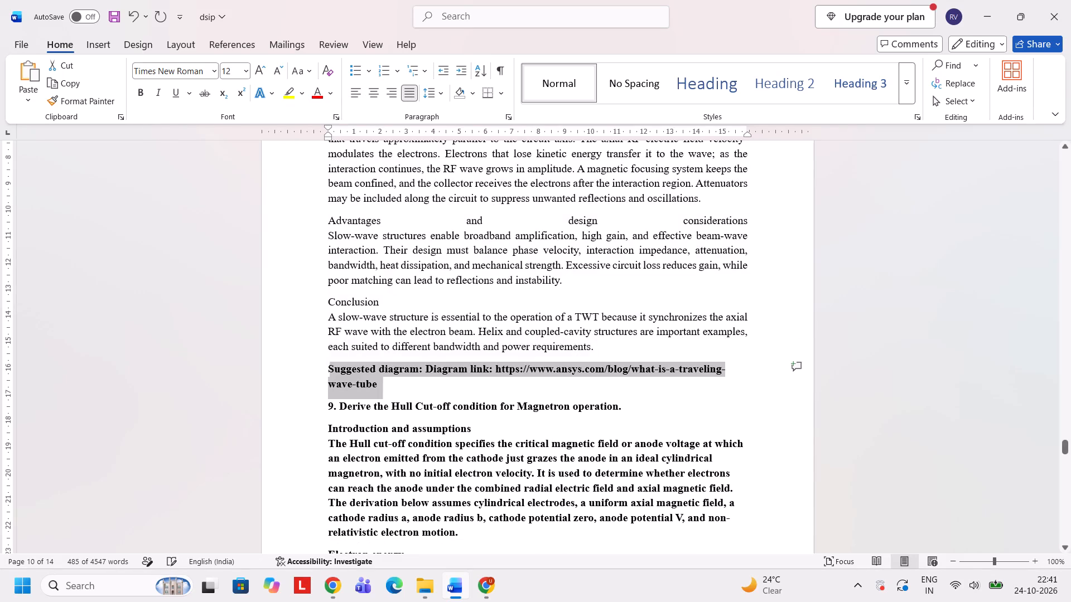
left_click_drag(325, 356, 318, 364)
key("BackSpace")
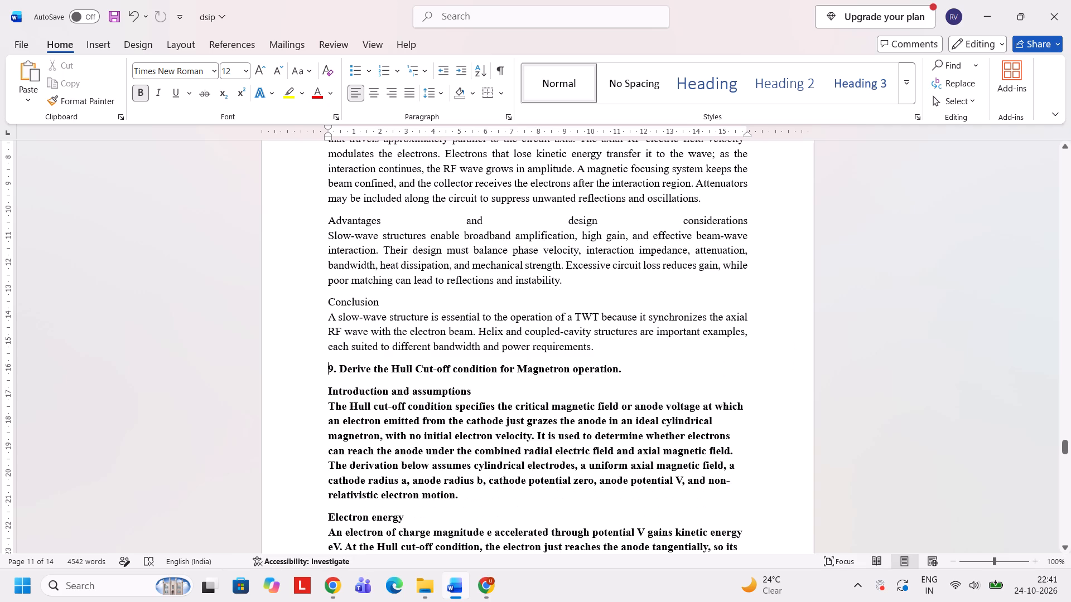
key("Return")
Delete the "Introduction" subheading text under question 8's heading, leaving a blank line in its place.
scroll(318, 364, "up", 5)
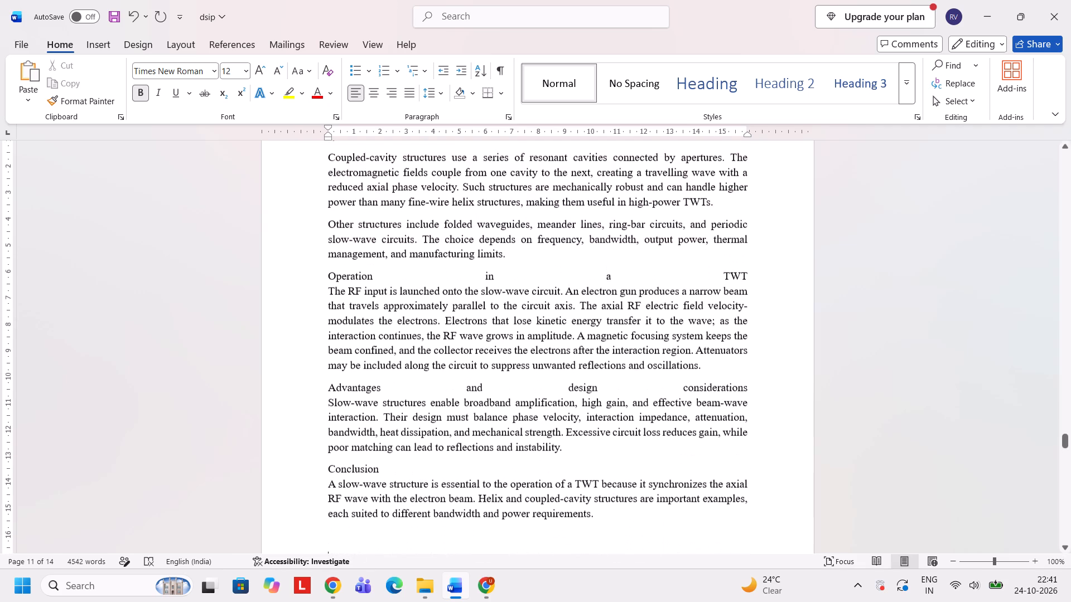
scroll(318, 364, "up", 7)
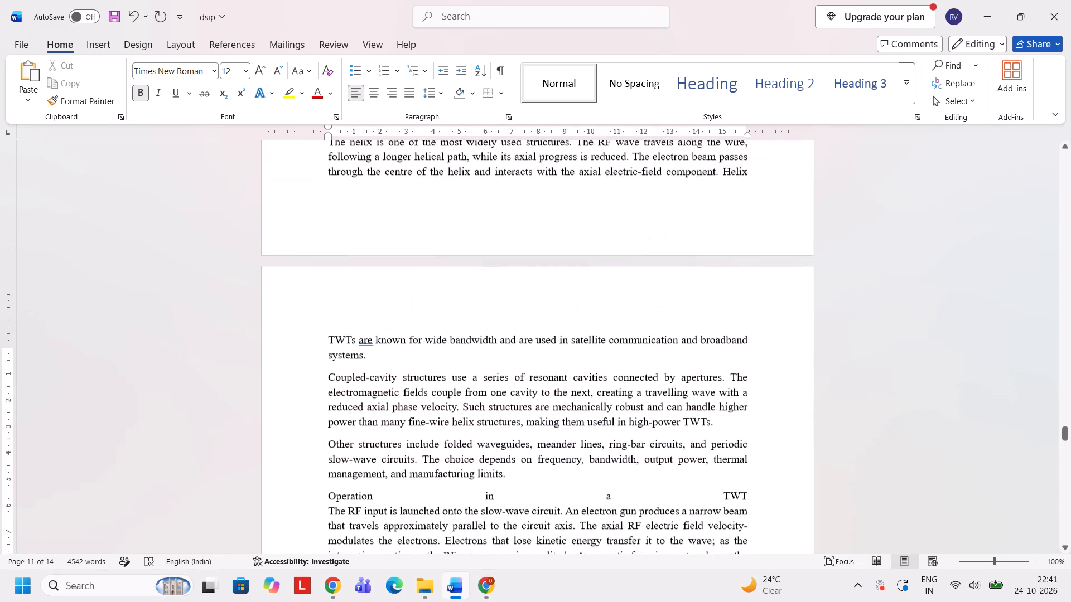
scroll(318, 364, "up", 9)
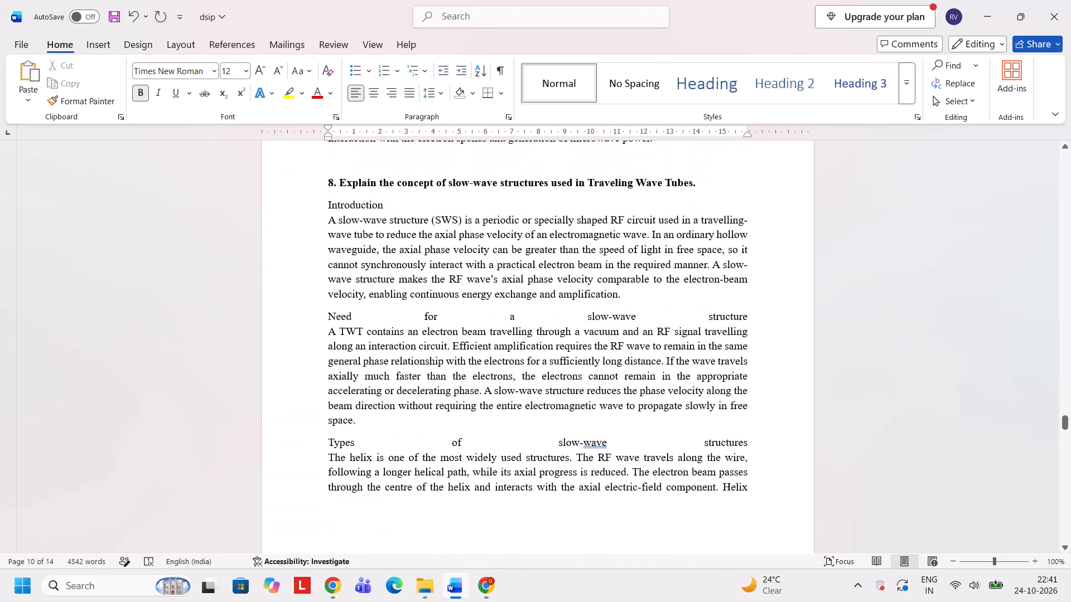
left_click_drag(401, 205, 313, 210)
key("BackSpace")
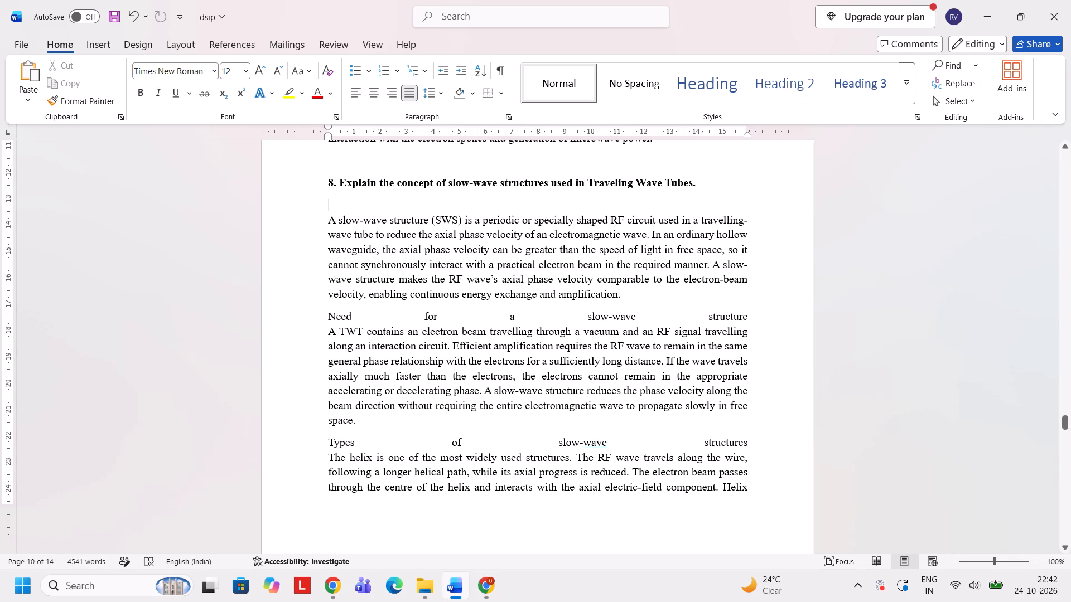
scroll(442, 333, "down", 20)
scroll(442, 333, "down", 5)
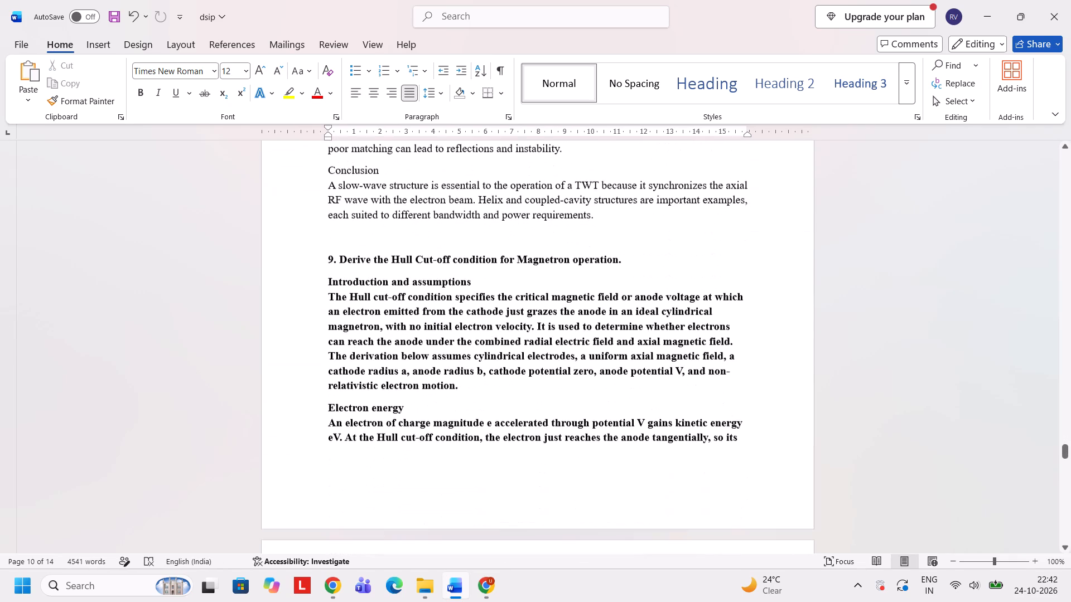
Remove the bold from question 9's whole answer, from "Introduction and assumptions" to the end of the conclusion.
left_click_drag(324, 279, 391, 398)
scroll(391, 398, "down", 8)
left_click_drag(391, 398, 392, 401)
scroll(392, 401, "down", 11)
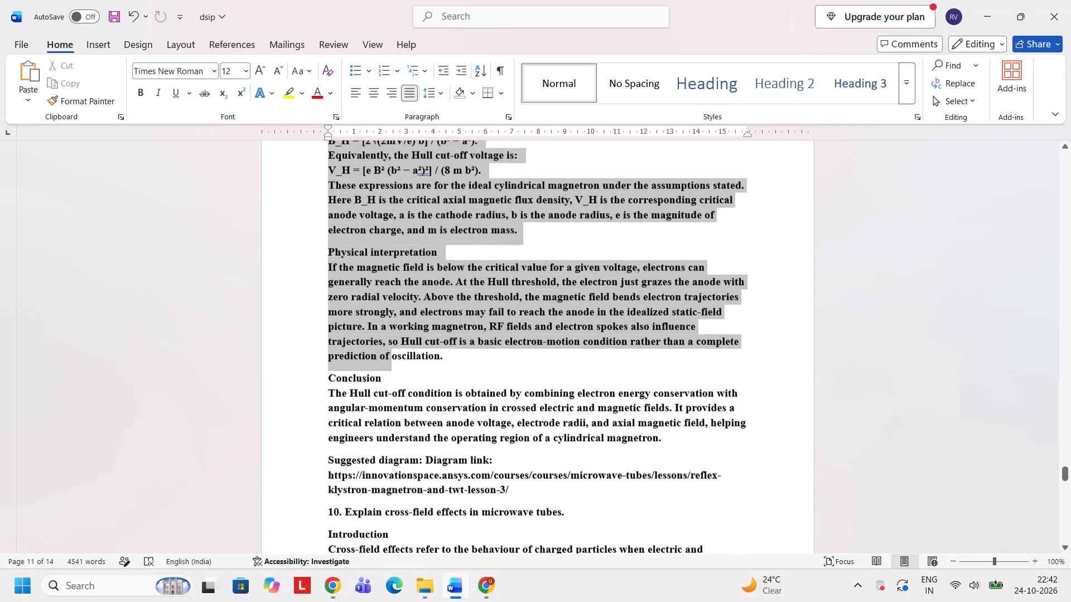
left_click_drag(392, 401, 654, 327)
scroll(392, 401, "down", 3)
left_click_drag(664, 352, 668, 347)
left_click_drag(668, 344, 382, 242)
scroll(383, 244, "up", 6)
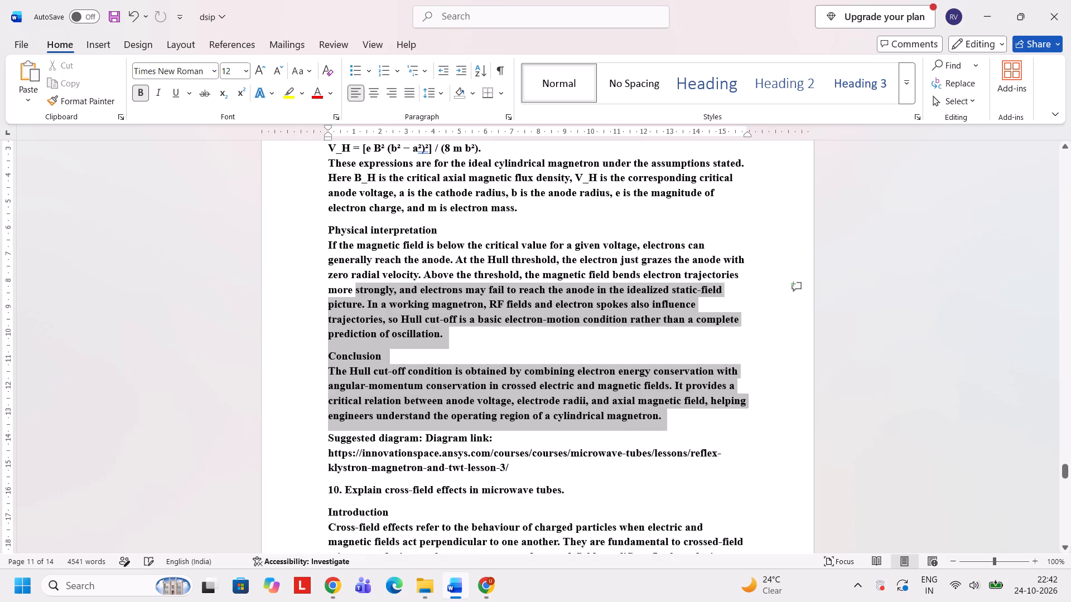
left_click_drag(382, 242, 337, 219)
scroll(382, 242, "up", 14)
left_click(132, 94)
left_click(137, 97)
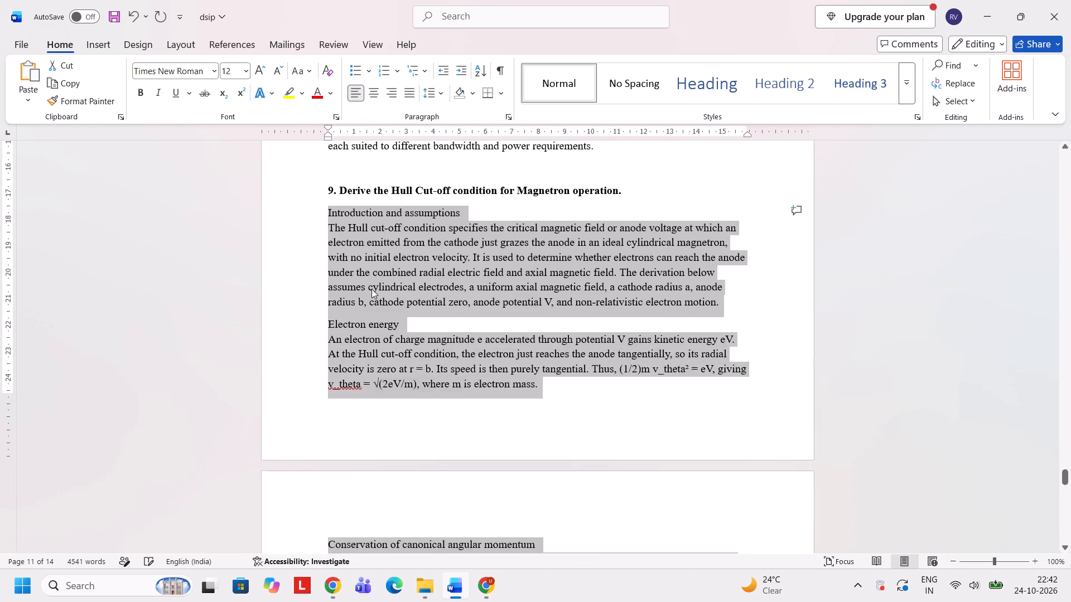
left_click(384, 305)
Justify question 9's answer from the introduction and assumptions to the end of the conclusion.
scroll(375, 234, "up", 6)
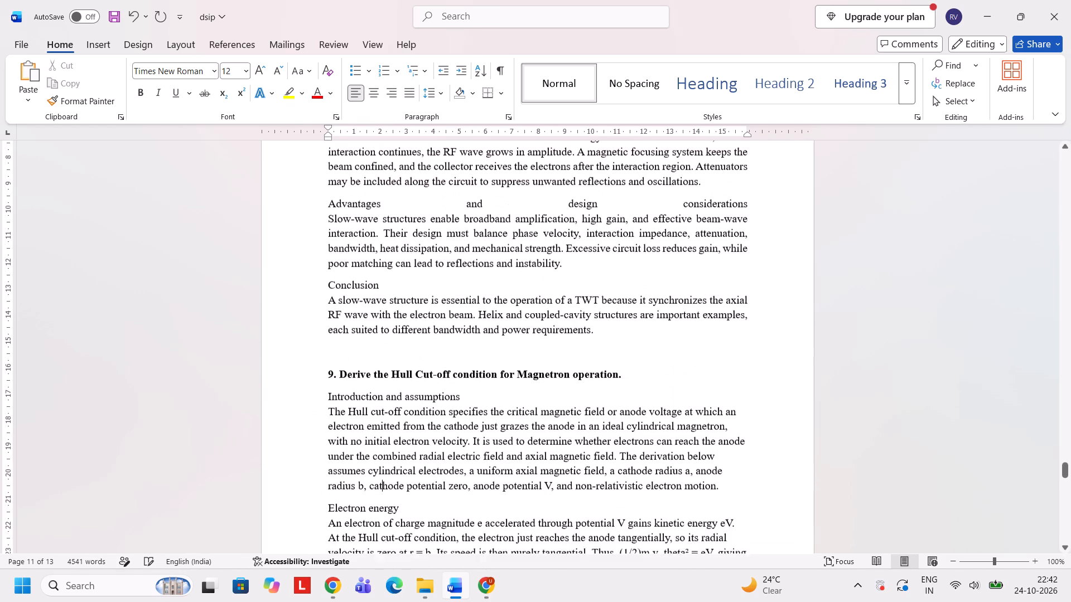
scroll(589, 355, "down", 3)
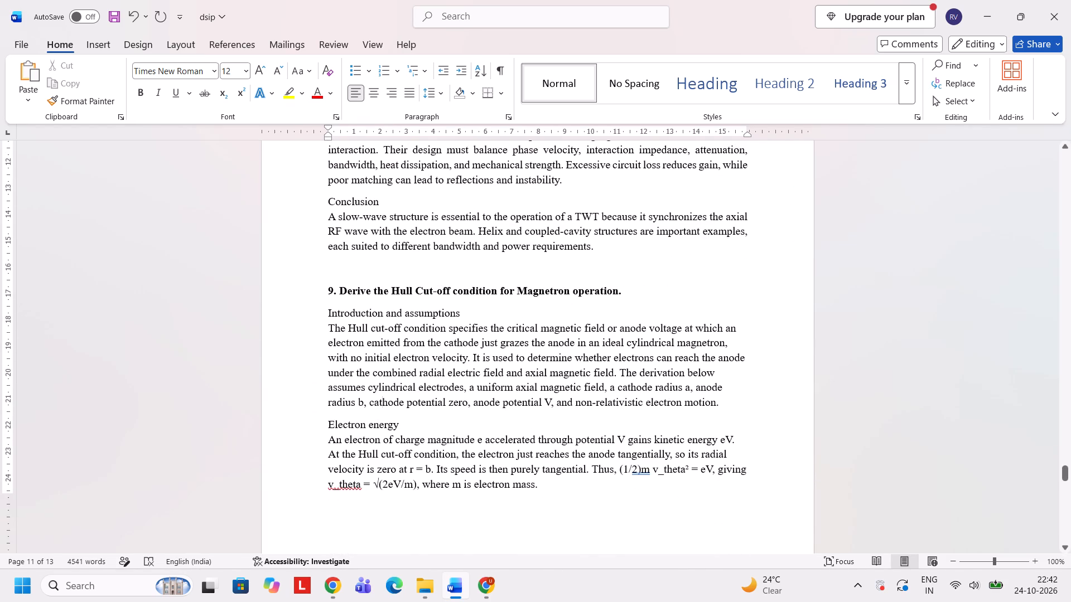
left_click_drag(330, 332, 399, 495)
scroll(393, 481, "down", 13)
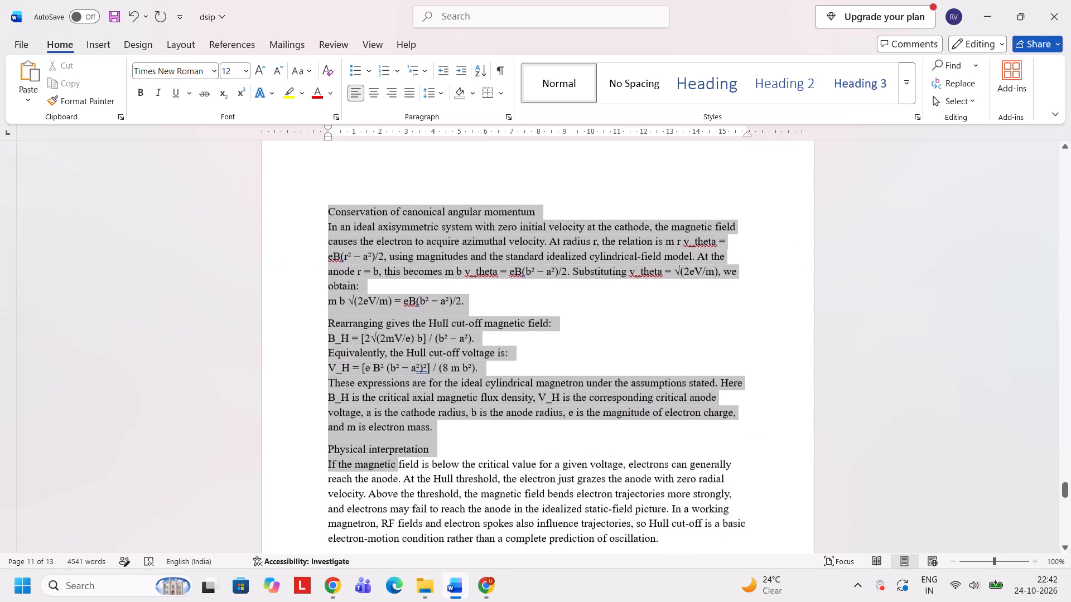
left_click_drag(399, 495, 580, 446)
scroll(399, 495, "down", 5)
left_click(411, 91)
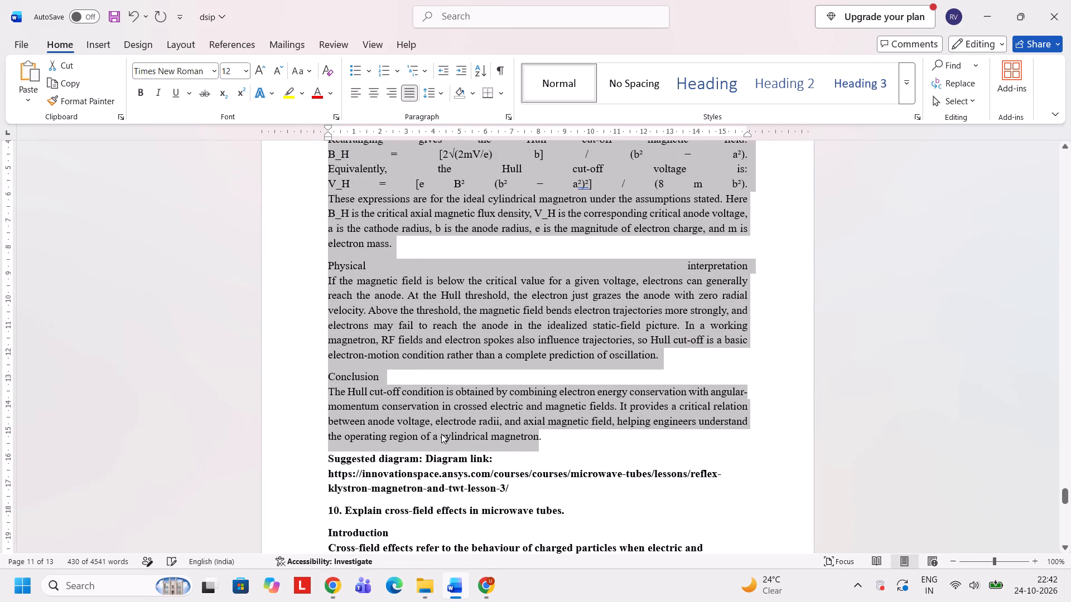
left_click(443, 441)
Replace the suggested diagram link at the end of question 9's answer with a blank line above question 10's heading.
left_click_drag(530, 502, 418, 474)
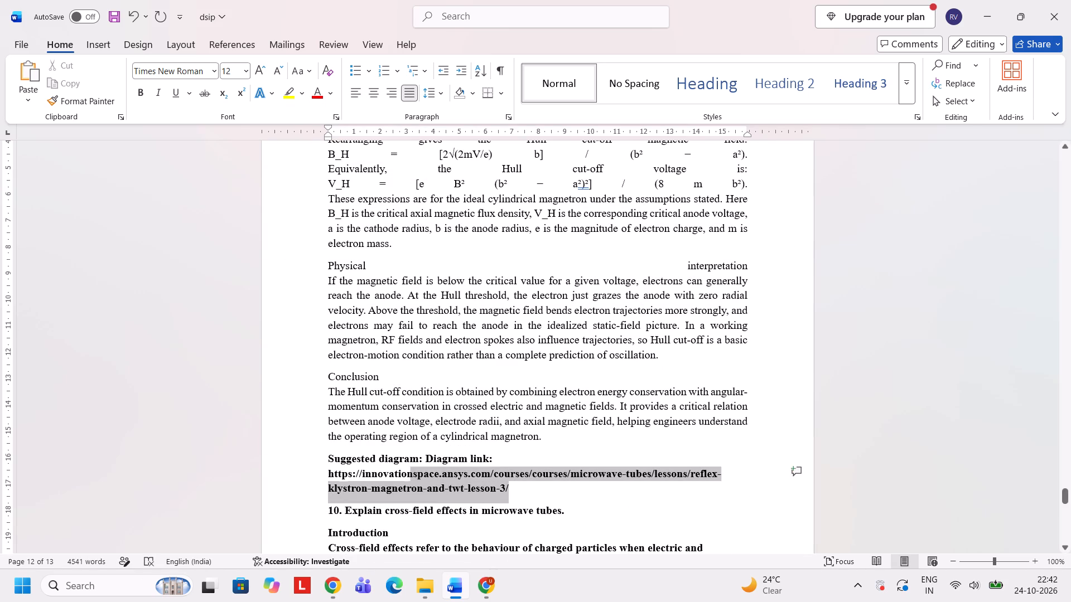
left_click_drag(418, 474, 353, 463)
key("BackSpace")
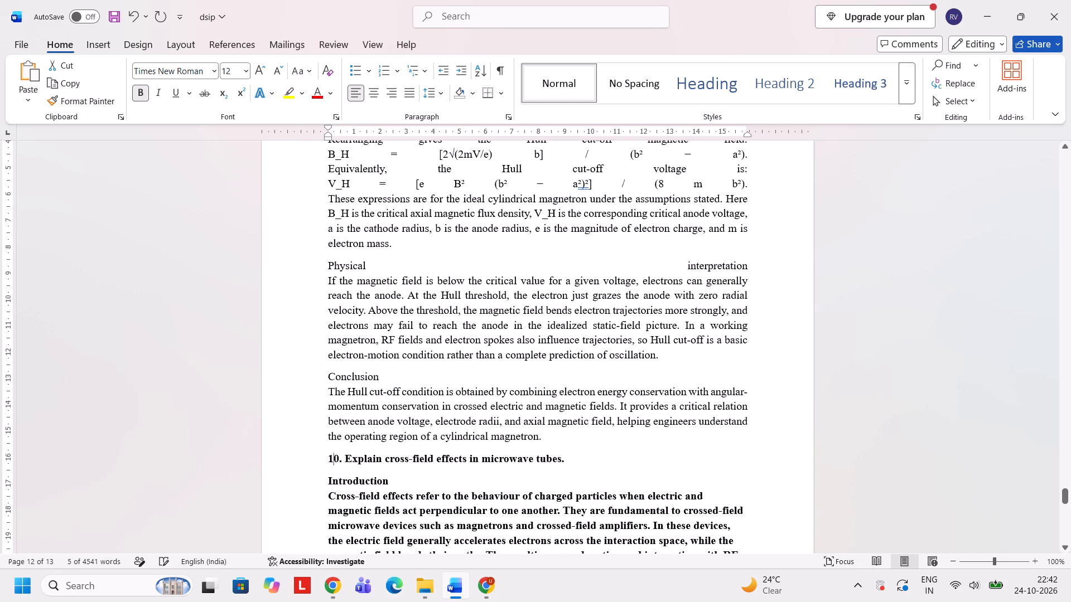
key("Return")
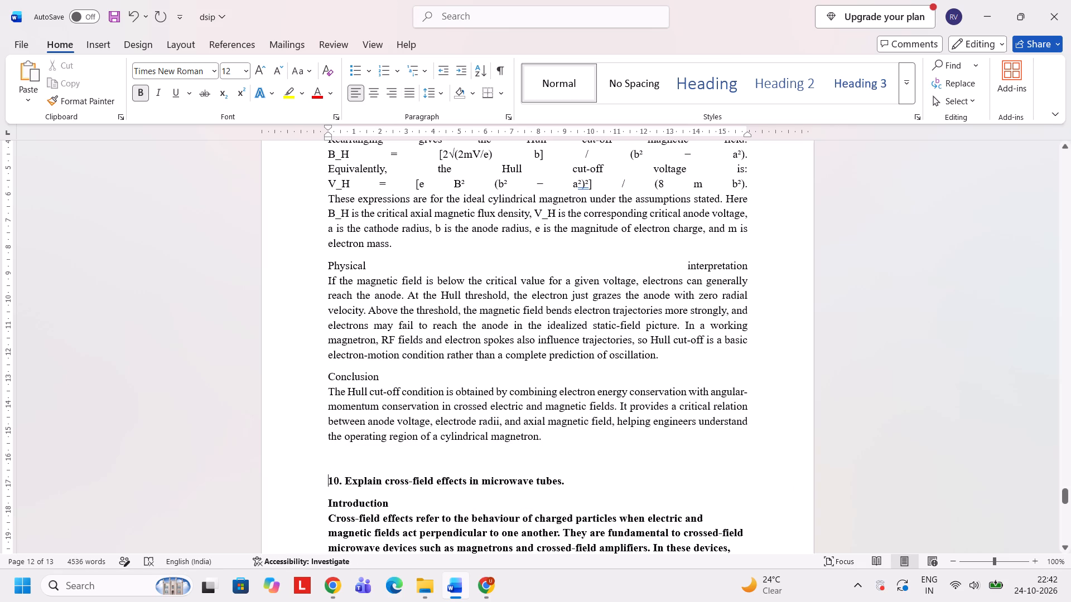
Delete the "Conclusion" subheading text in question 9's answer, leaving a blank line in its place.
left_click(389, 385)
left_click(388, 380)
key("BackSpace")
key("BackSpace")
key("BackSpace")
key("BackSpace")
key("BackSpace")
key("BackSpace")
key("BackSpace")
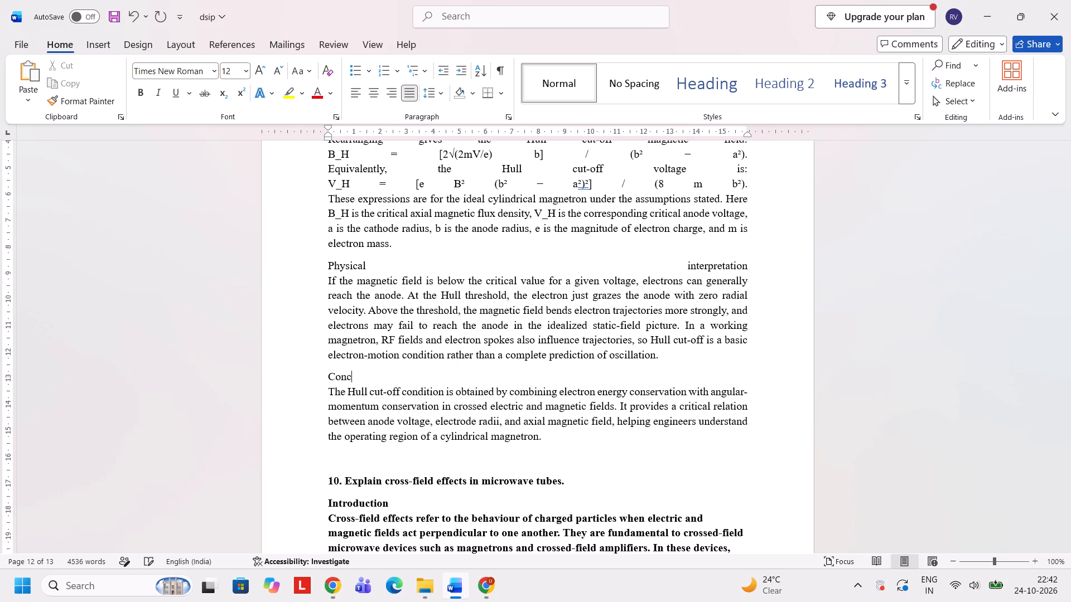
key("BackSpace")
key("BackSpace")
key("BackSpace")
Left-align question 9's answer from the "Electron energy" subheading through the "Physical interpretation" subheading.
scroll(490, 346, "up", 2)
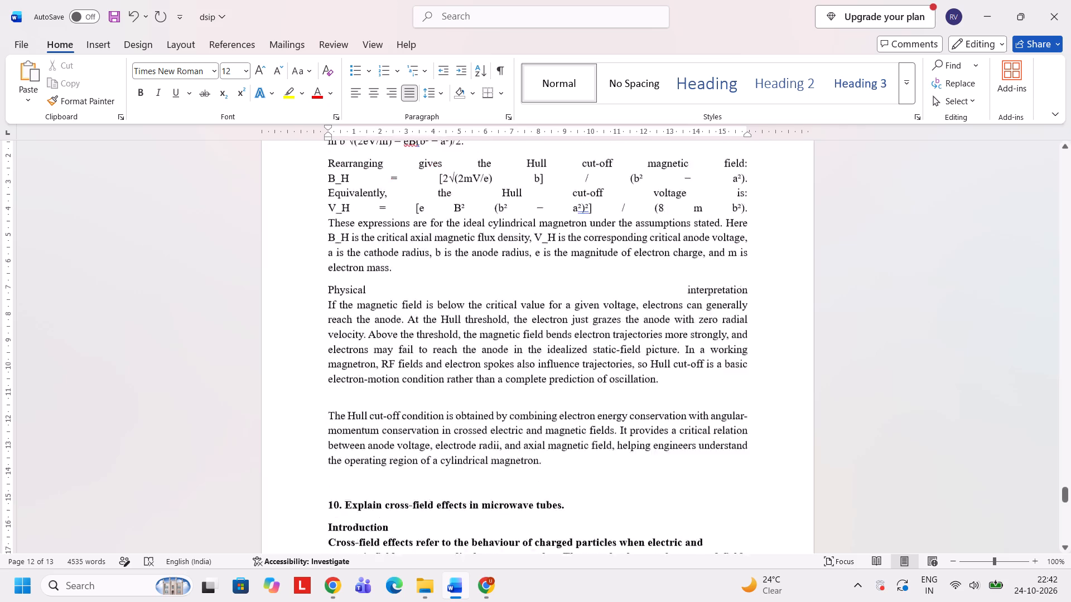
scroll(490, 346, "up", 1)
left_click_drag(749, 365, 732, 365)
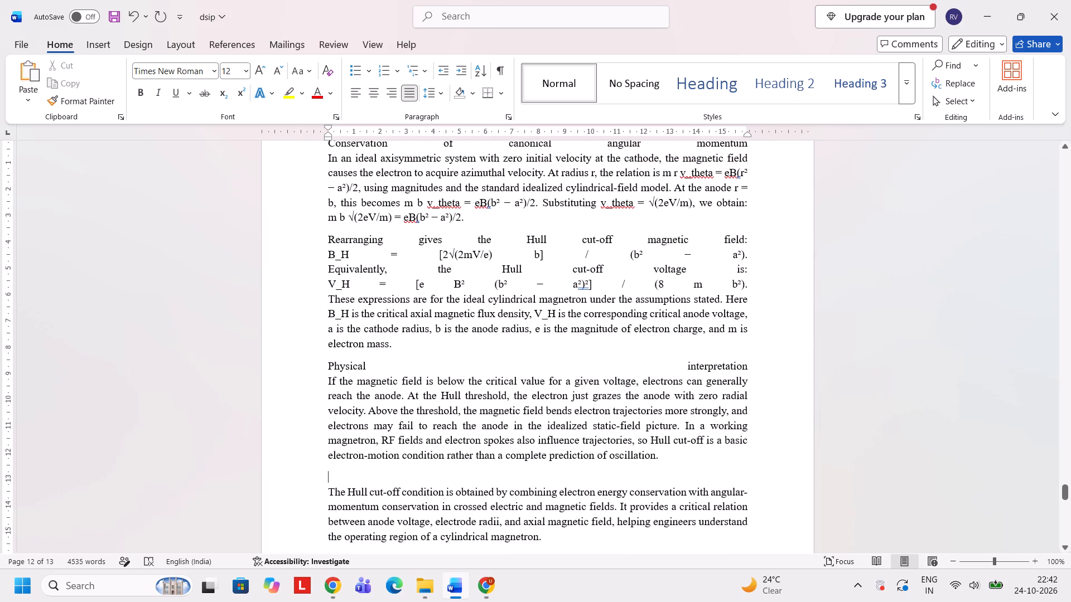
left_click_drag(732, 365, 335, 209)
scroll(335, 209, "up", 8)
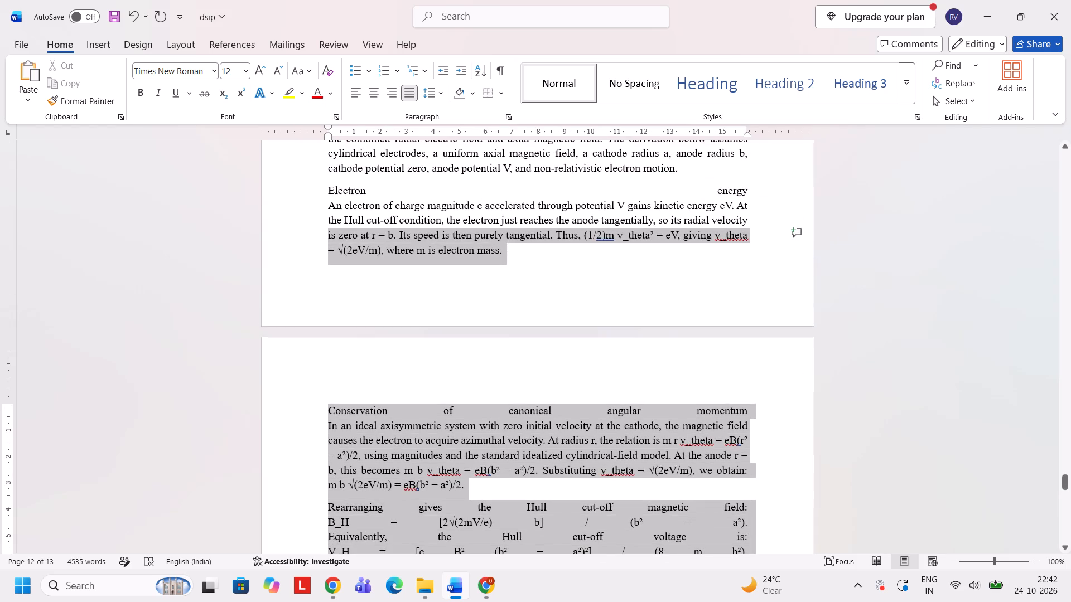
left_click_drag(335, 209, 327, 193)
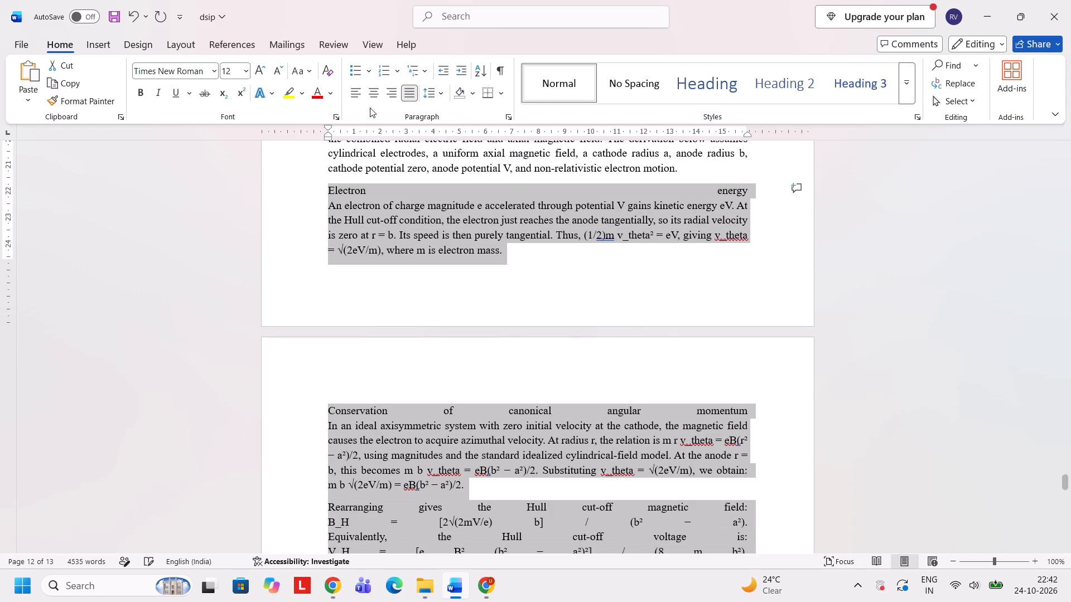
left_click(355, 85)
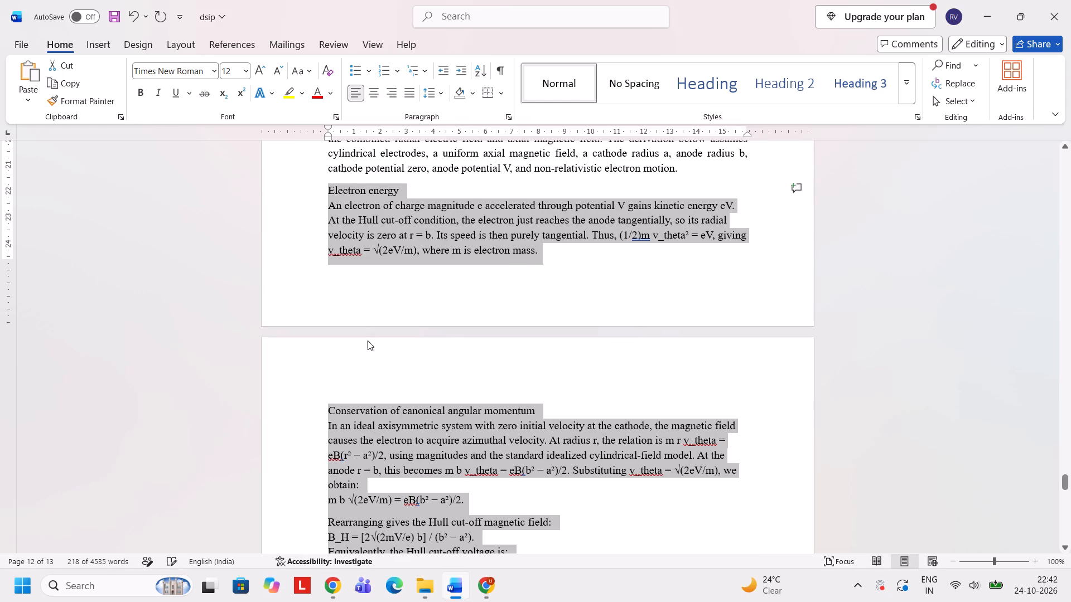
left_click(369, 341)
Shorten the "Introduction and assumptions" subheading in question 9's answer to "Introduction".
scroll(369, 344, "up", 6)
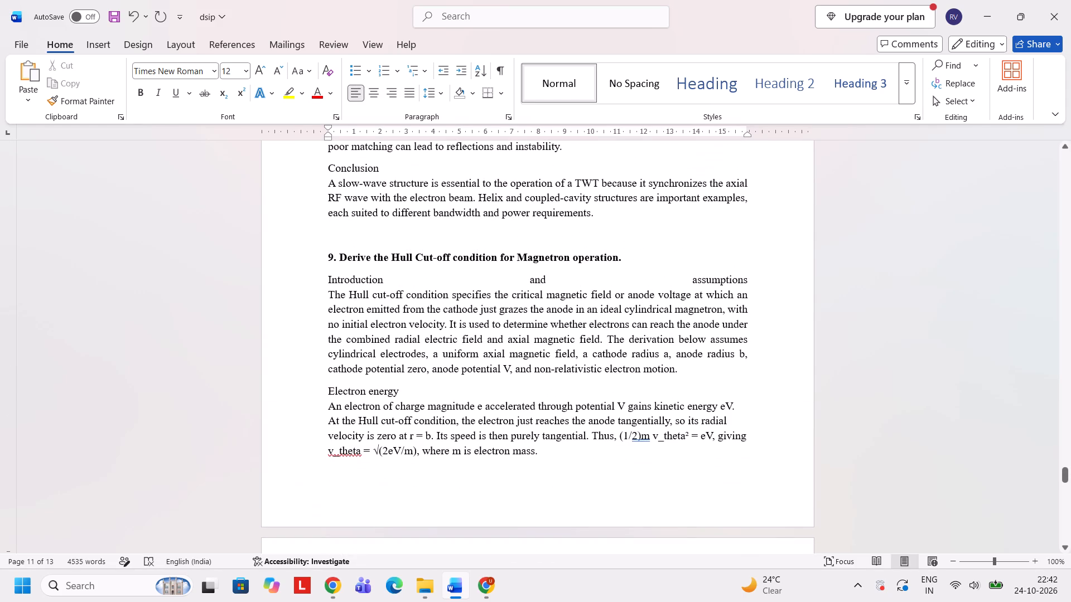
left_click_drag(750, 282, 327, 289)
left_click(473, 267)
left_click(477, 284)
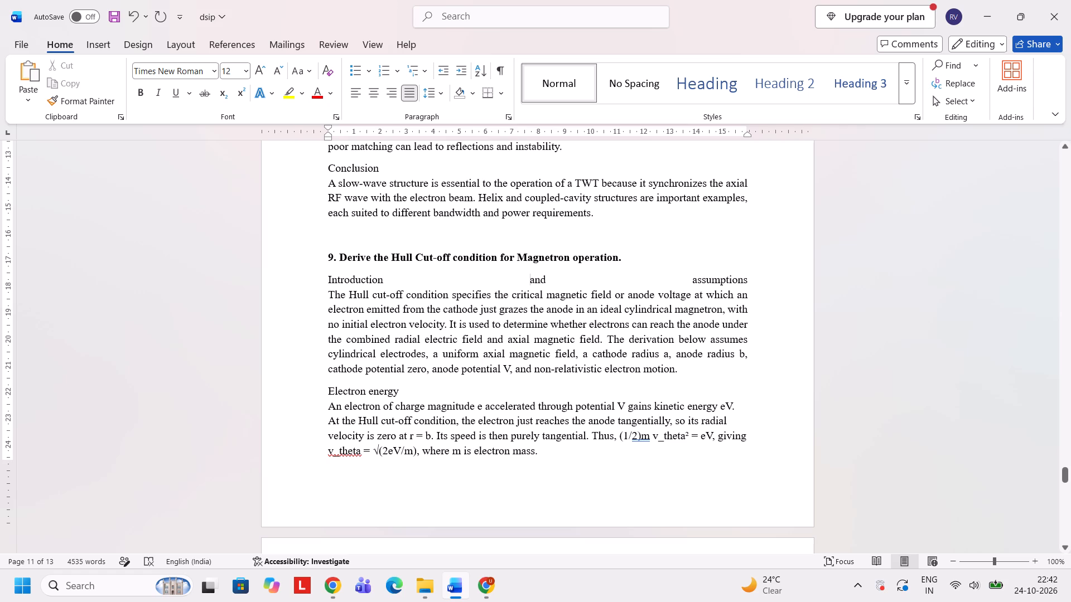
left_click(745, 279)
key("Right")
key("BackSpace")
key("BackSpace")
key("BackSpace")
key("BackSpace")
key("BackSpace")
key("BackSpace")
key("BackSpace")
key("BackSpace")
key("BackSpace")
key("BackSpace")
key("BackSpace")
key("BackSpace")
key("BackSpace")
key("BackSpace")
key("BackSpace")
key("BackSpace")
key("BackSpace")
key("BackSpace")
key("BackSpace")
key("BackSpace")
key("BackSpace")
key("BackSpace")
key("ctrl+z")
key("ctrl+z")
key("ctrl+z")
key("ctrl+z")
key("ctrl+z")
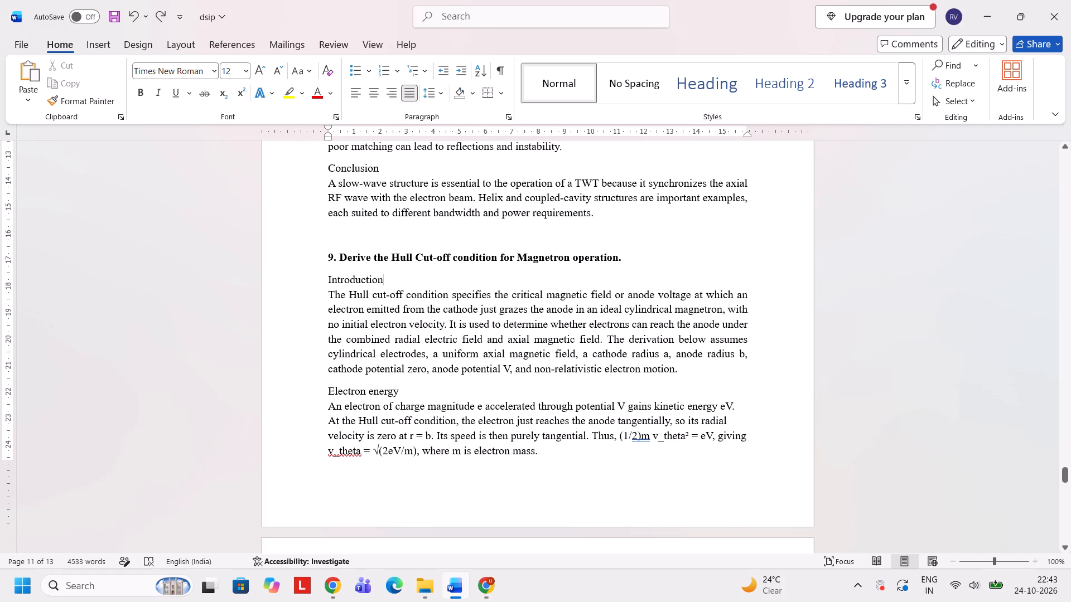
Add blank lines below "Conservation of canonical angular momentum" and both above and below "Physical interpretation" in question 9's answer.
left_click(678, 372)
scroll(592, 419, "down", 6)
left_click(565, 402)
key("Return")
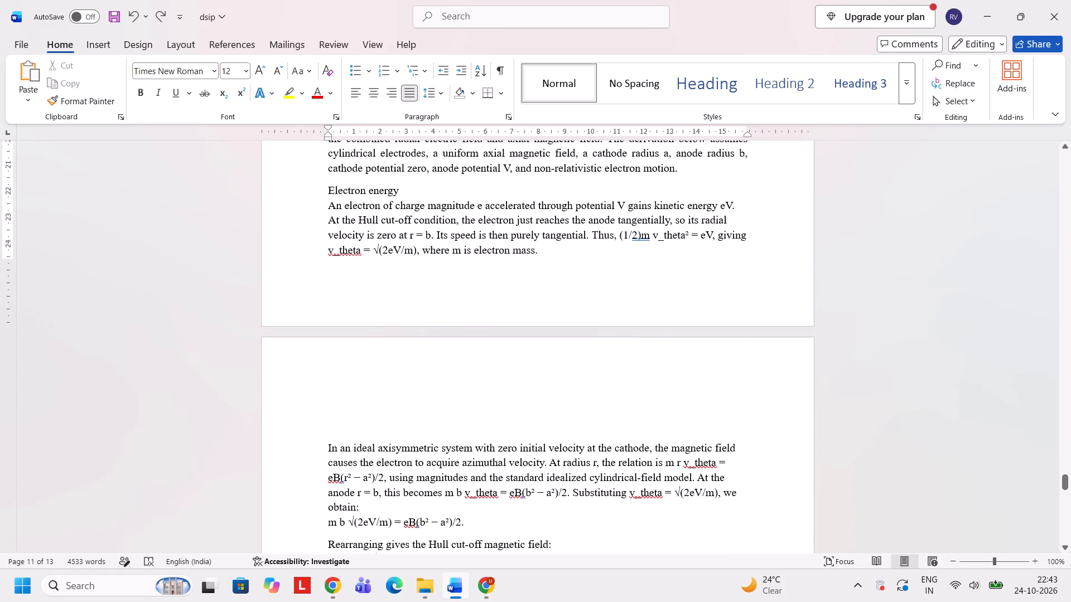
scroll(484, 410, "down", 7)
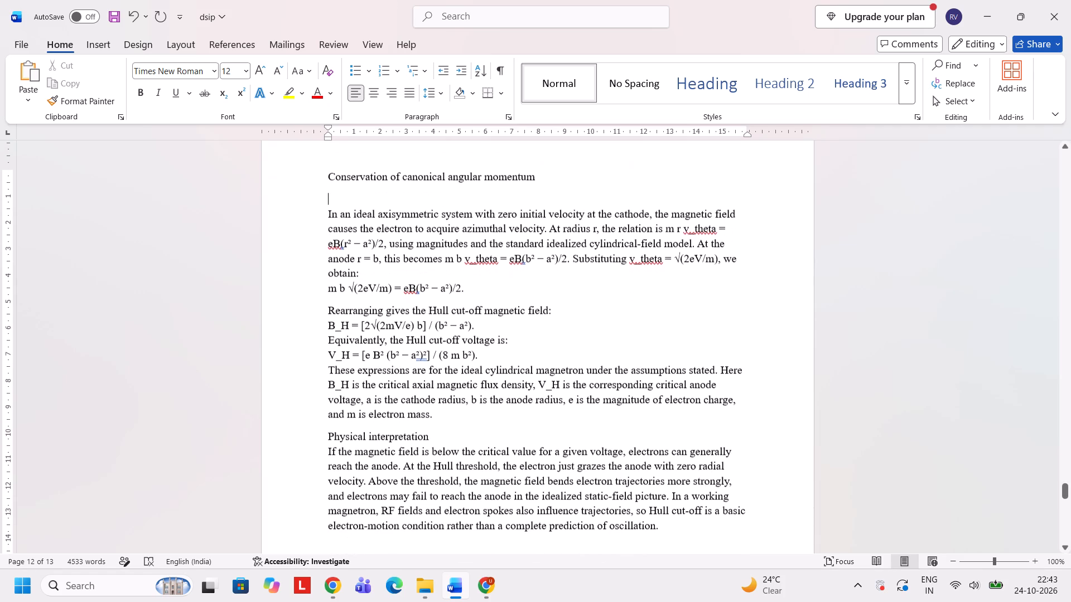
left_click(450, 434)
key("Return")
left_click(446, 411)
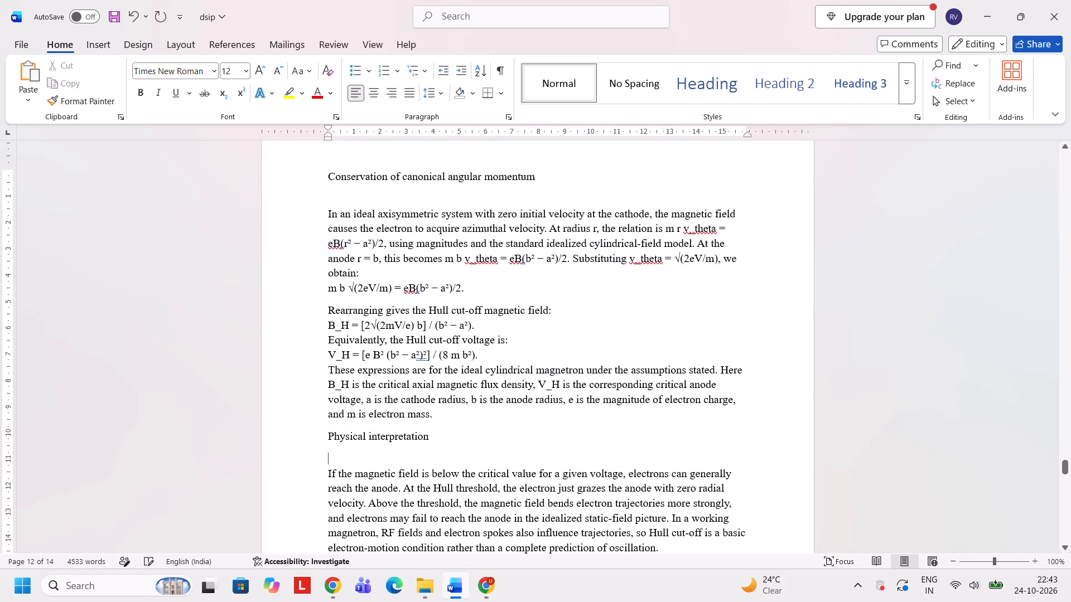
key("Return")
Remove the bold from question 10's whole answer, from "Introduction" to the end of the conclusion.
scroll(446, 415, "down", 11)
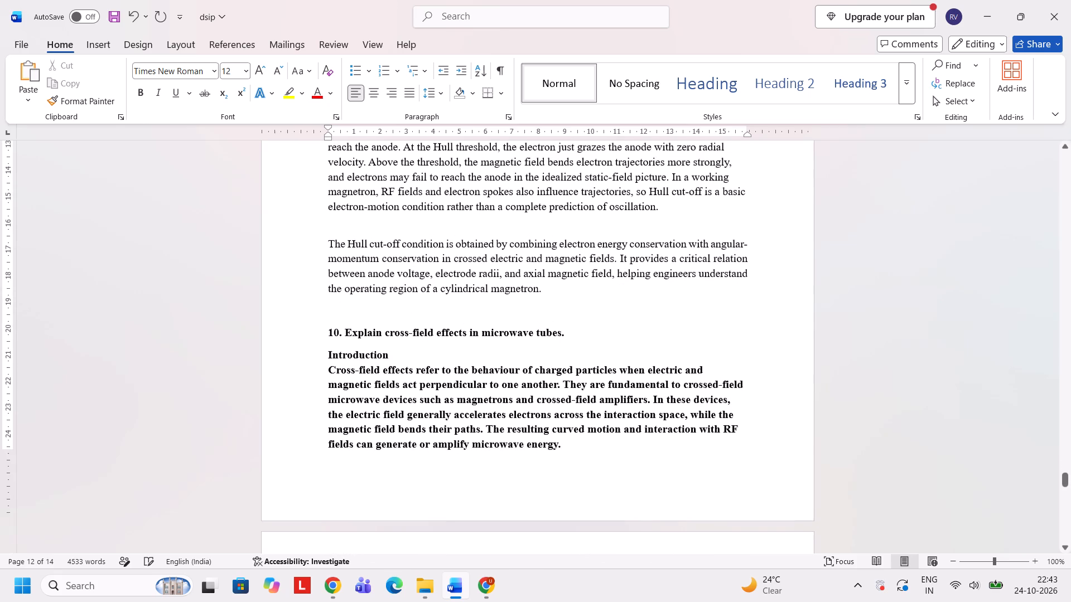
left_click_drag(326, 353, 398, 438)
scroll(398, 437, "down", 8)
left_click_drag(398, 438, 552, 383)
scroll(402, 448, "up", 1)
scroll(404, 451, "down", 19)
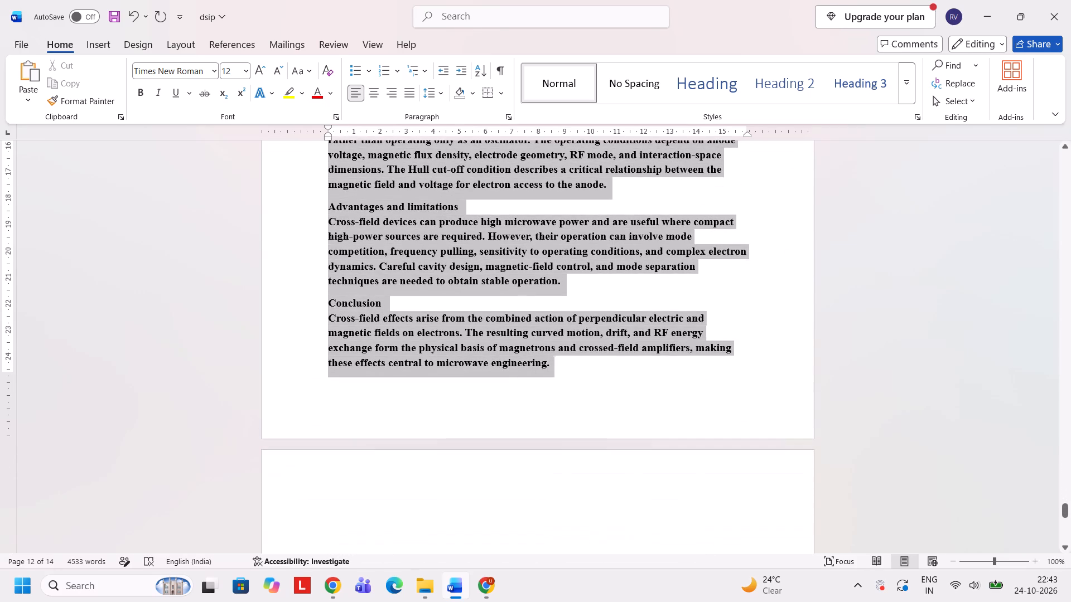
left_click_drag(552, 383, 556, 378)
left_click(141, 93)
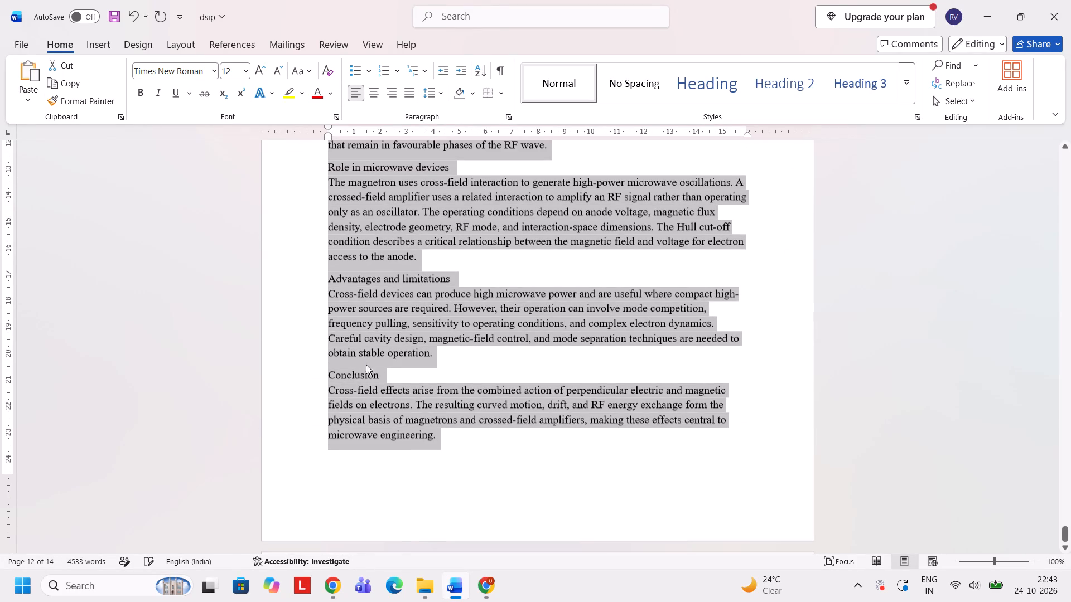
Add blank lines below "Conclusion" and both above and below "Advantages and limitations" in question 10's answer.
left_click(377, 375)
key("Return")
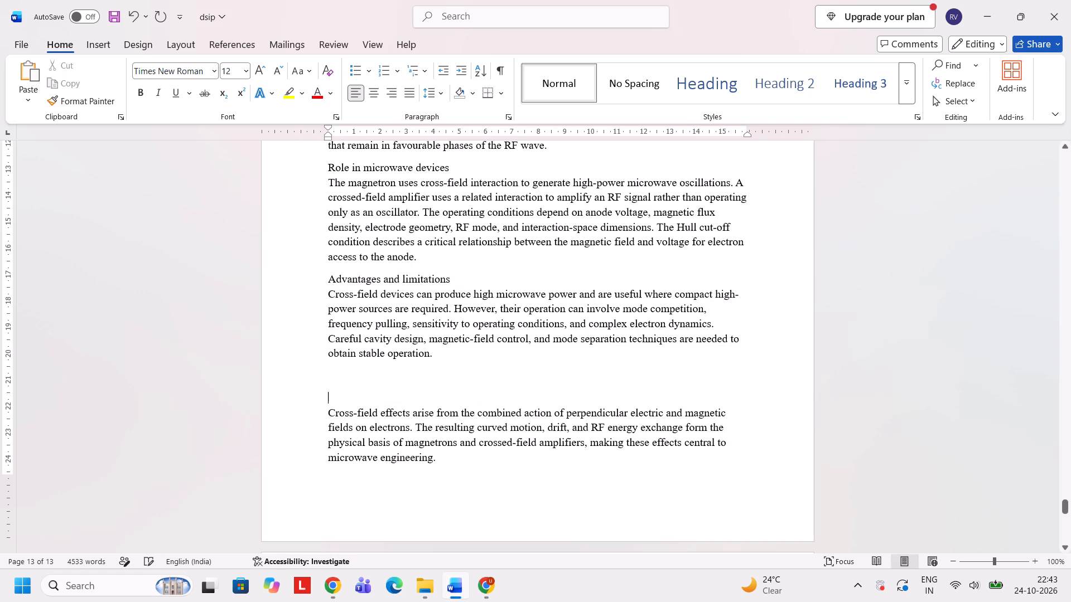
left_click(438, 256)
key("Return")
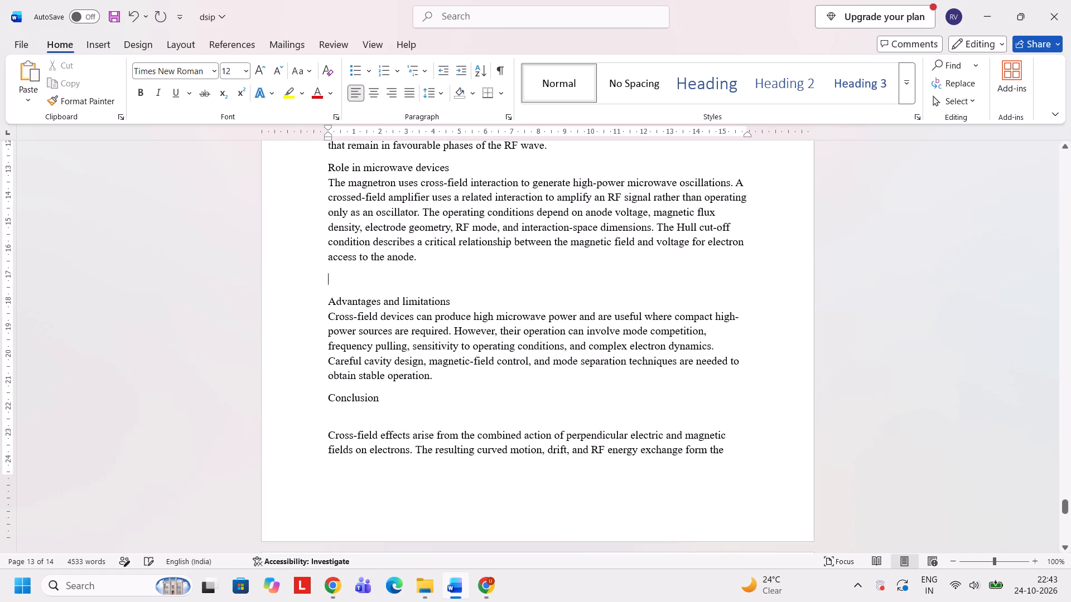
left_click(457, 302)
key("Return")
Add a blank line above and below each of the "Role in microwave devices" and "Drift and electron grouping" subheadings in question 10's answer.
scroll(457, 302, "up", 3)
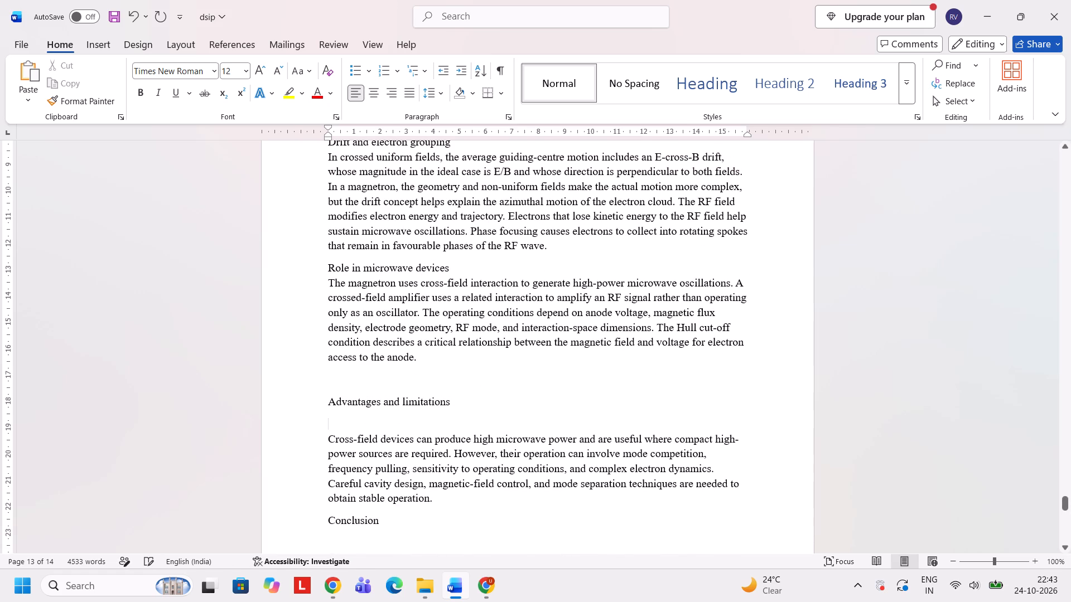
left_click(455, 267)
key("Return")
left_click(547, 245)
key("Return")
scroll(411, 249, "up", 3)
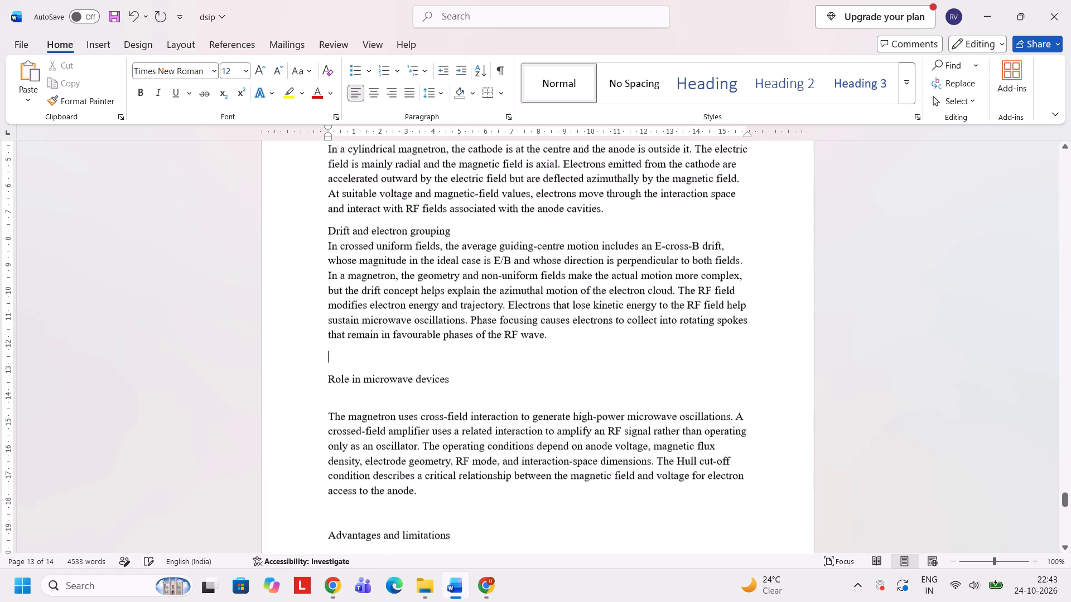
left_click(500, 249)
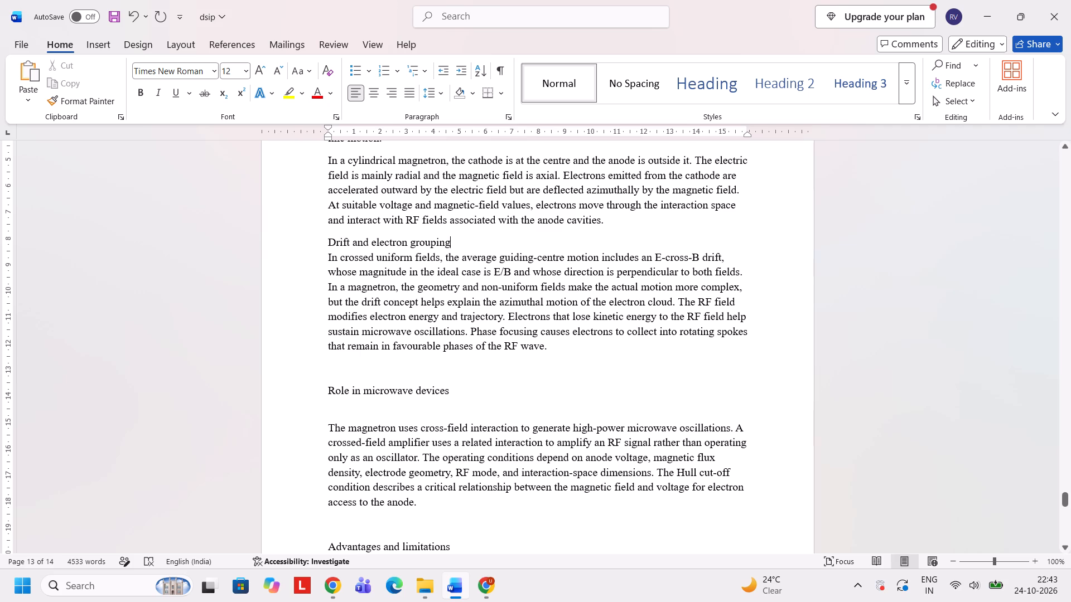
key("Return")
left_click(597, 223)
left_click(610, 214)
key("Return")
scroll(353, 246, "up", 3)
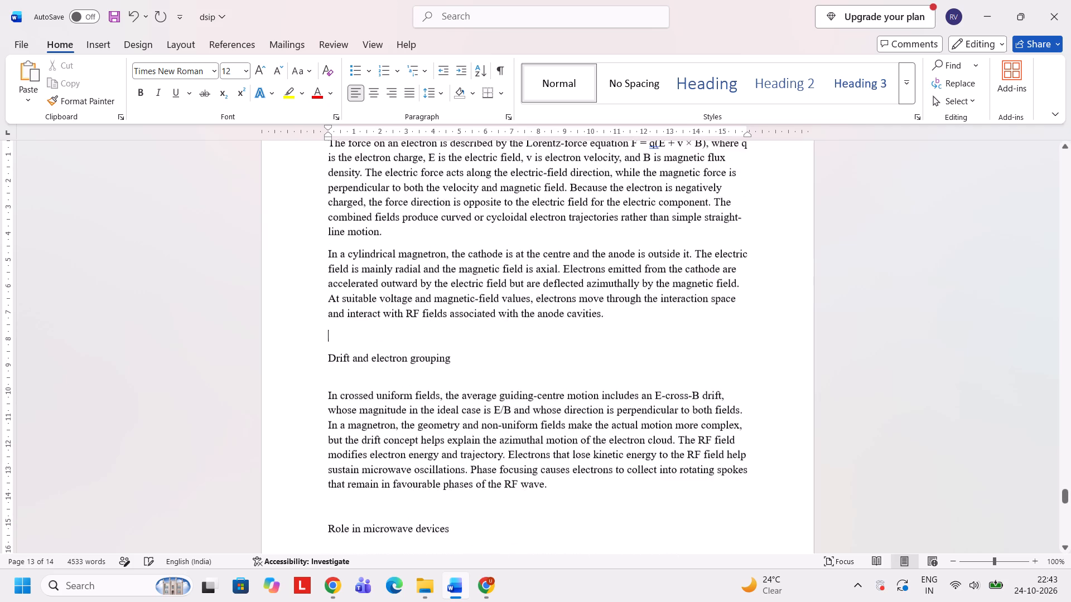
Add a blank line below the "Electron motion in crossed fields" subheading in question 10's answer.
scroll(356, 236, "up", 1)
scroll(409, 266, "up", 2)
left_click(493, 236)
key("Return")
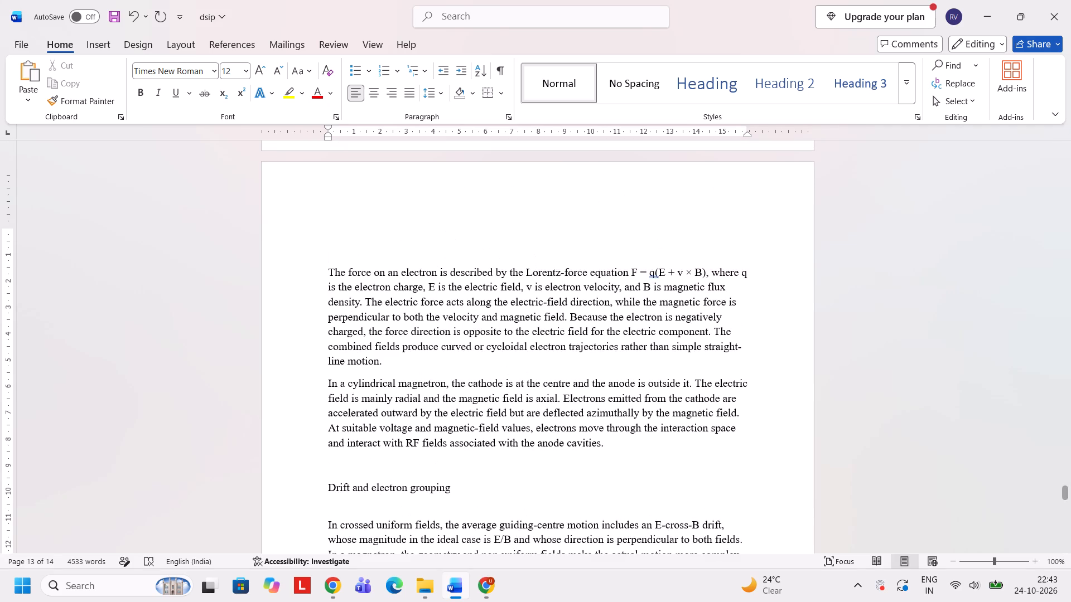
Delete the "Introduction" subheading text from question 10's answer, keeping its line blank.
scroll(388, 249, "up", 8)
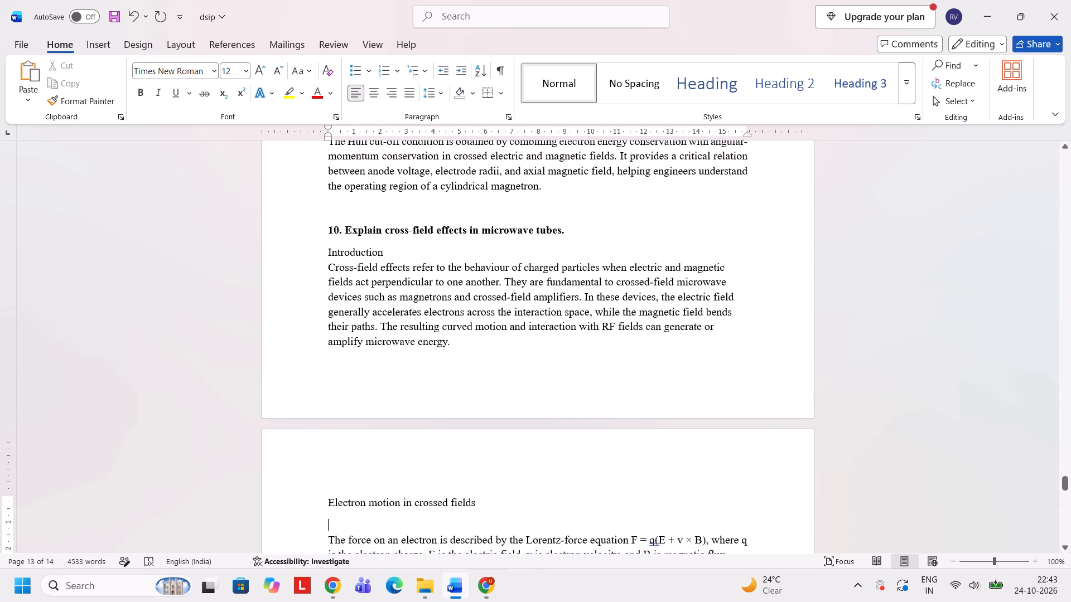
left_click_drag(398, 250, 315, 246)
key("BackSpace")
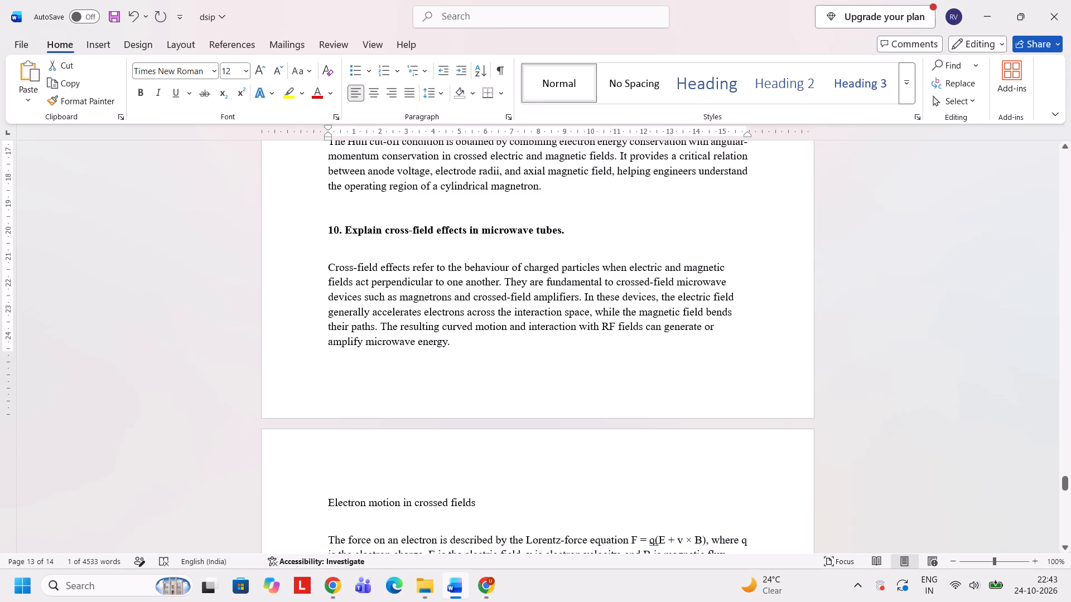
Delete the "Conclusion" subheading text above the final paragraph of question 10's answer.
scroll(390, 318, "down", 13)
scroll(395, 317, "down", 13)
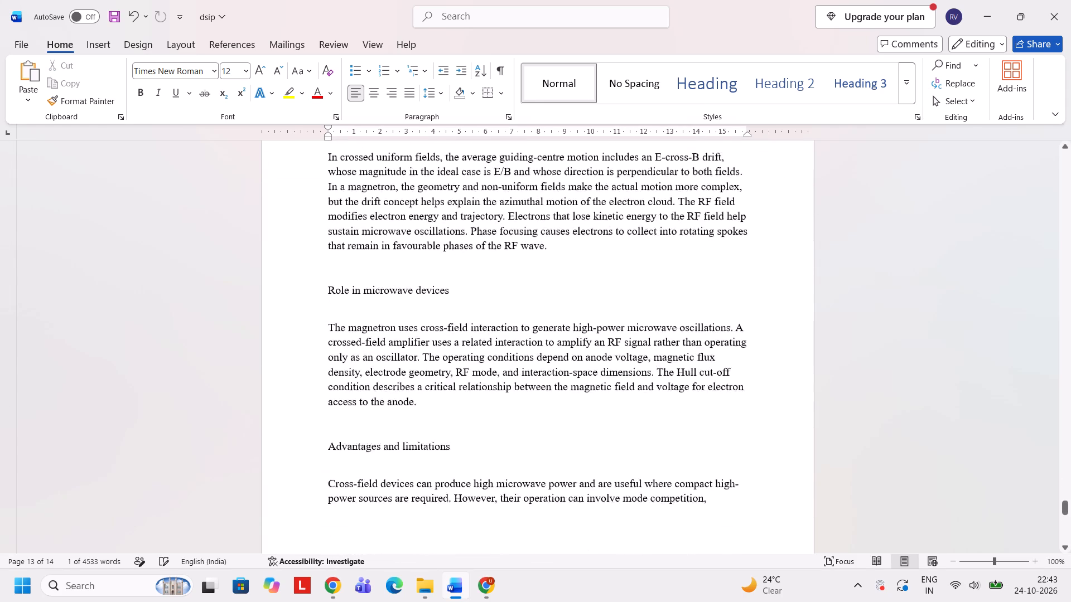
scroll(395, 317, "down", 11)
scroll(394, 317, "up", 6)
scroll(394, 317, "down", 20)
scroll(394, 317, "down", 5)
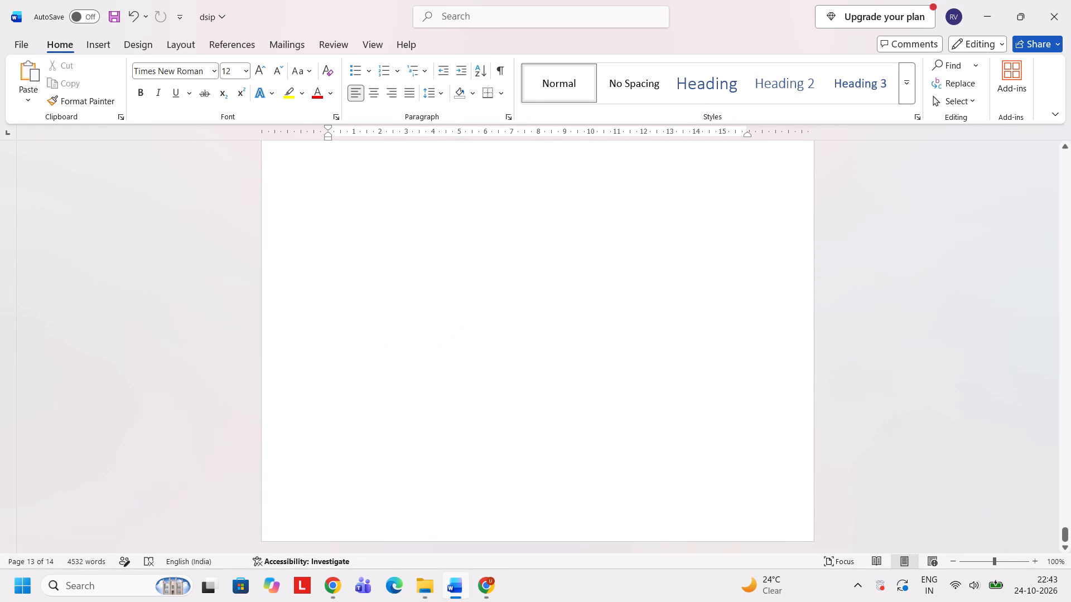
scroll(393, 317, "down", 5)
scroll(393, 317, "up", 17)
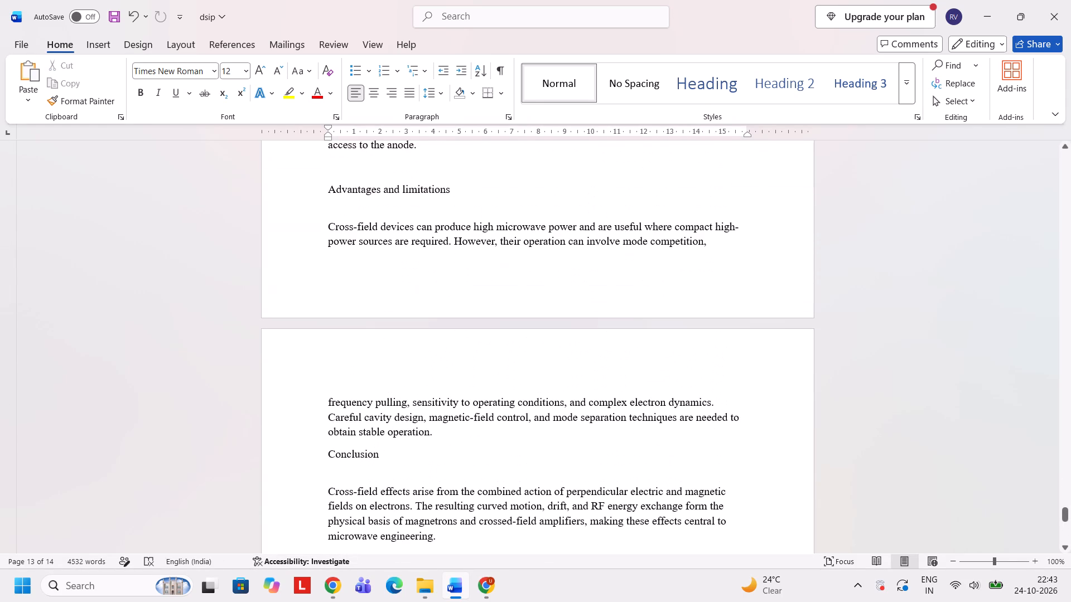
left_click_drag(383, 458, 315, 458)
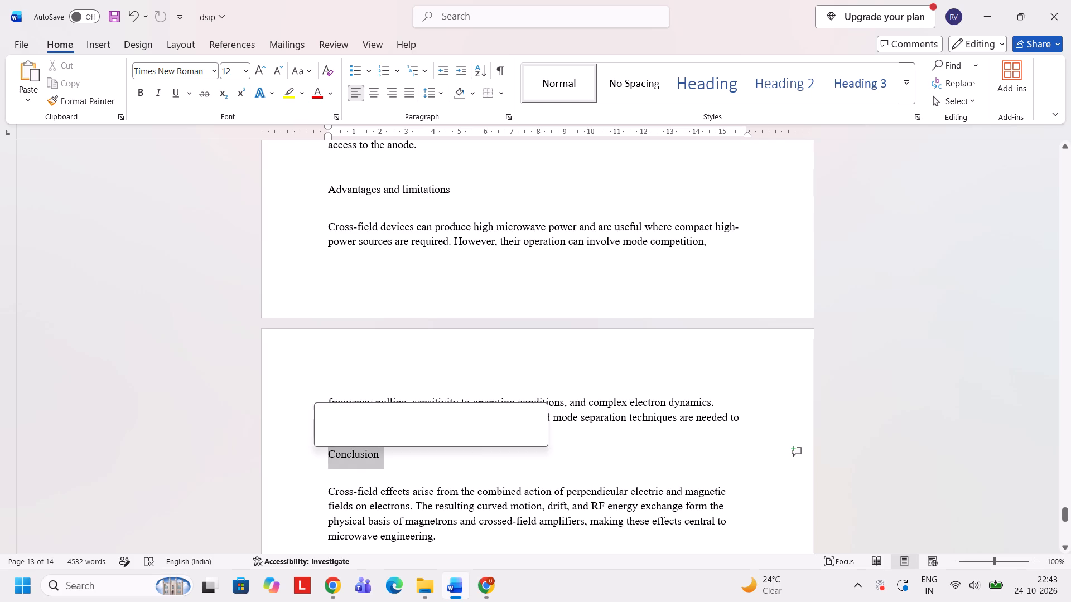
key("BackSpace")
Look back through the answers from question 10 up to question 5 to check subheadings, spacing and alignment.
scroll(350, 468, "up", 5)
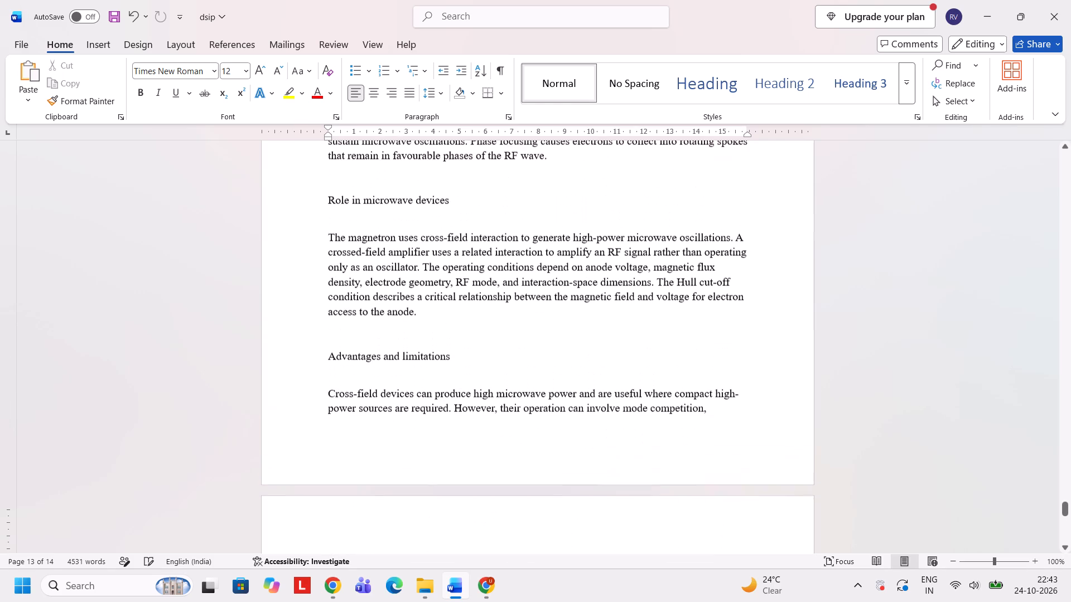
scroll(350, 468, "up", 19)
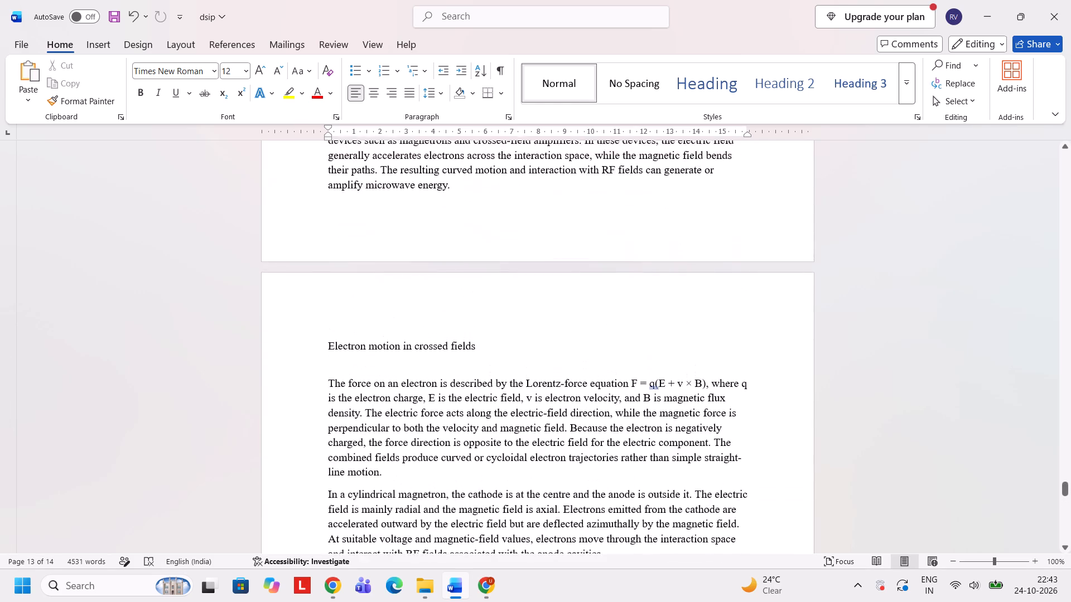
scroll(350, 468, "up", 10)
scroll(350, 468, "down", 1)
scroll(350, 468, "up", 20)
scroll(350, 468, "up", 2)
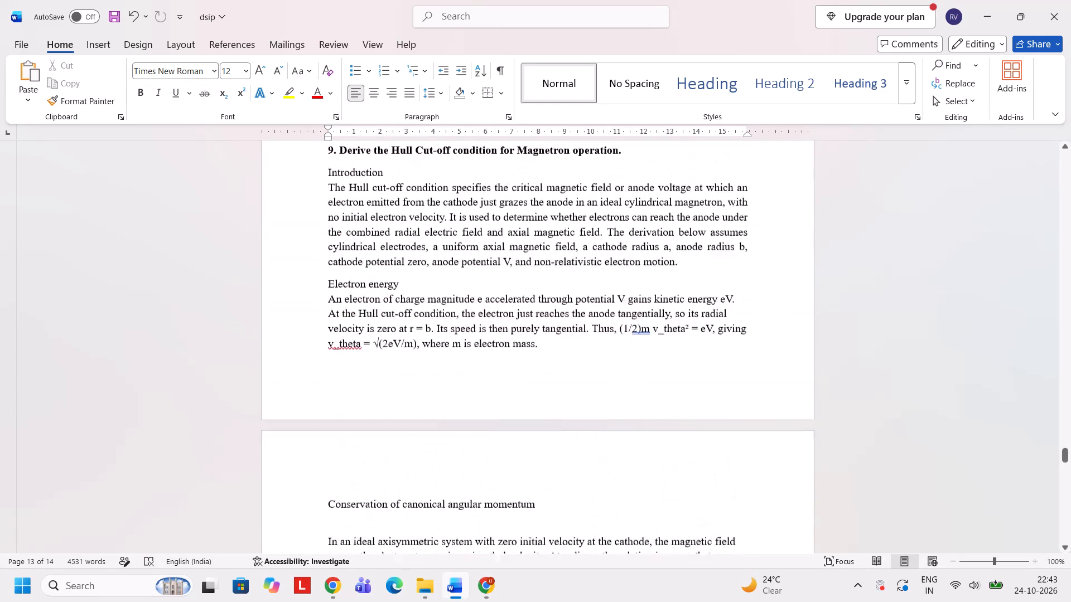
scroll(350, 468, "up", 20)
scroll(350, 468, "up", 14)
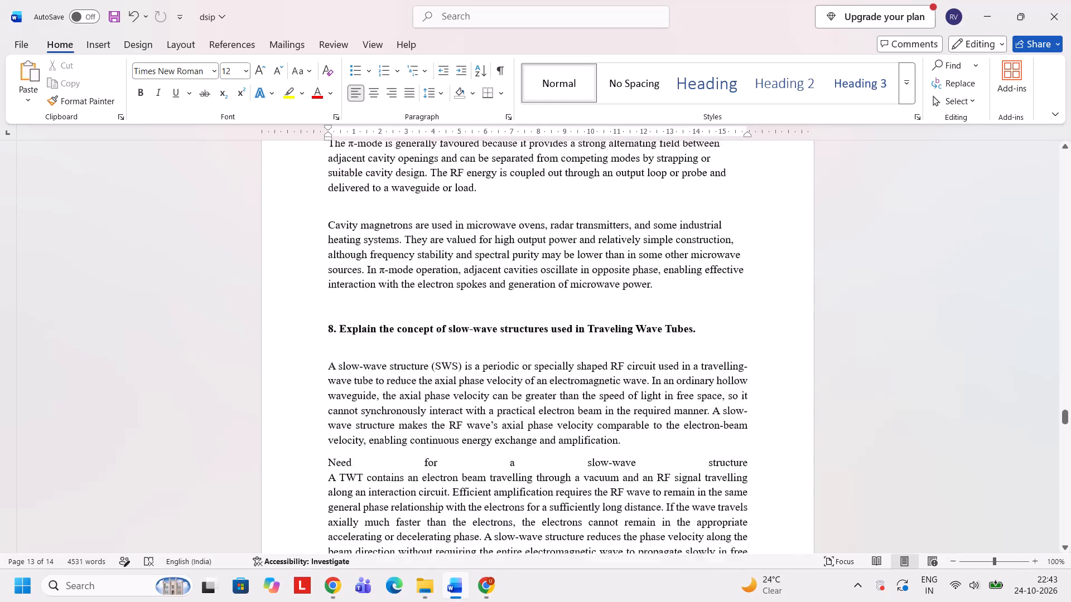
scroll(350, 468, "up", 20)
scroll(350, 468, "up", 9)
scroll(350, 468, "down", 2)
scroll(350, 468, "up", 20)
scroll(350, 468, "up", 20)
scroll(350, 468, "up", 7)
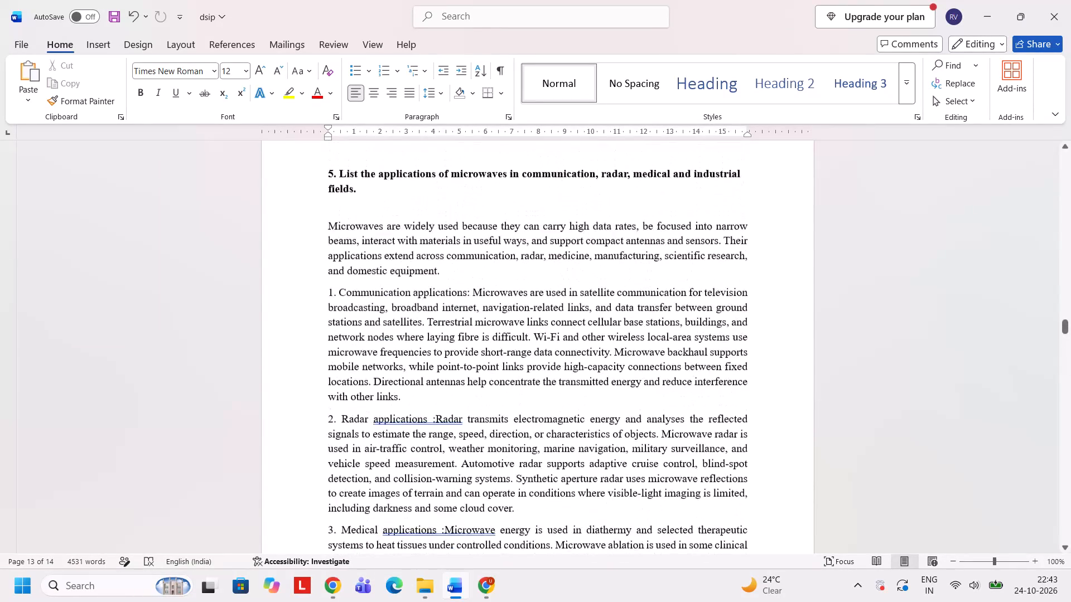
scroll(350, 468, "up", 4)
Examine the cover page's course title, course code, student details and logo at the start of the document.
left_click_drag(1066, 322, 1040, 0)
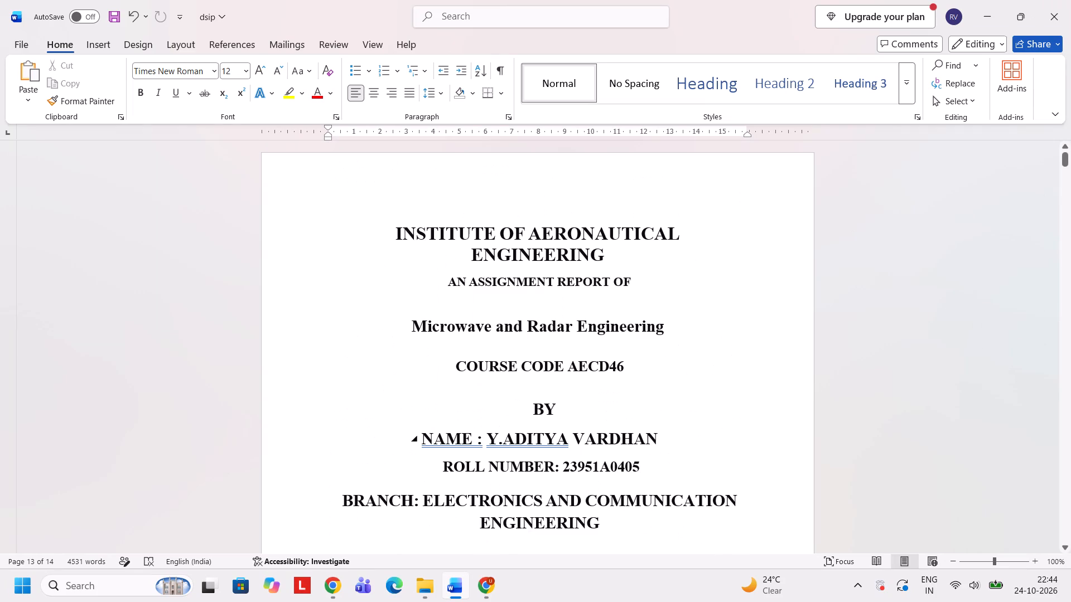
scroll(595, 305, "down", 3)
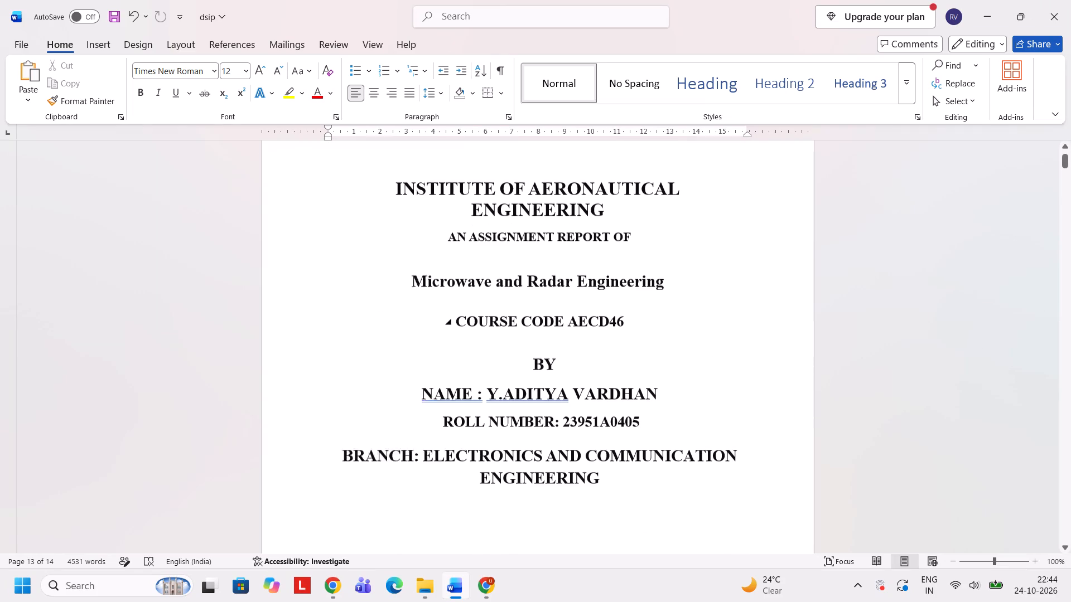
scroll(595, 305, "down", 2)
scroll(595, 305, "up", 4)
scroll(595, 305, "down", 7)
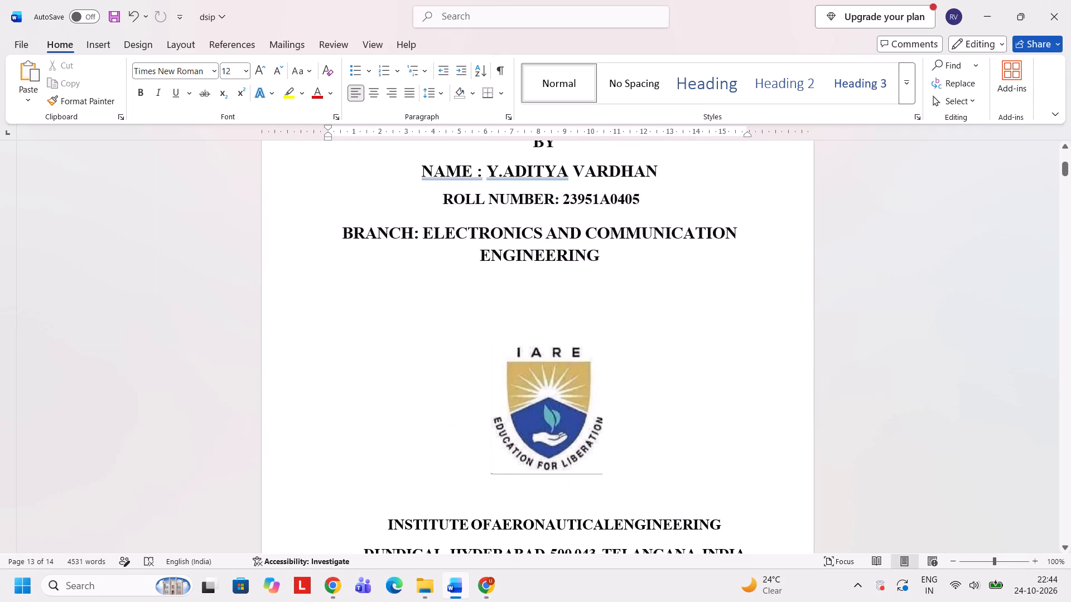
scroll(625, 276, "up", 5)
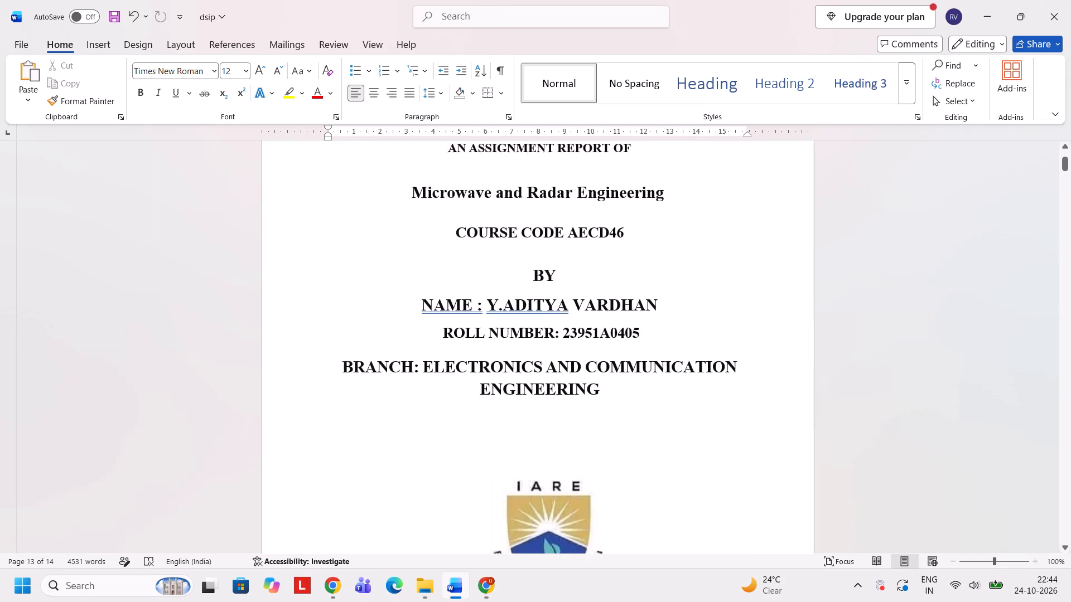
scroll(625, 276, "up", 2)
scroll(625, 276, "down", 19)
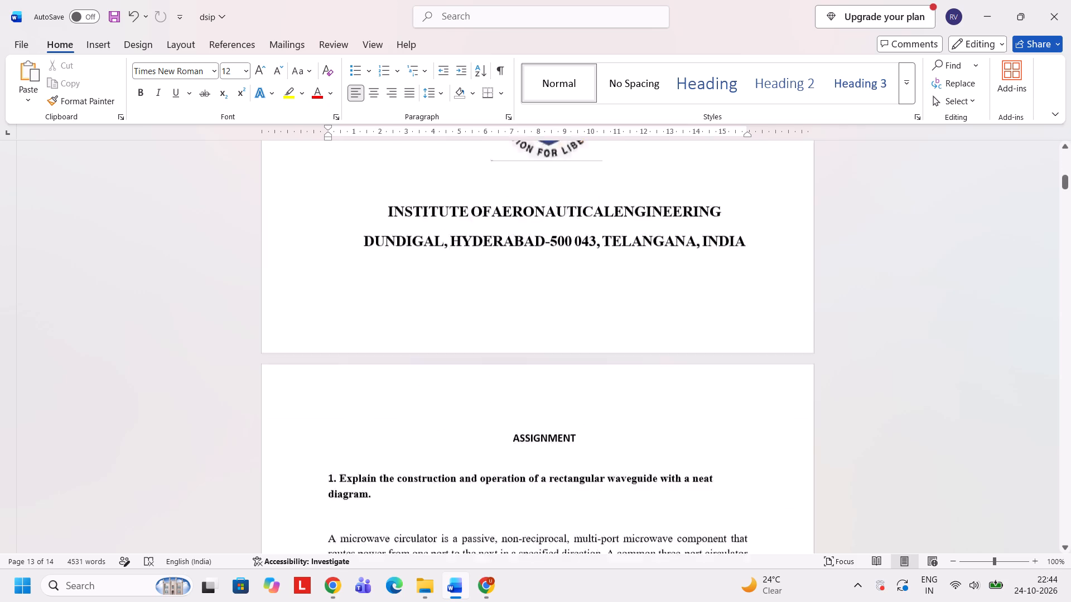
Review the formatting of all answers from question 1 to the end of question 10, and recheck questions 10 to 7.
scroll(625, 276, "down", 13)
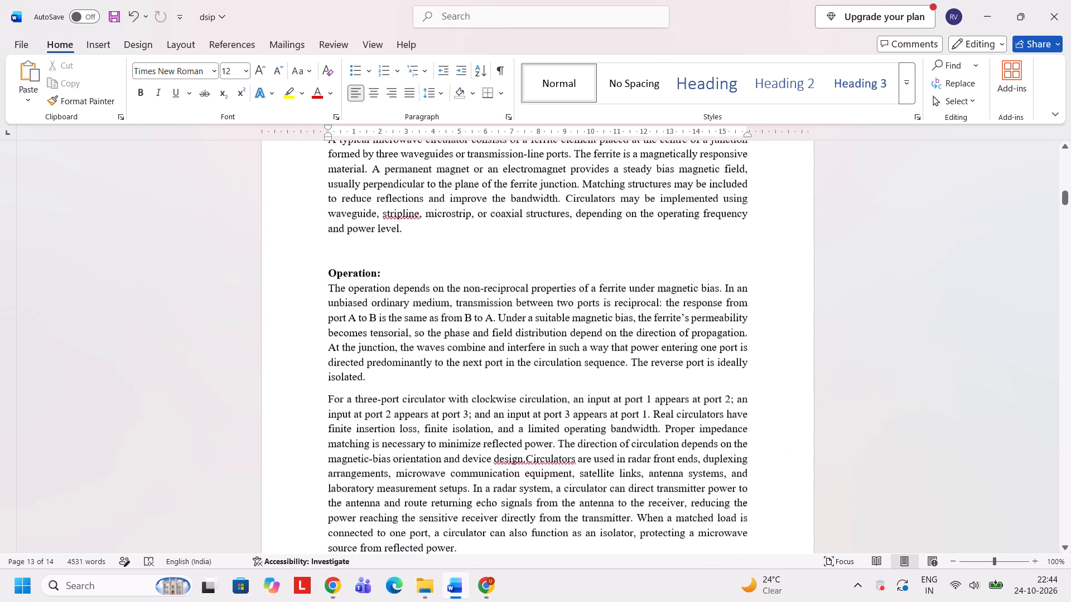
scroll(625, 276, "down", 20)
scroll(625, 276, "down", 19)
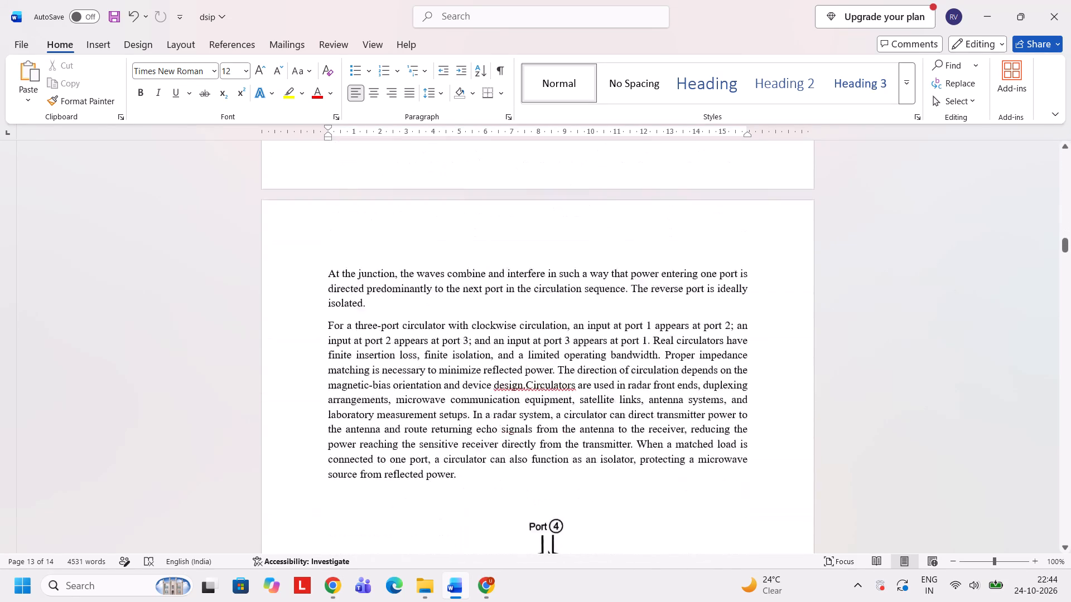
scroll(625, 276, "down", 20)
scroll(625, 276, "down", 20)
scroll(625, 276, "down", 9)
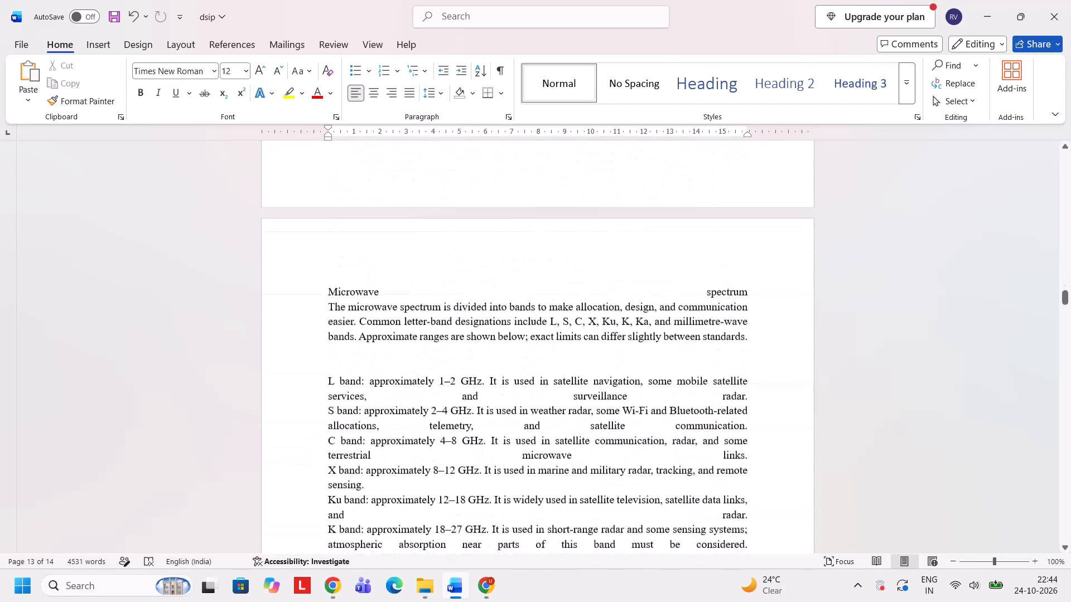
scroll(625, 276, "down", 20)
scroll(625, 276, "down", 15)
scroll(625, 276, "down", 6)
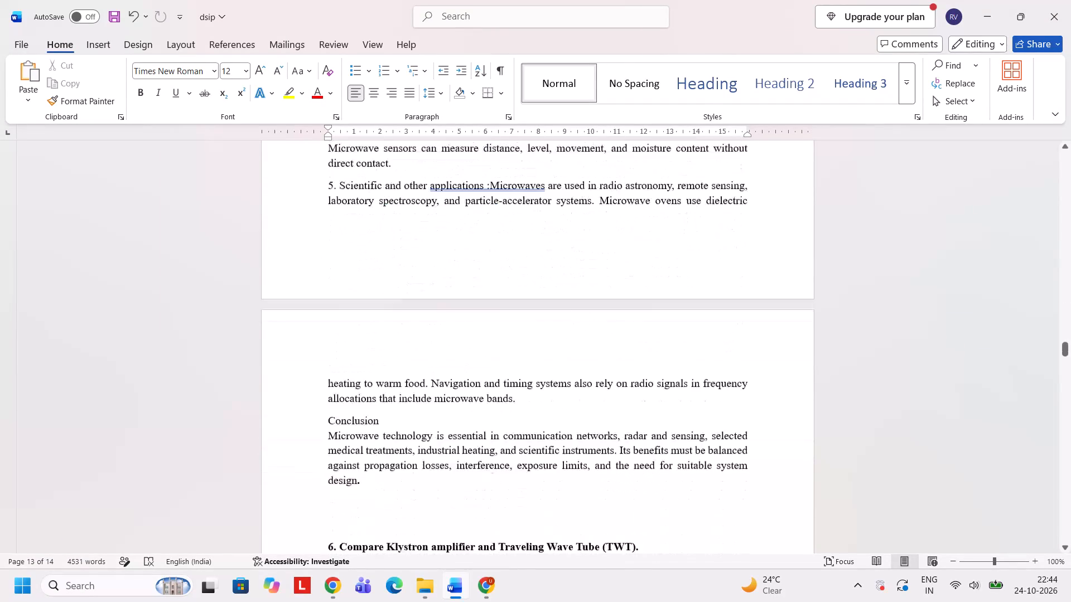
scroll(625, 276, "down", 16)
scroll(625, 276, "down", 18)
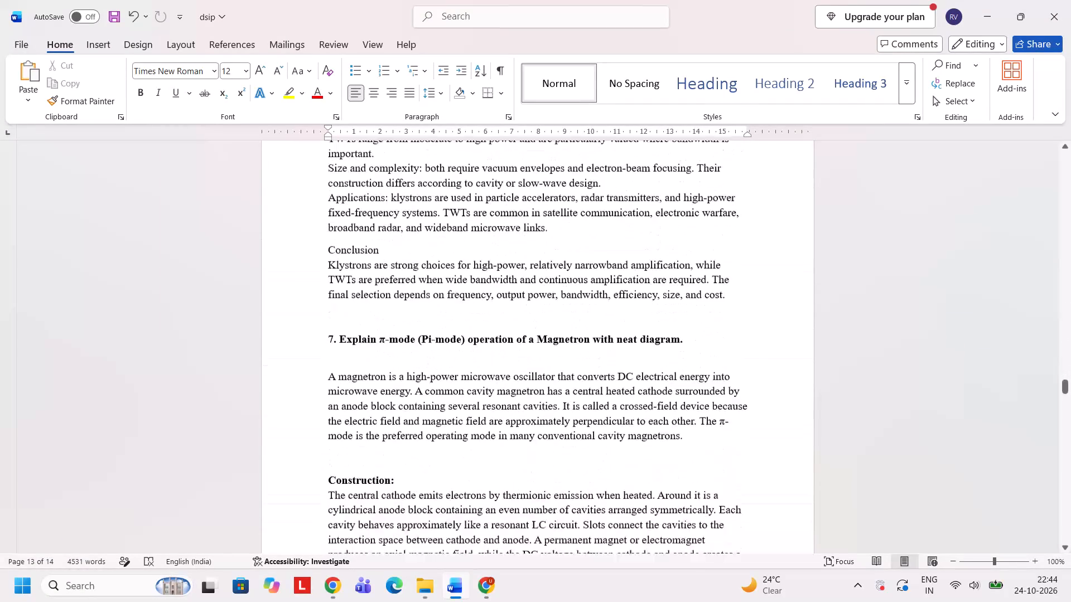
scroll(625, 276, "down", 20)
scroll(625, 276, "down", 20)
scroll(625, 276, "down", 20)
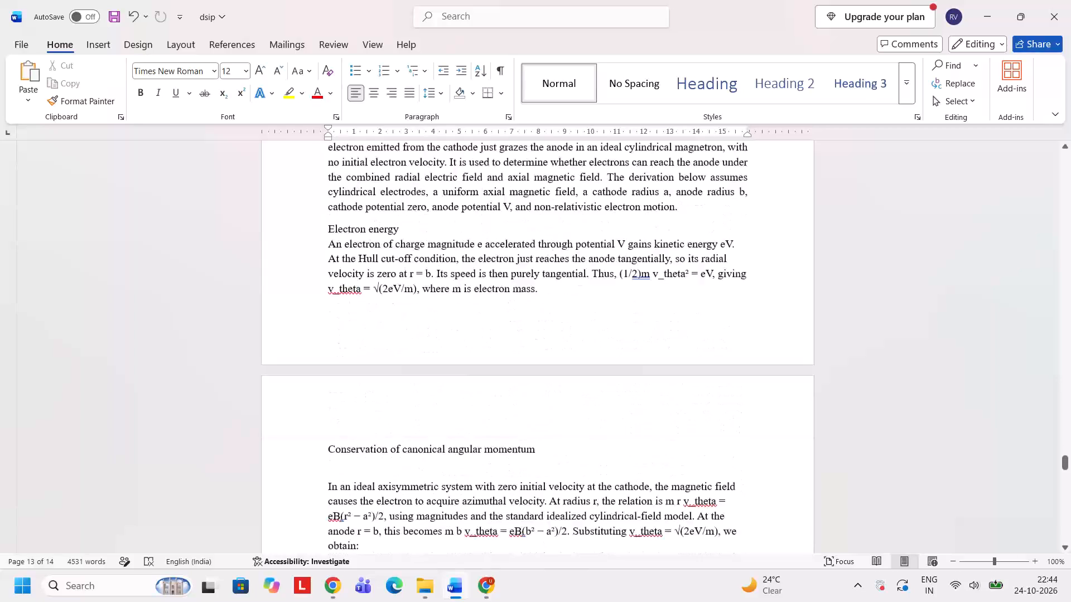
scroll(625, 276, "down", 20)
scroll(625, 276, "down", 6)
scroll(641, 249, "down", 20)
scroll(641, 249, "down", 4)
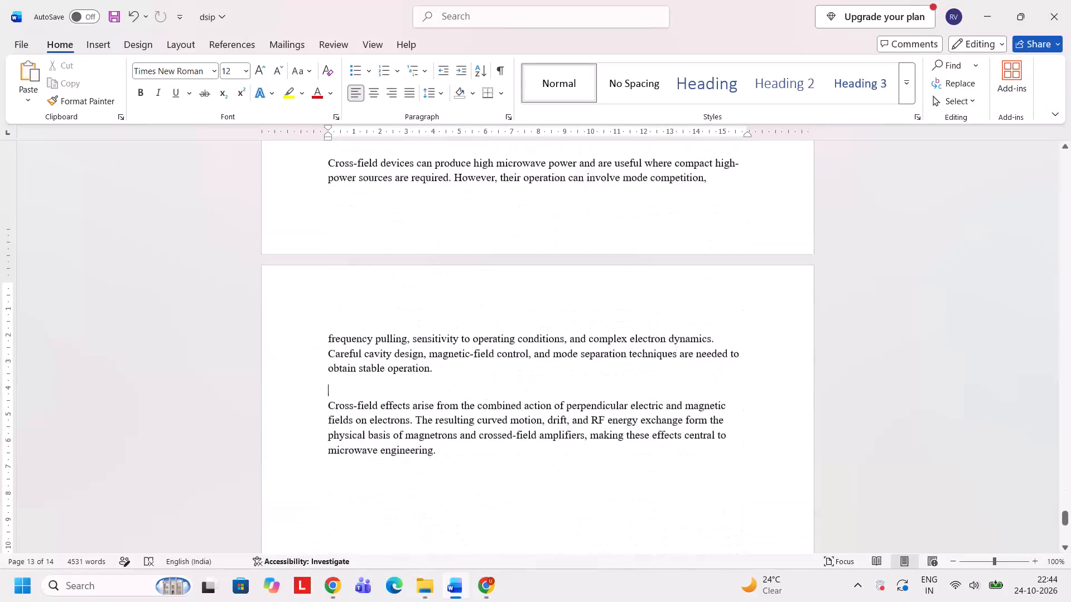
scroll(617, 274, "up", 15)
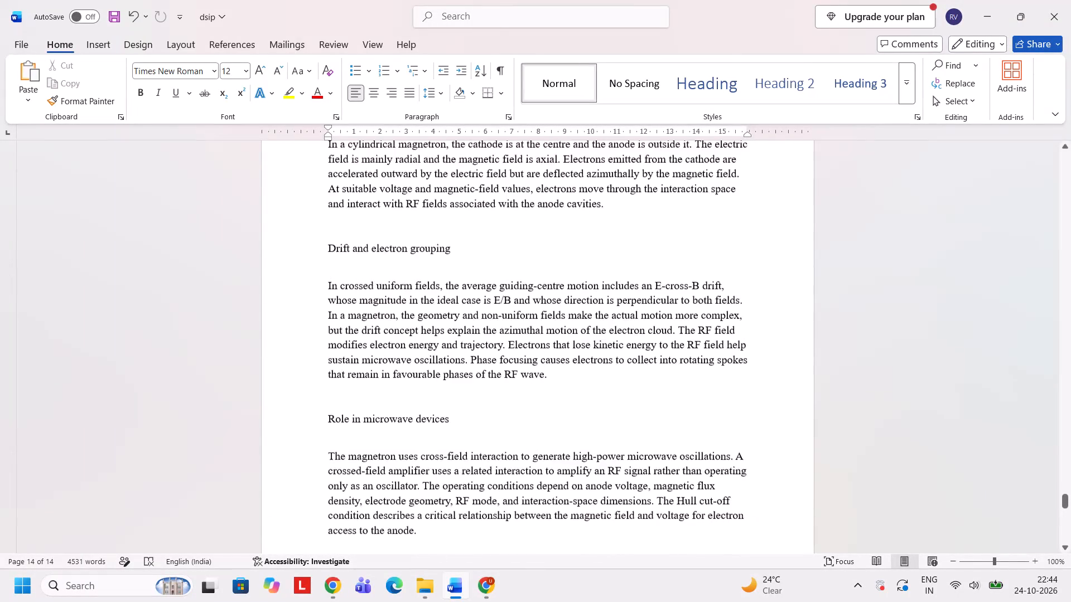
scroll(617, 274, "up", 20)
scroll(617, 274, "up", 13)
scroll(617, 274, "up", 11)
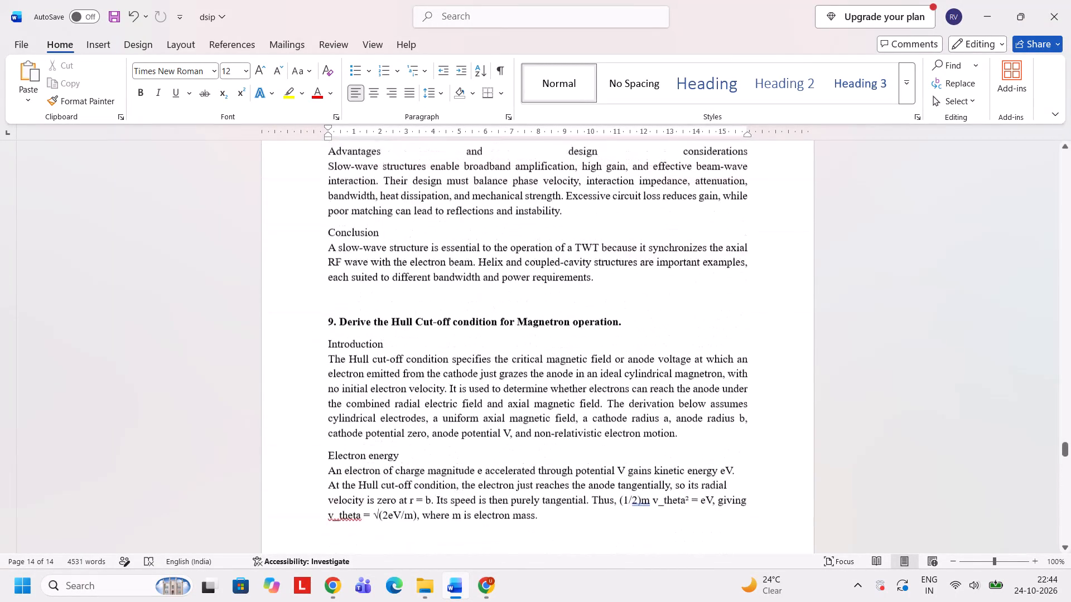
scroll(617, 274, "up", 11)
scroll(617, 274, "up", 13)
scroll(617, 274, "up", 13)
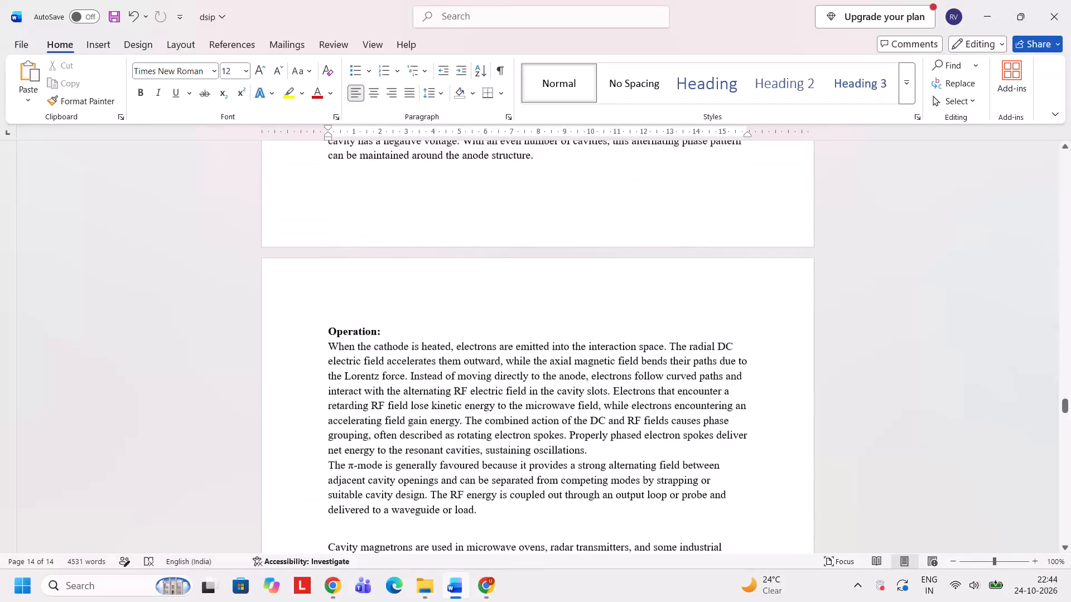
Save the document as a new Word file named "micro wave and radar assig" in the Downloads Options folder, and close it.
left_click(27, 44)
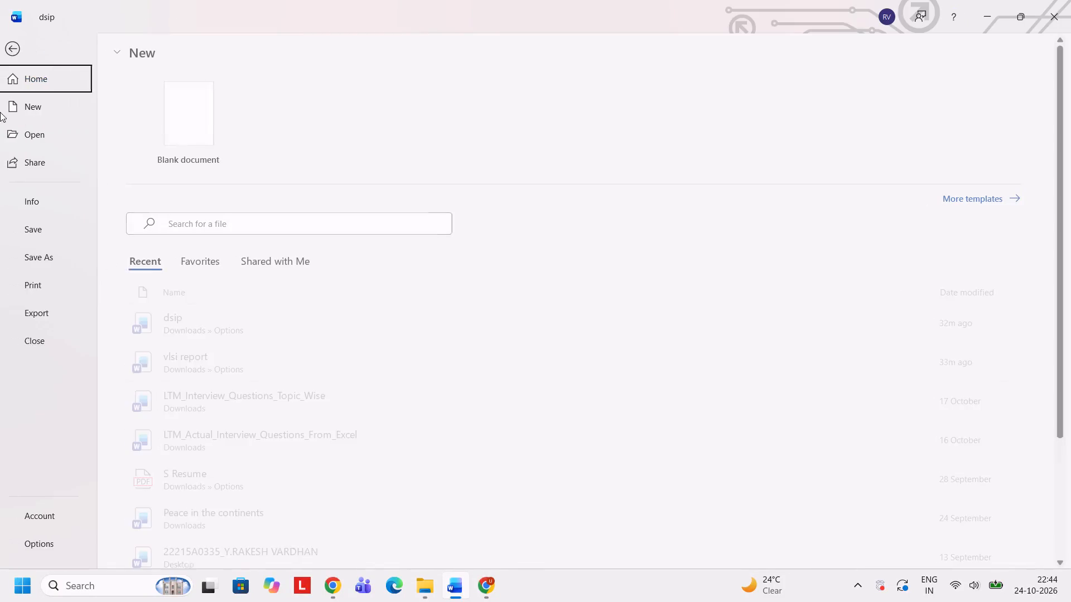
left_click(32, 250)
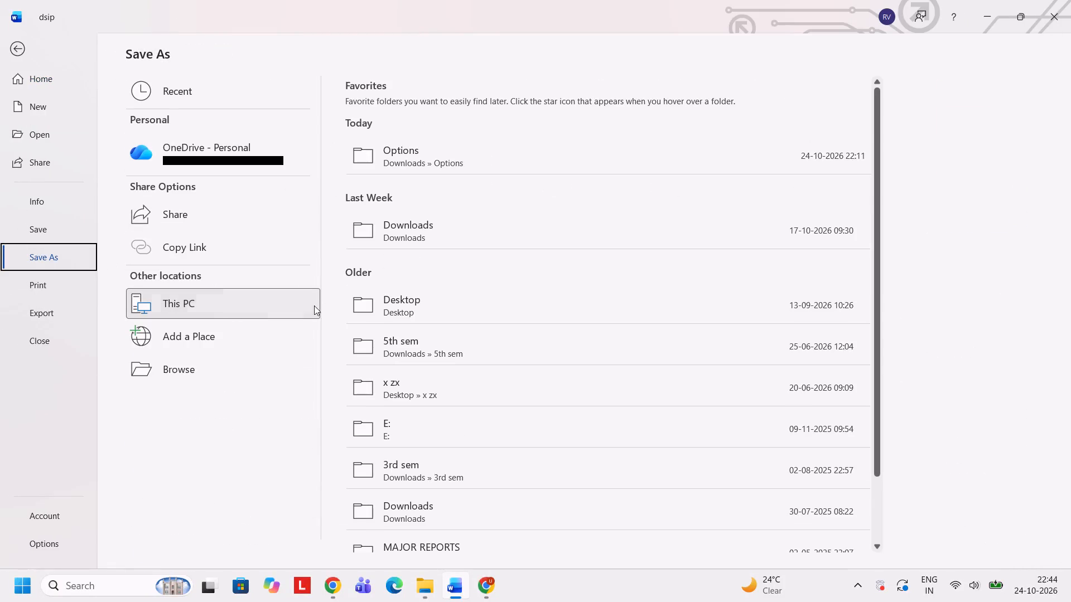
left_click(450, 146)
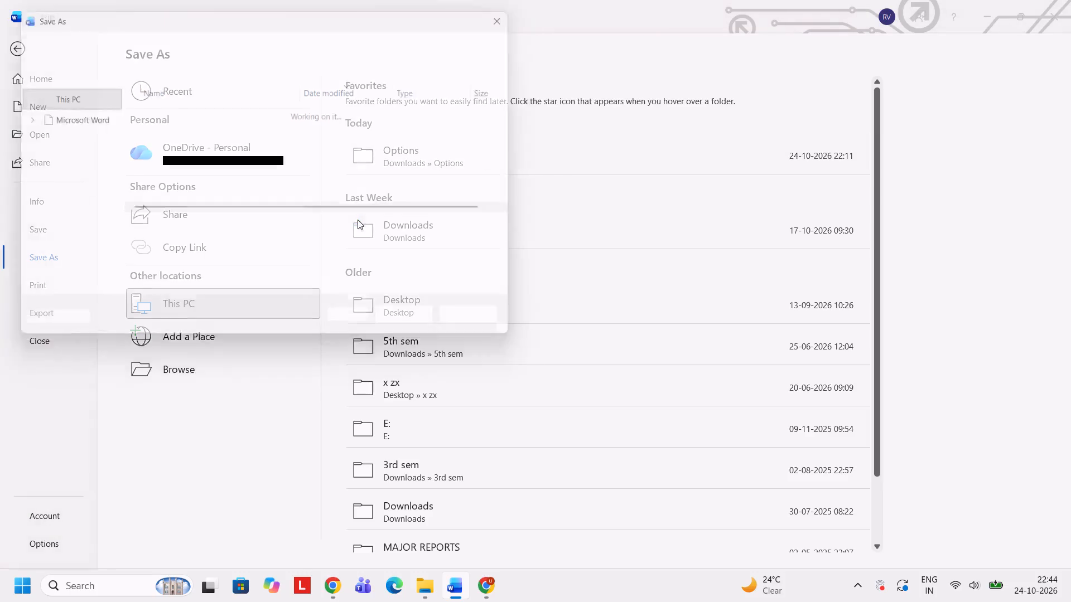
left_click(241, 227)
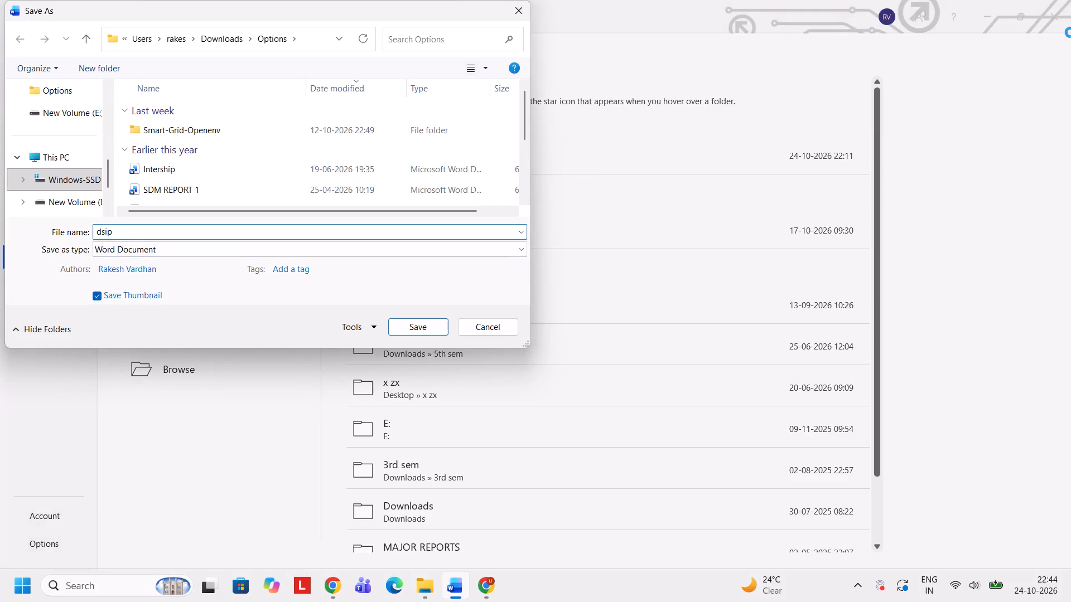
key("BackSpace")
key("BackSpace")
key("BackSpace")
key("BackSpace")
key("BackSpace")
key("BackSpace")
key("BackSpace")
key("BackSpace")
key("BackSpace")
type("micro wave and")
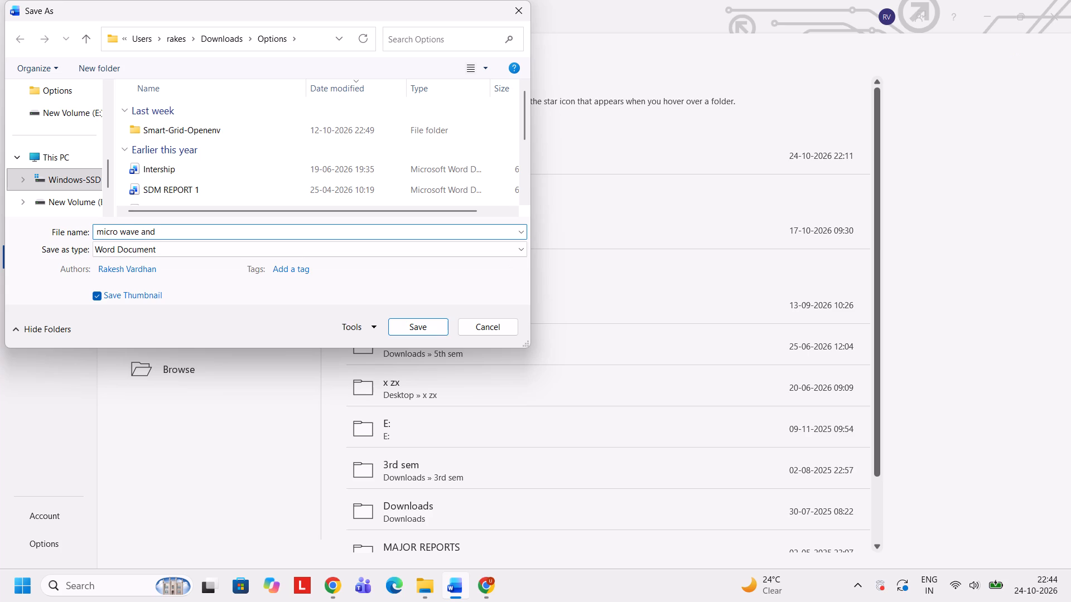
key("space")
type("radar assig")
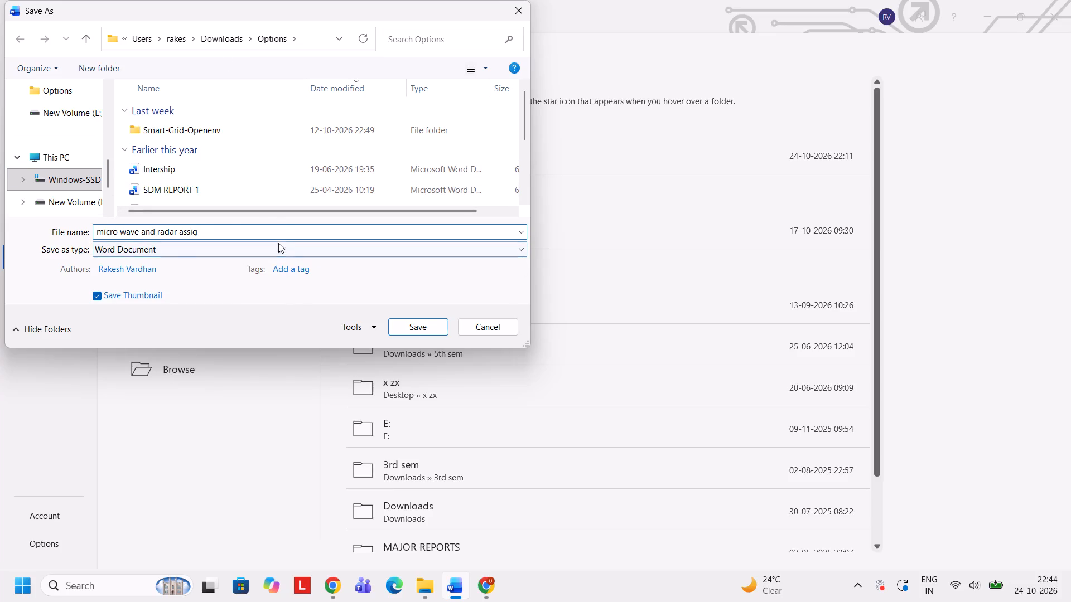
left_click(422, 333)
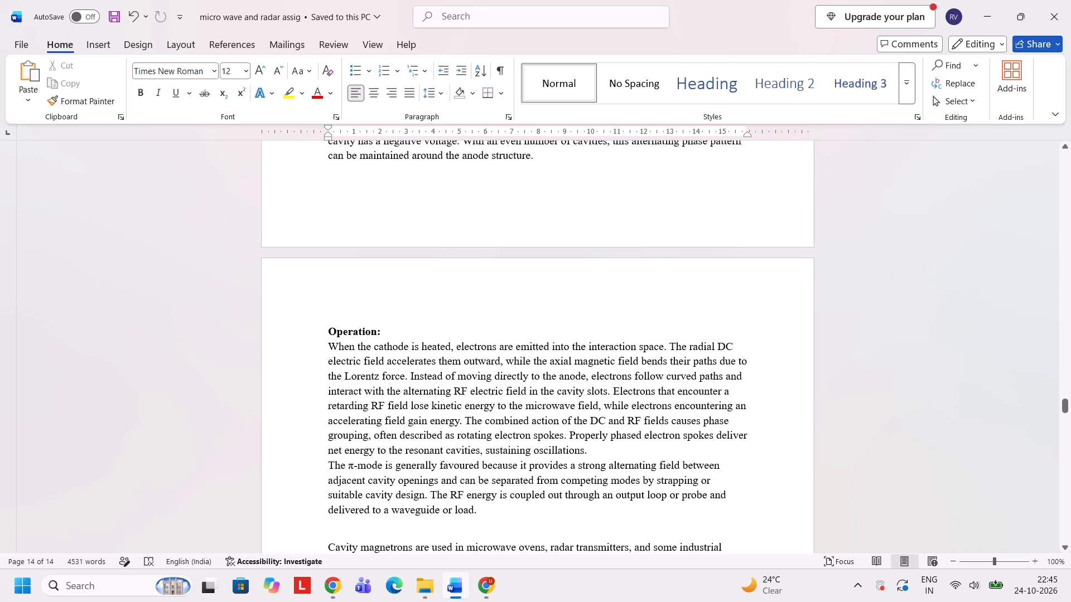
left_click(1070, 0)
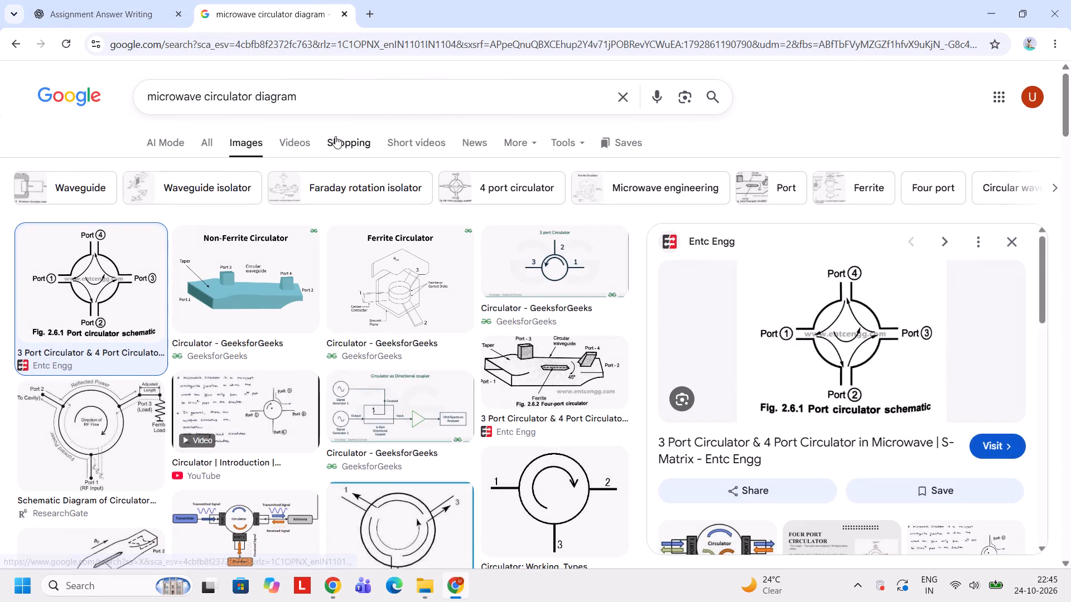
Switch to File Explorer and open the original dsip Word document from the Options folder.
left_click(420, 579)
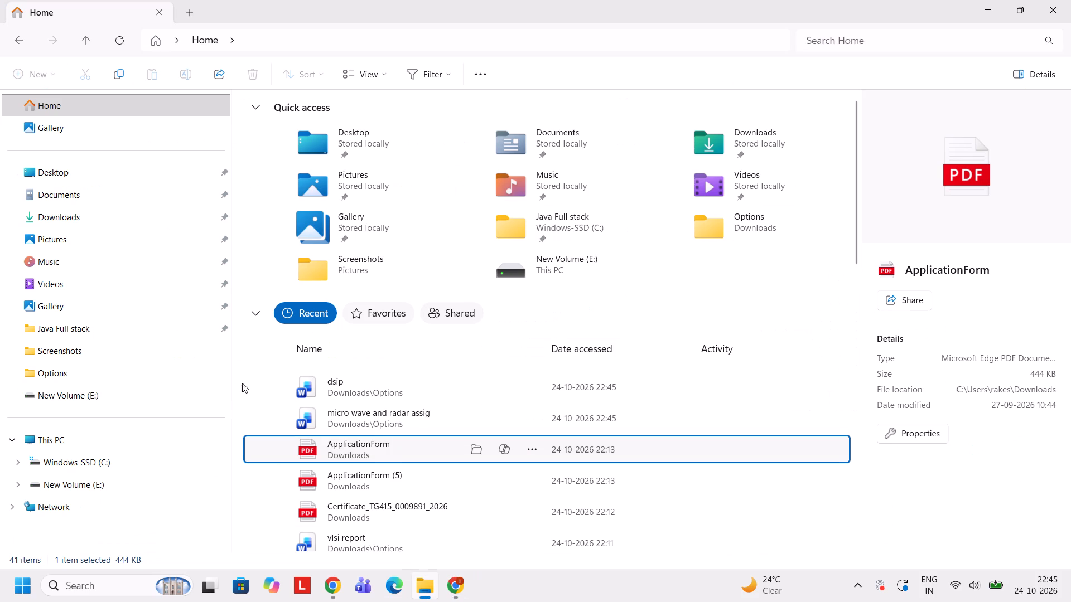
left_click(63, 371)
left_click(65, 372)
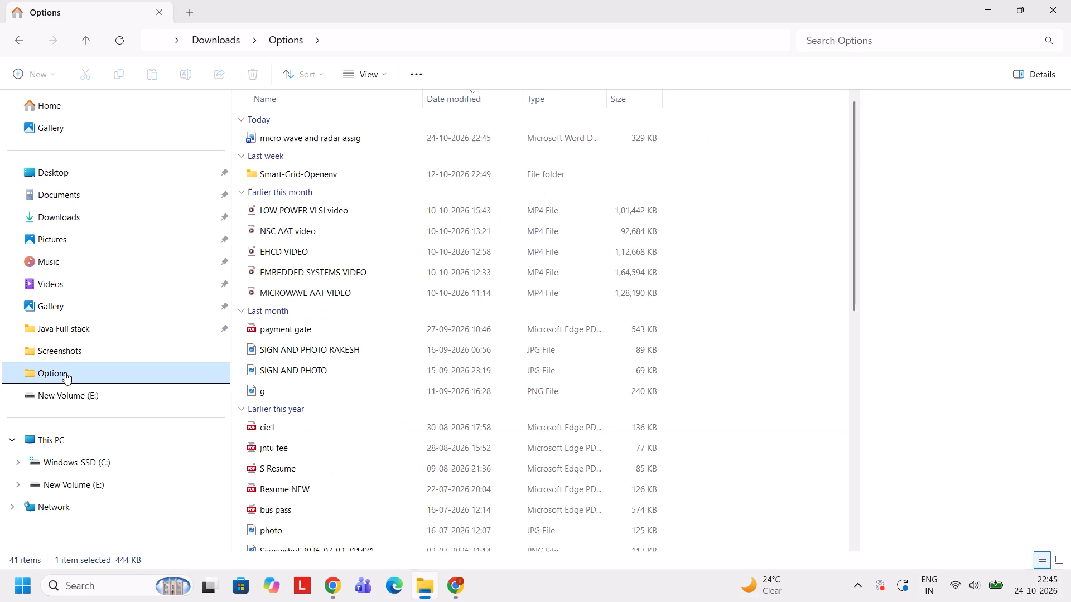
scroll(353, 395, "down", 12)
scroll(353, 395, "up", 6)
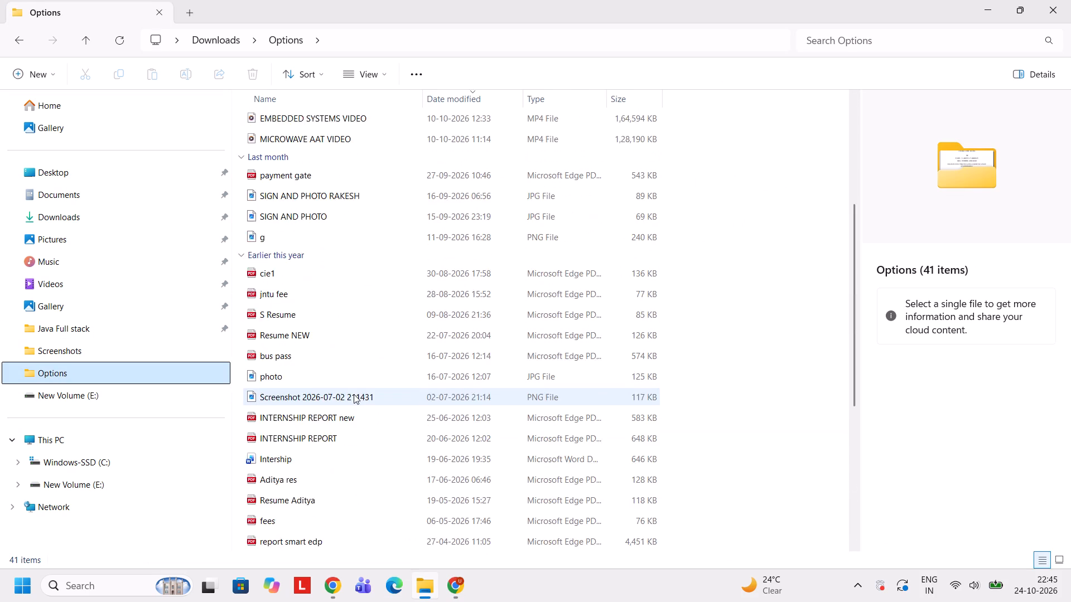
scroll(354, 394, "up", 13)
scroll(350, 135, "down", 7)
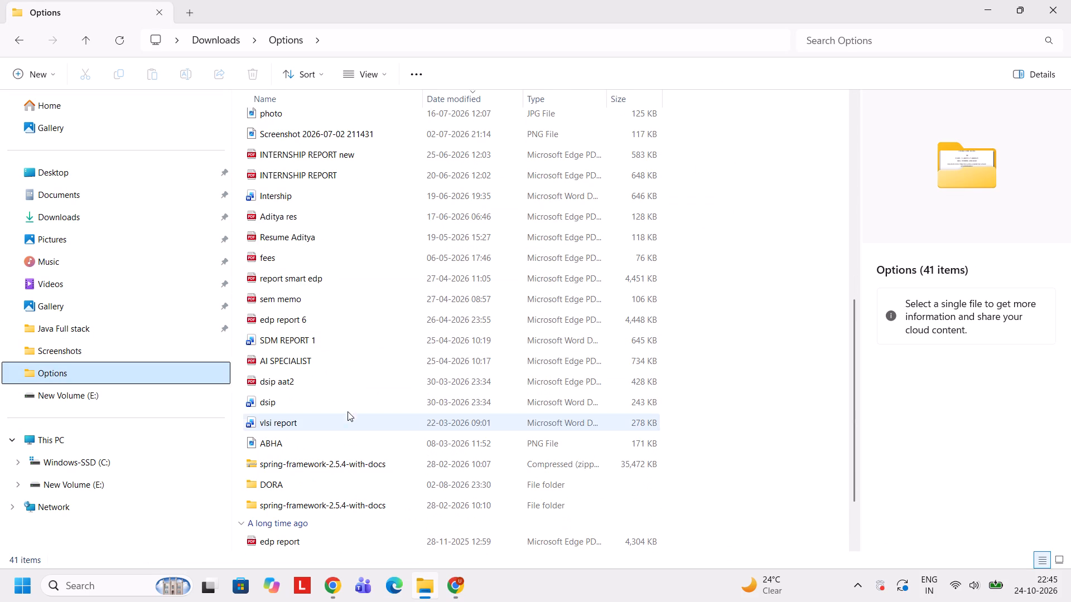
double_click(346, 400)
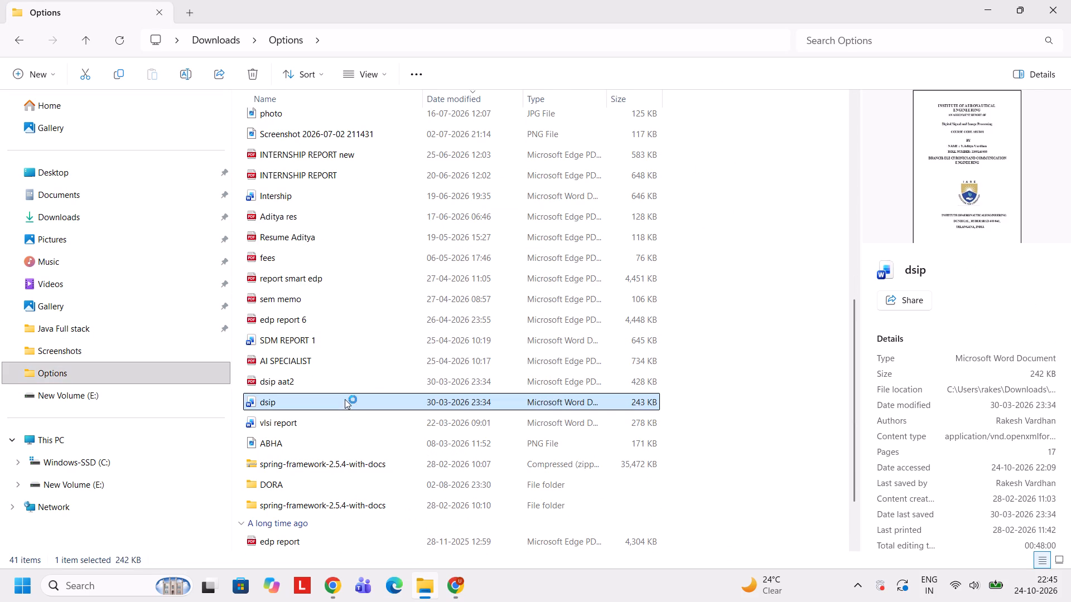